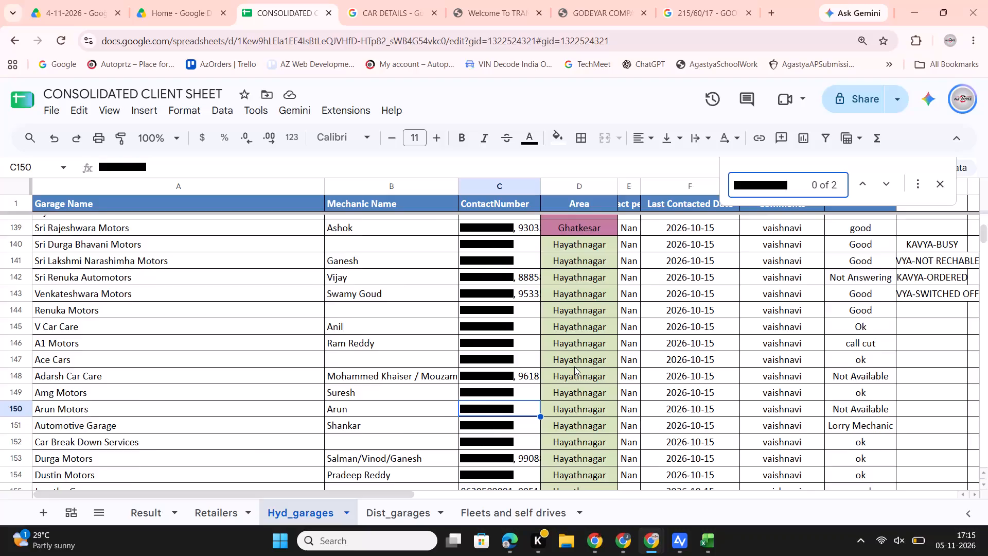
Copy the garage name "Gayathri Garage" from the row of the matched contact number in the Hyd_garages sheet.
scroll(564, 443, "down", 2)
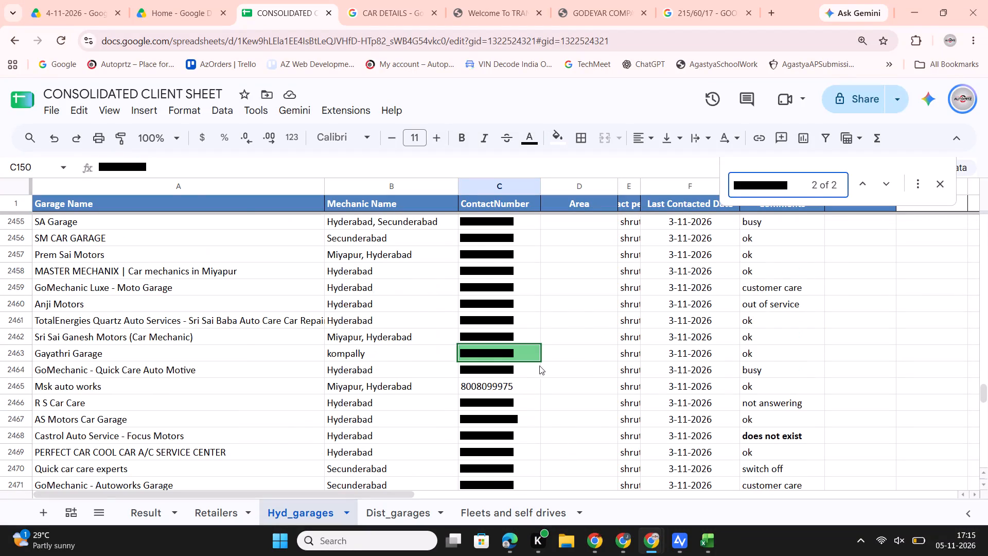
left_click(166, 354)
key("ctrl+c")
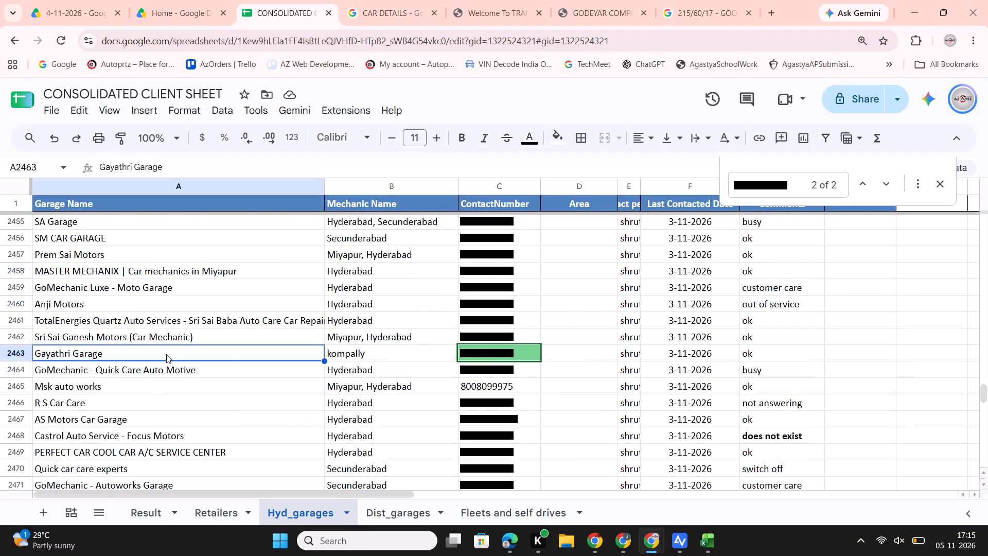
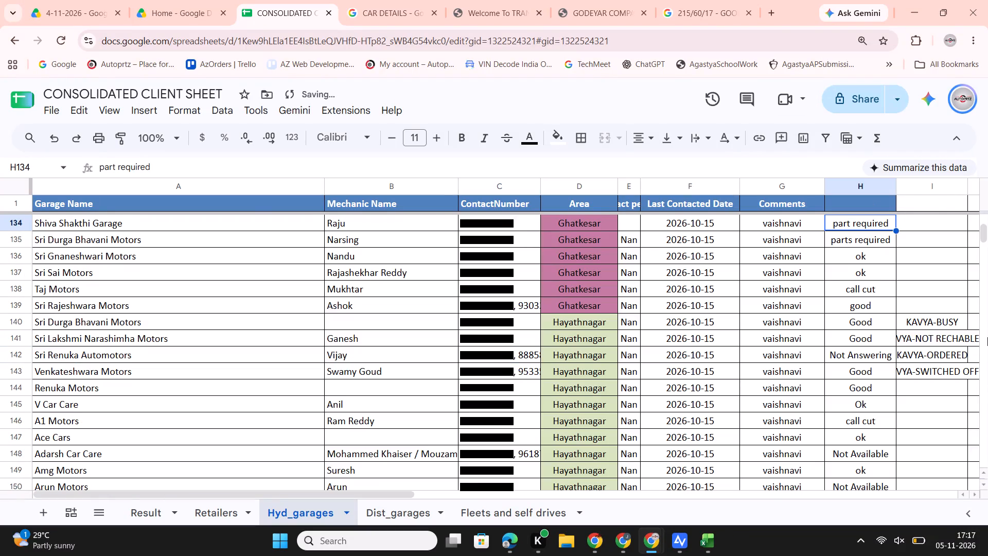
Copy the contact number of Shiva Shakthi Garage in the Ghatkesar area from the Hyd_garages sheet.
scroll(718, 336, "up", 1)
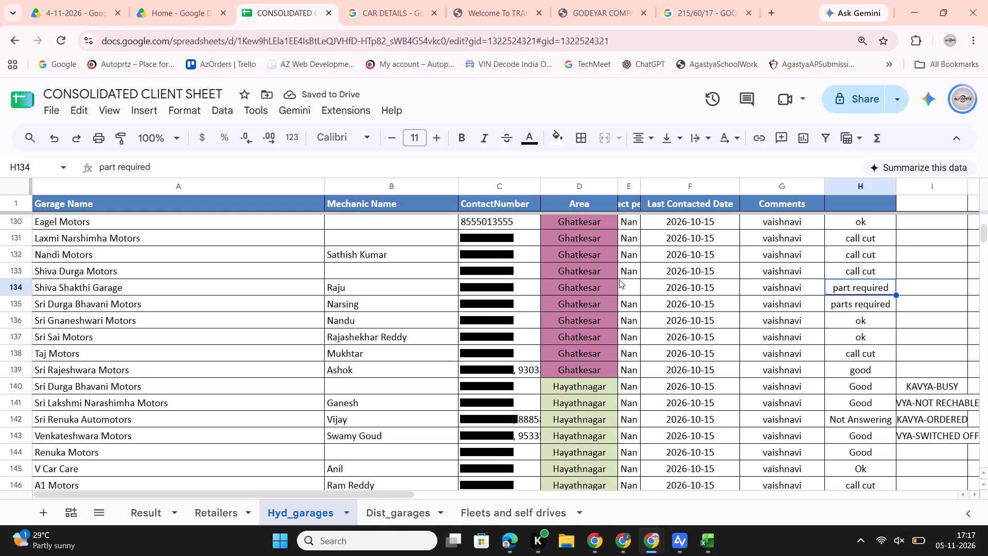
left_click(473, 292)
key("ctrl+c")
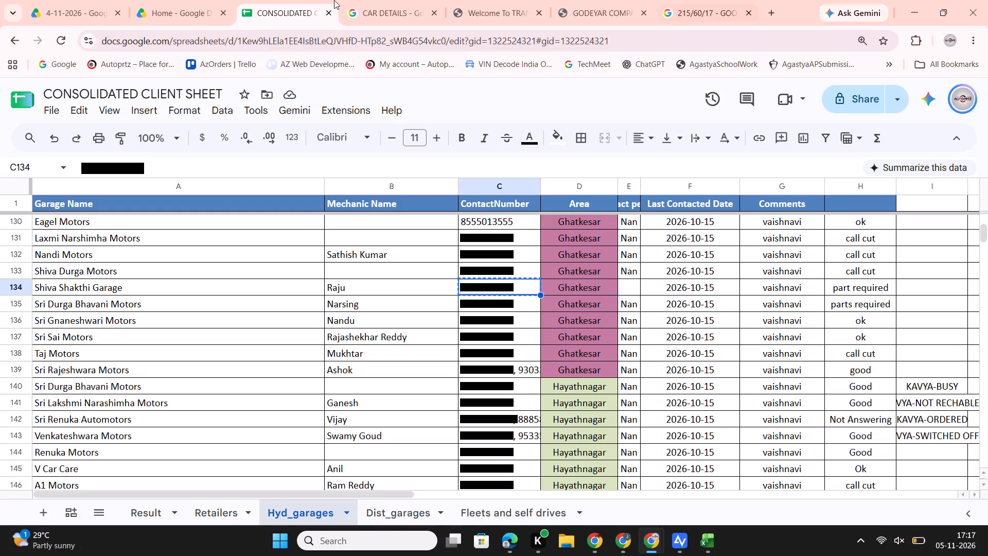
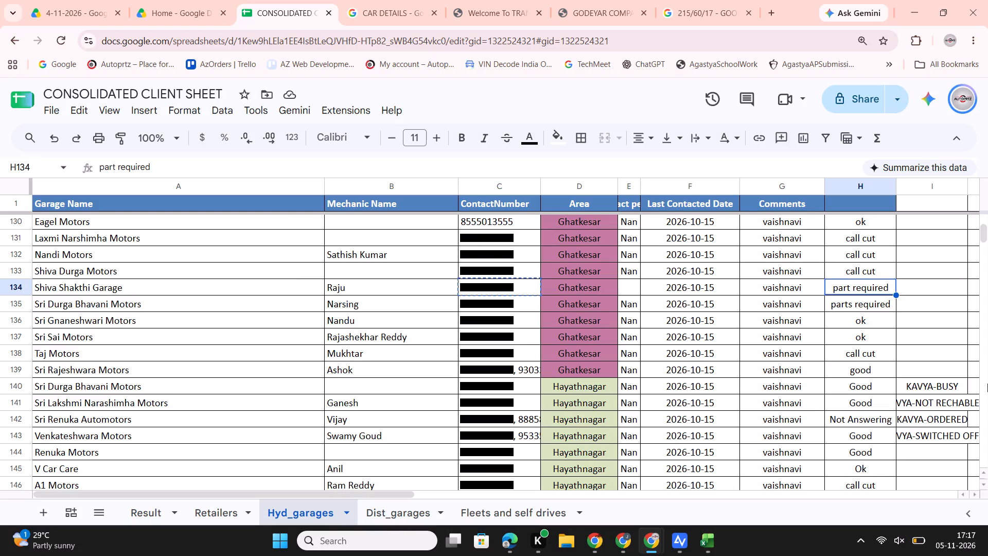
Append /5/11 to the "part required" remark in the Shiva Shakthi Garage row.
left_click(180, 163)
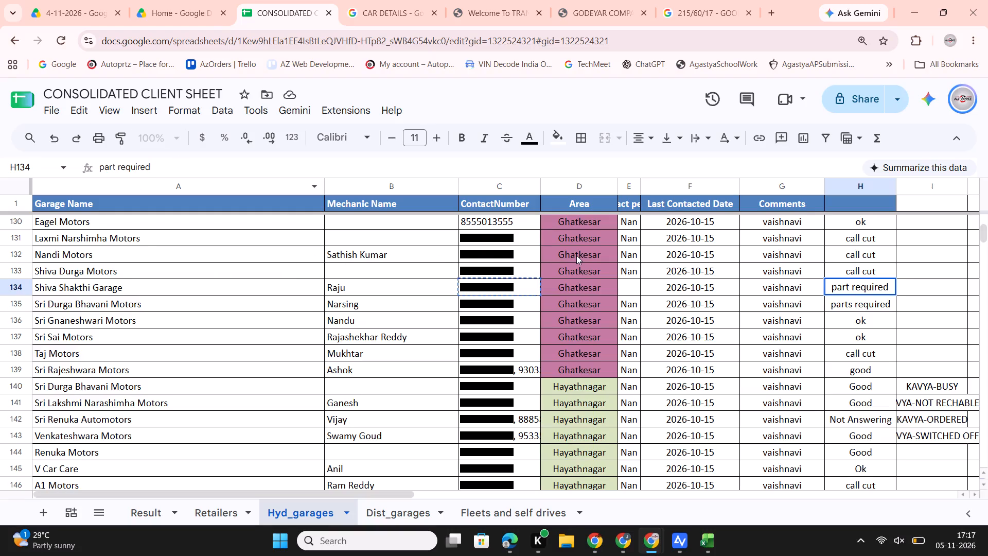
key("slash")
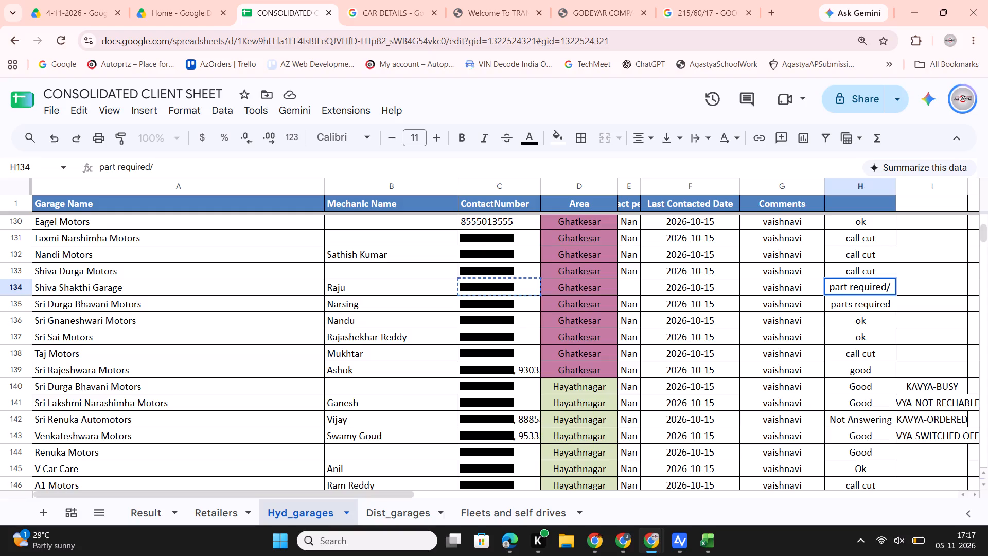
type("5/11")
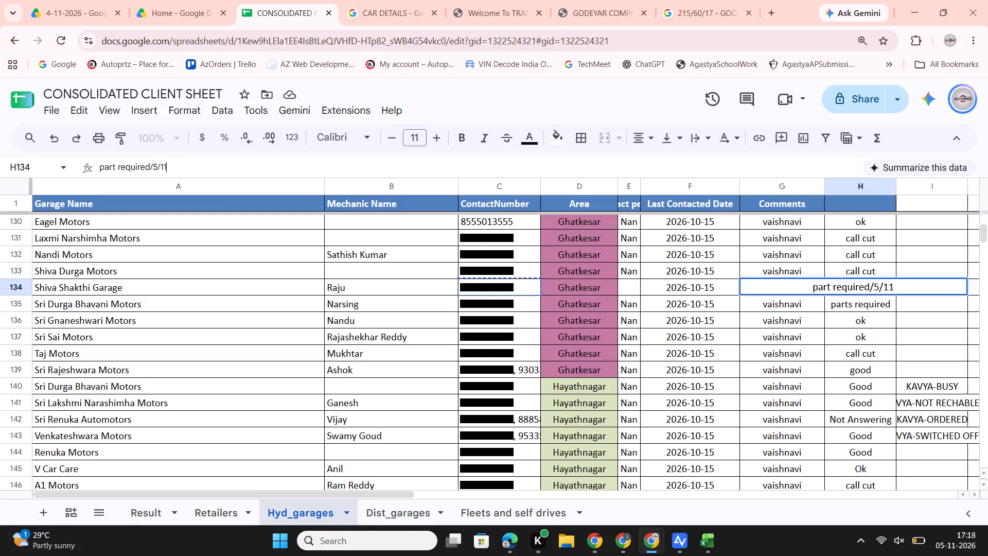
key("Return")
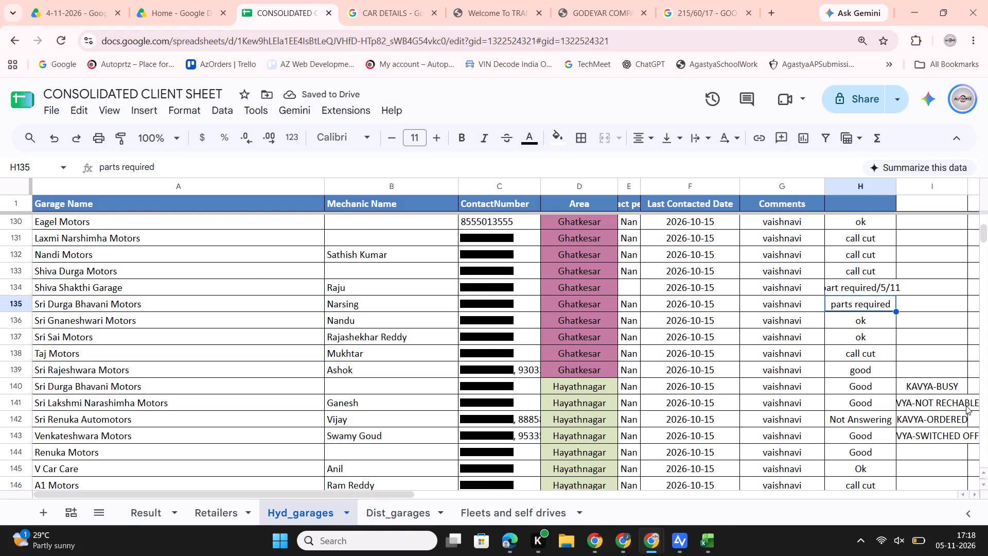
Find Janta Garage in the Hayathnagar area, check its call remark and select its contact number.
scroll(846, 387, "down", 1)
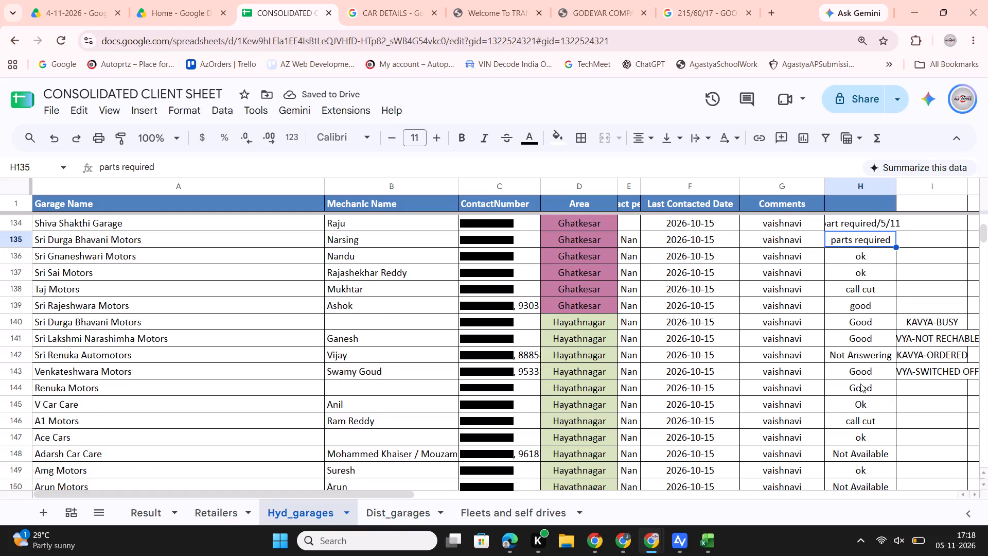
scroll(860, 384, "down", 2)
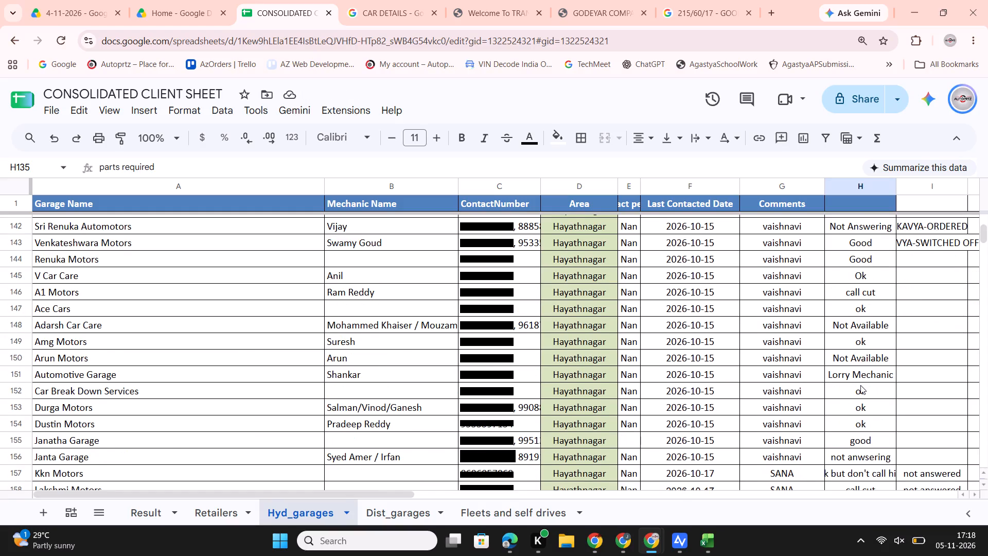
scroll(860, 385, "down", 1)
left_click(852, 393)
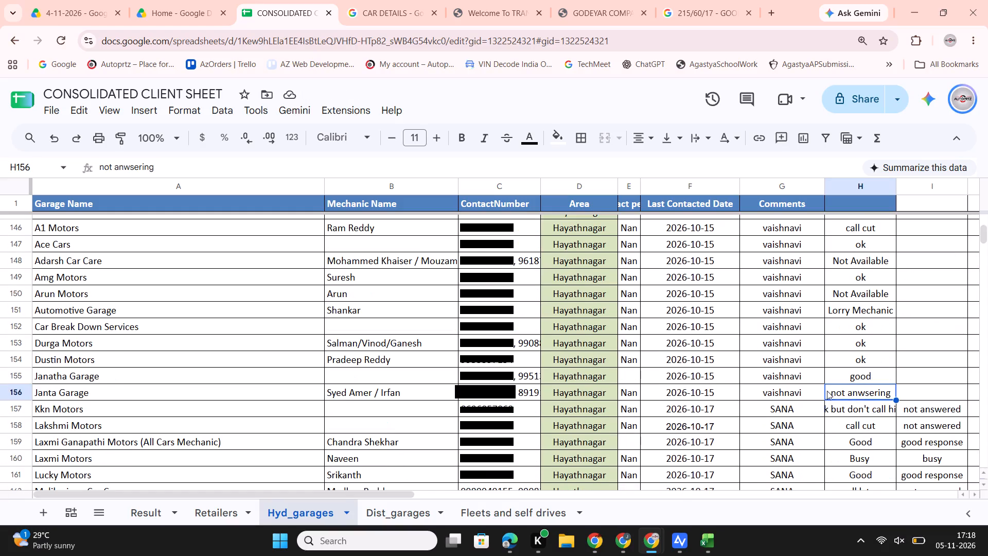
left_click(500, 397)
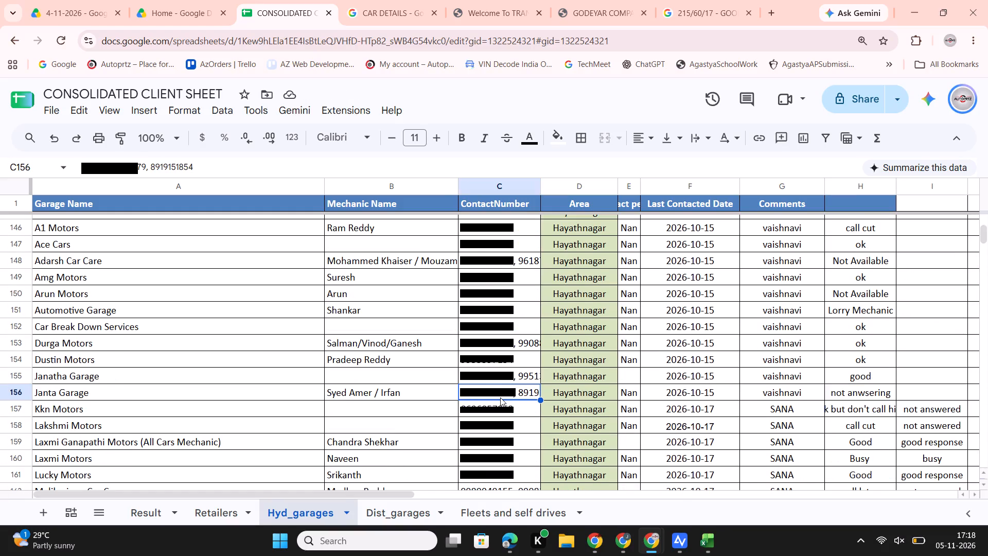
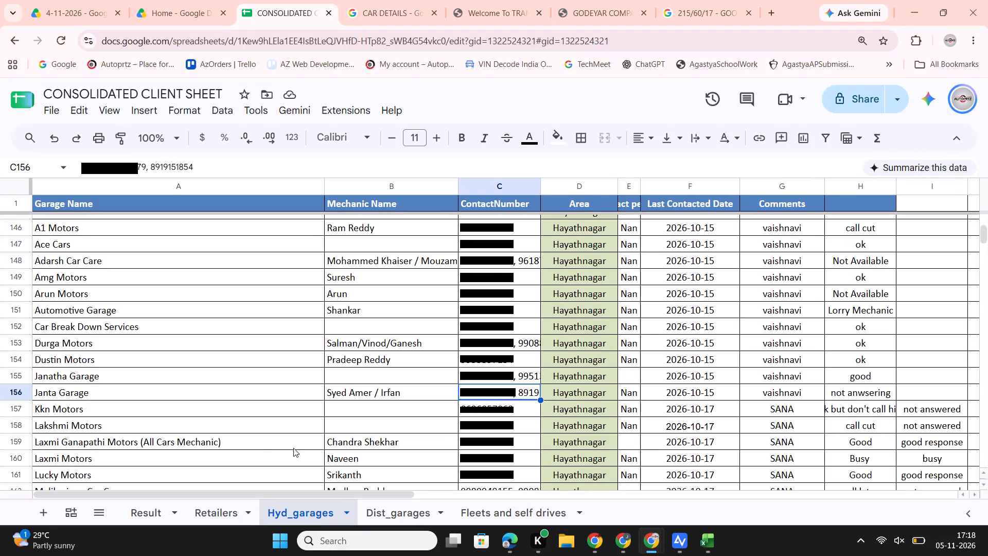
Review the call remarks of the Hayathnagar garages from Janta Garage down to Sri Vinayaka Motors Multibrand Servicing Center.
left_click(118, 394)
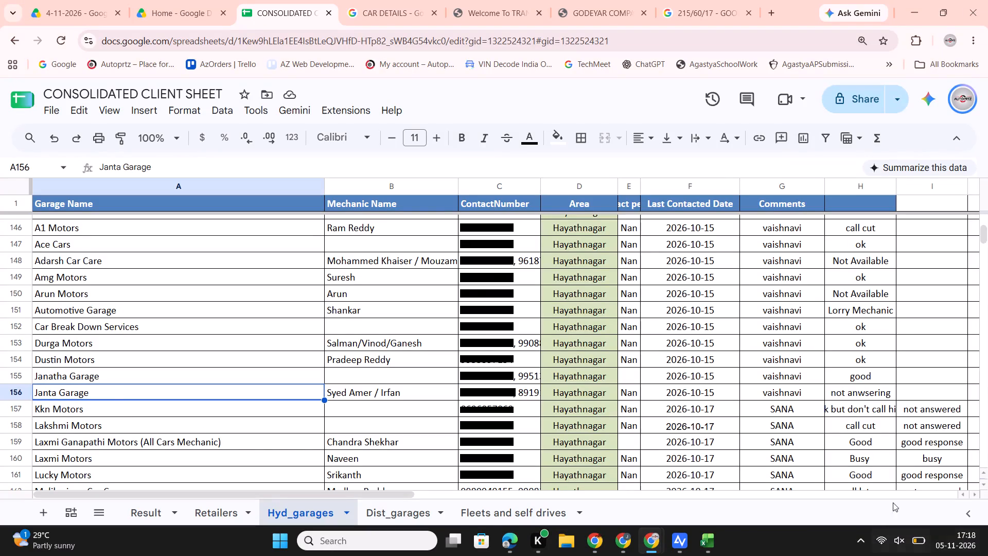
left_click(919, 393)
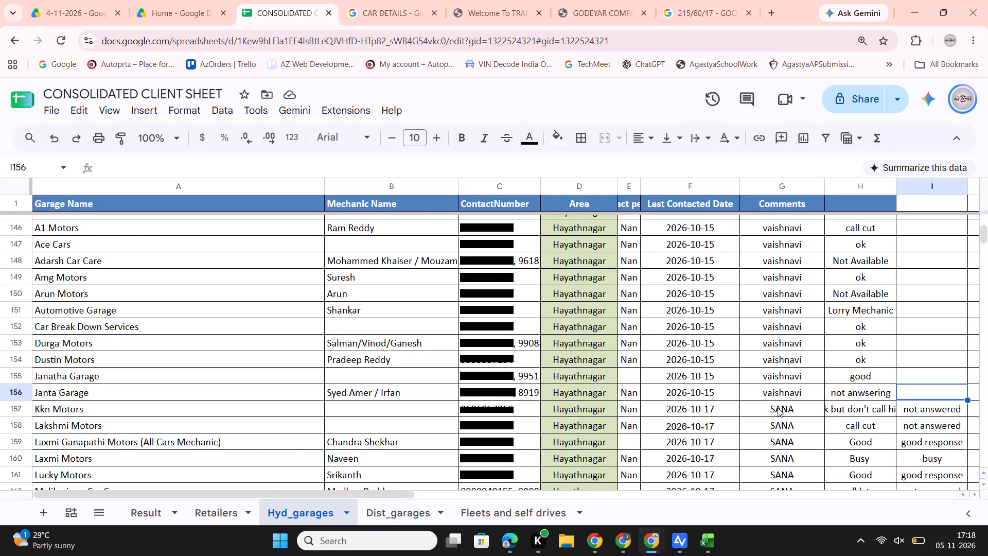
scroll(868, 421, "down", 2)
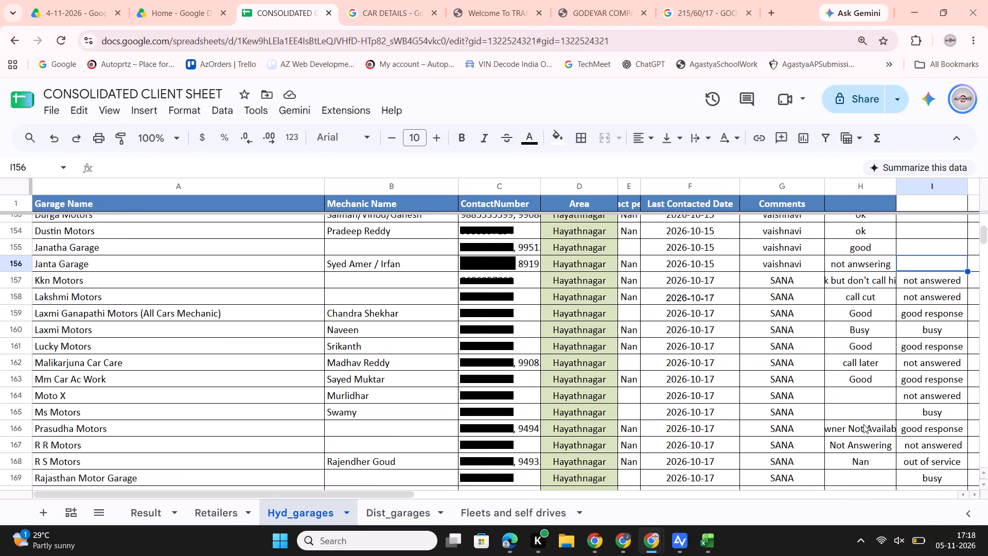
scroll(863, 424, "down", 3)
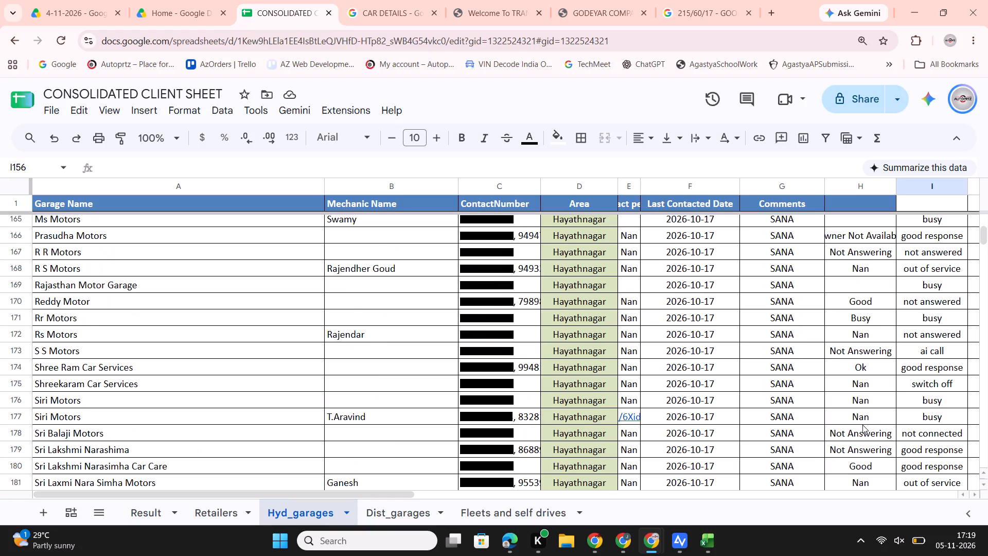
scroll(909, 405, "down", 1)
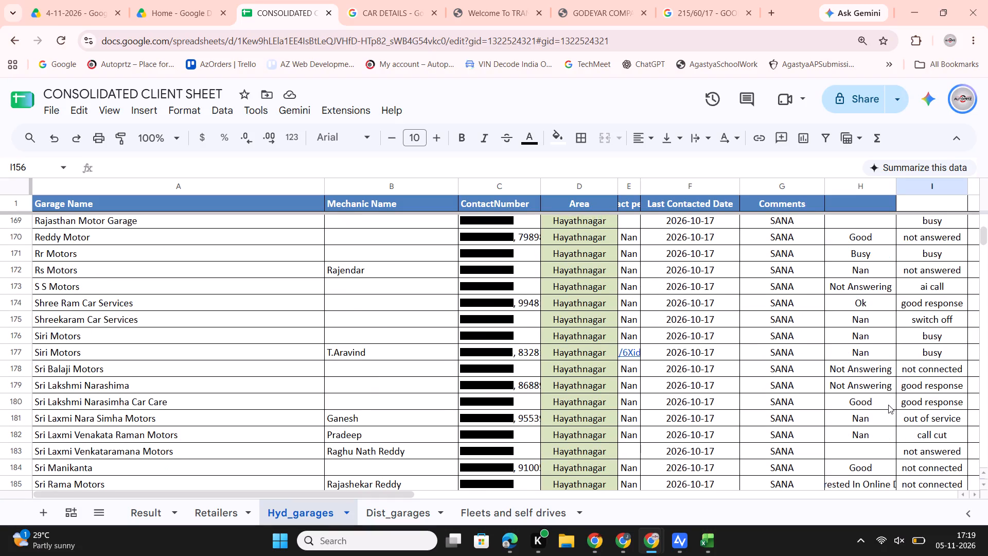
scroll(888, 405, "down", 1)
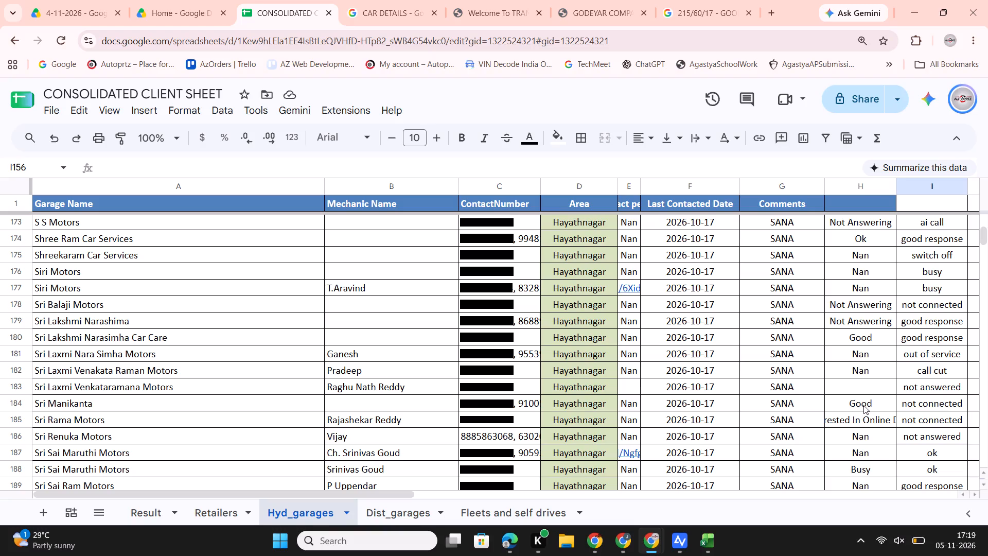
scroll(868, 404, "down", 3)
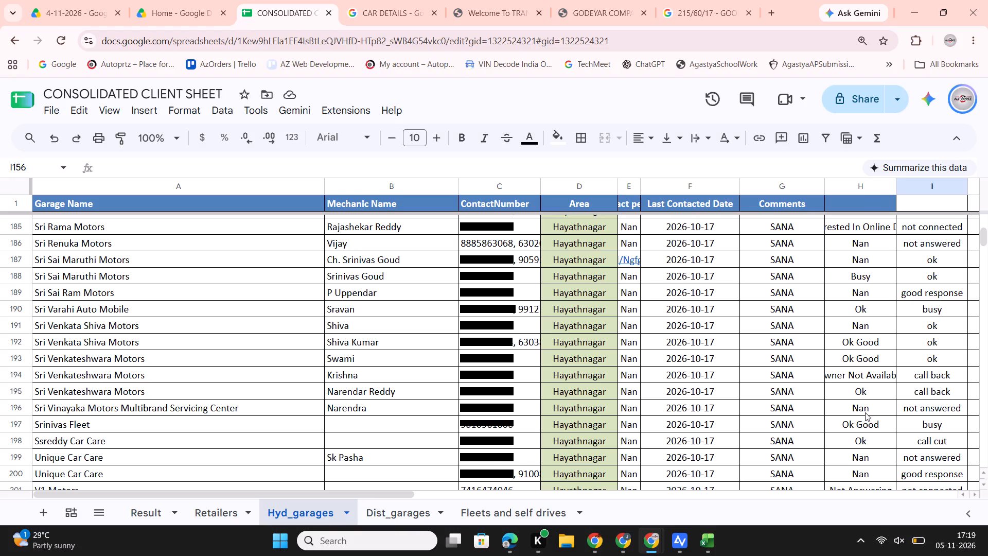
left_click(930, 412)
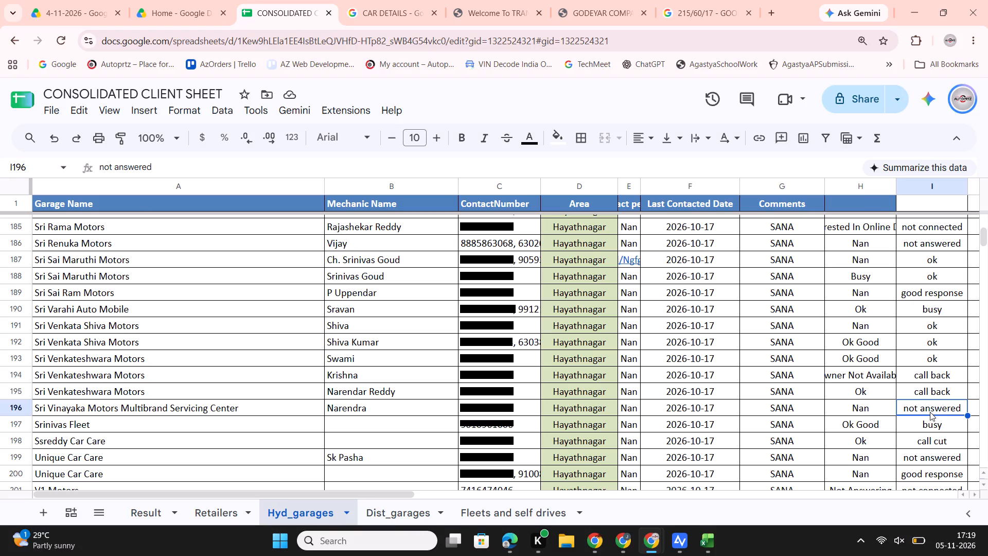
left_click(853, 407)
left_click(946, 416)
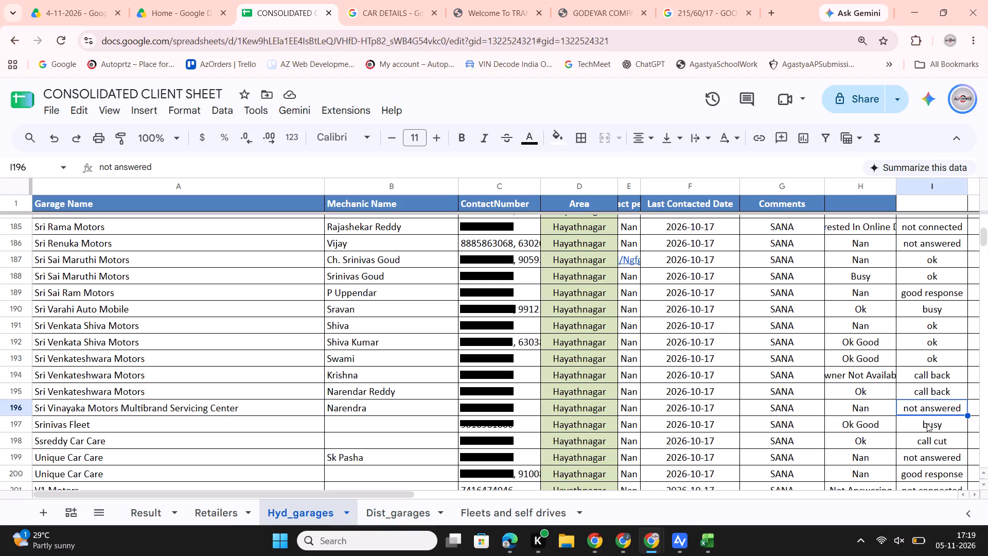
Check the call remarks of Sri Renuka Motors, Sri Balaji Motors and Sri Laxmi Venkataramana Motors in the Hayathnagar area.
scroll(934, 449, "up", 2)
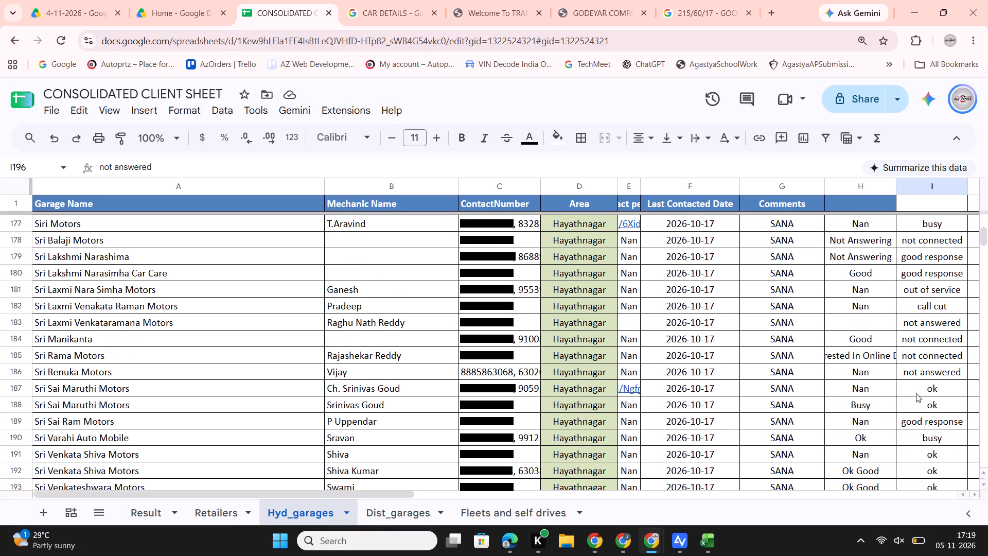
left_click(928, 368)
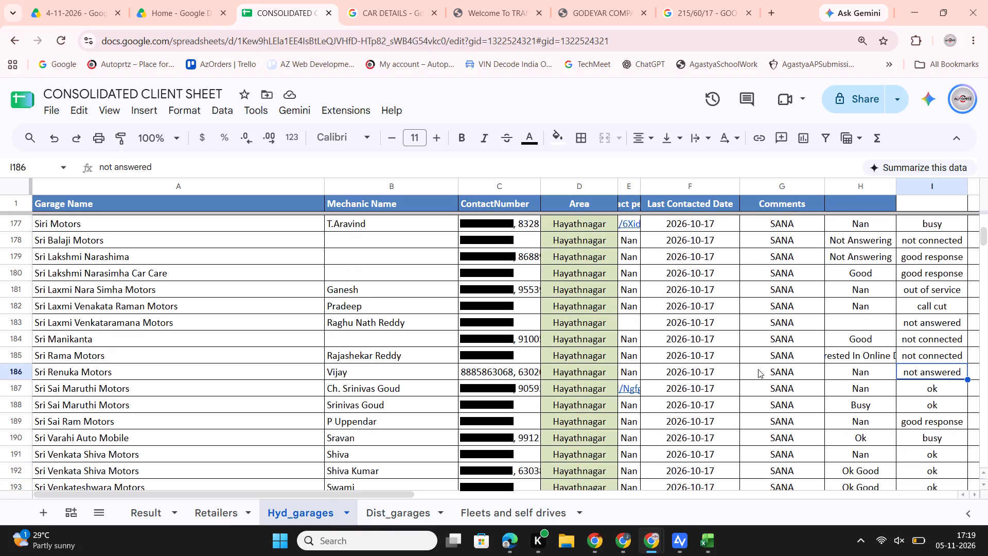
left_click(796, 372)
left_click(944, 368)
left_click(864, 376)
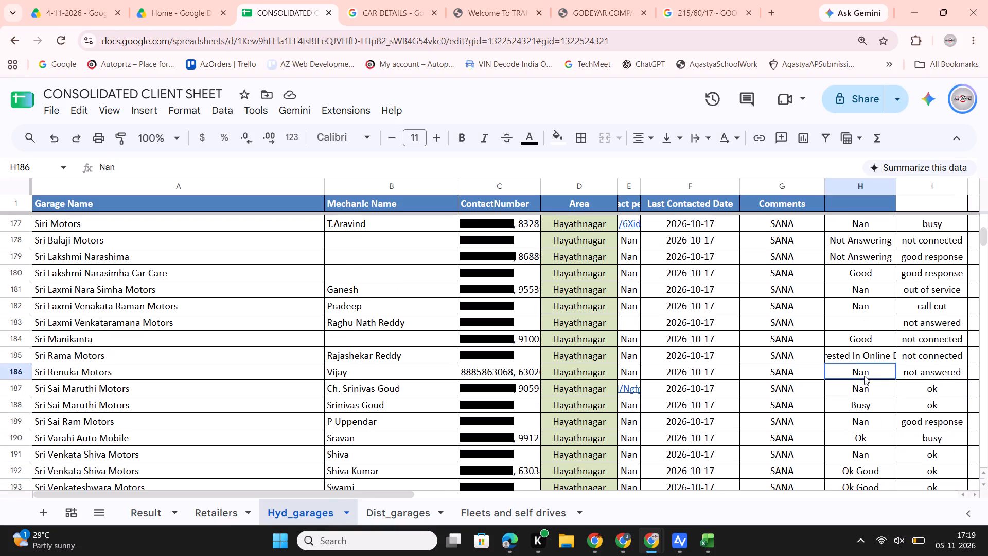
left_click(949, 376)
scroll(932, 430, "up", 2)
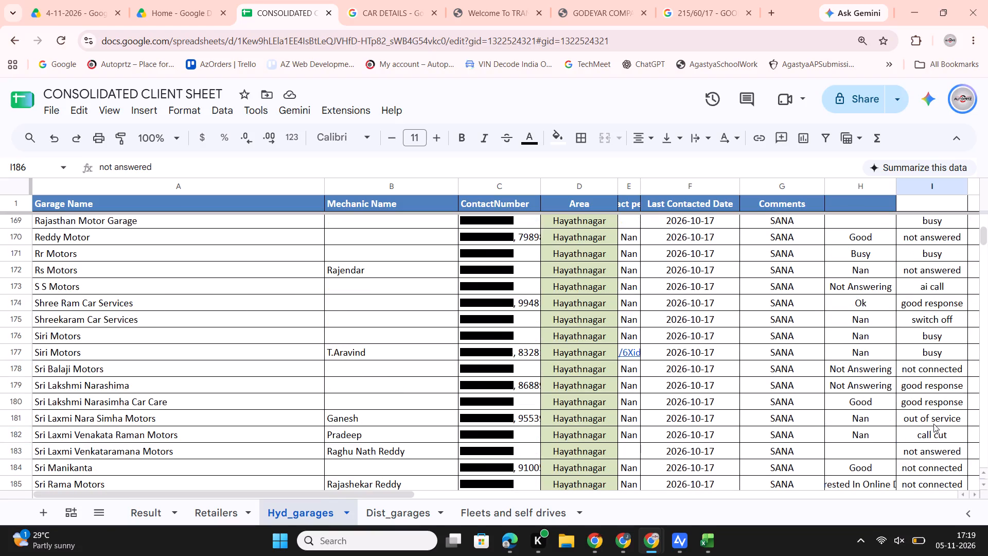
left_click(921, 366)
left_click(894, 371)
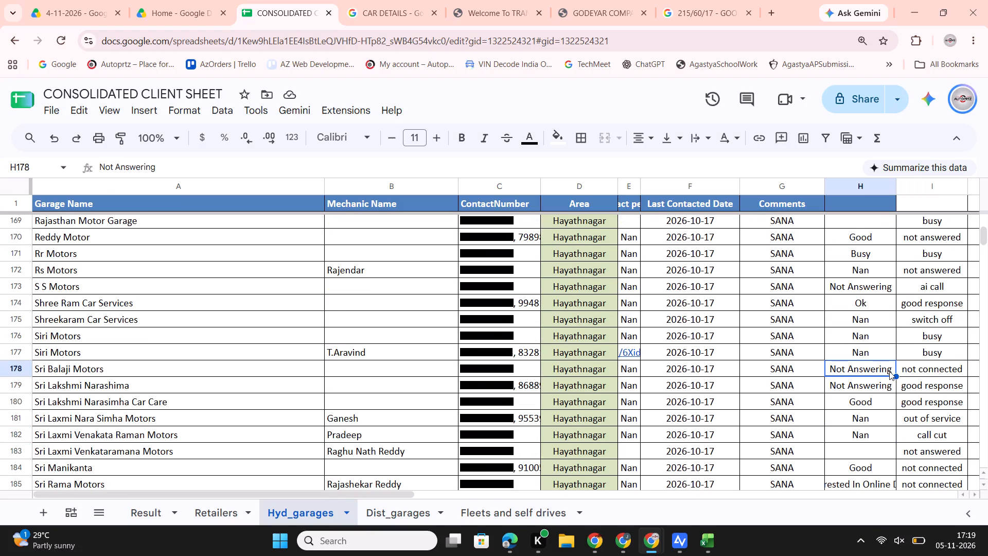
left_click(958, 371)
scroll(939, 407, "down", 2)
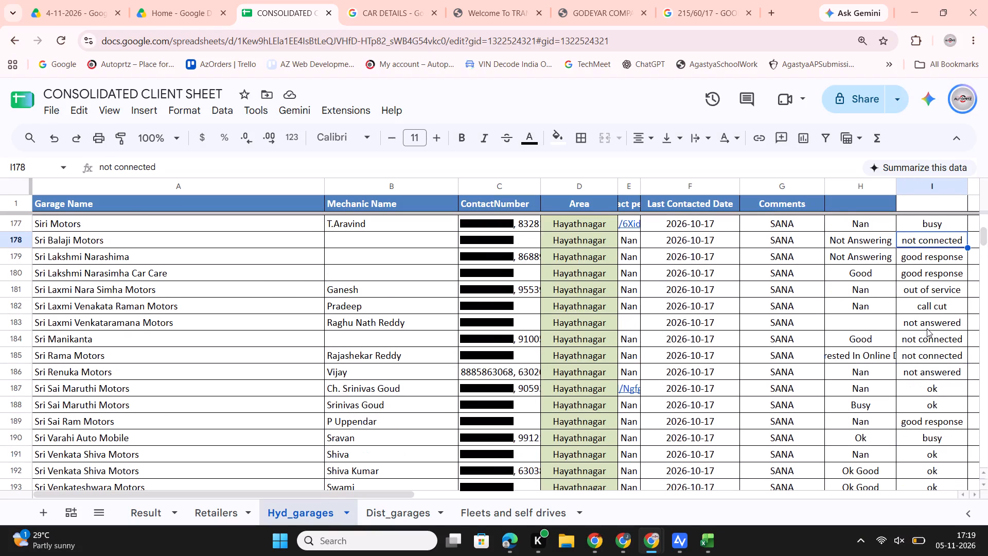
left_click(926, 322)
left_click(917, 374)
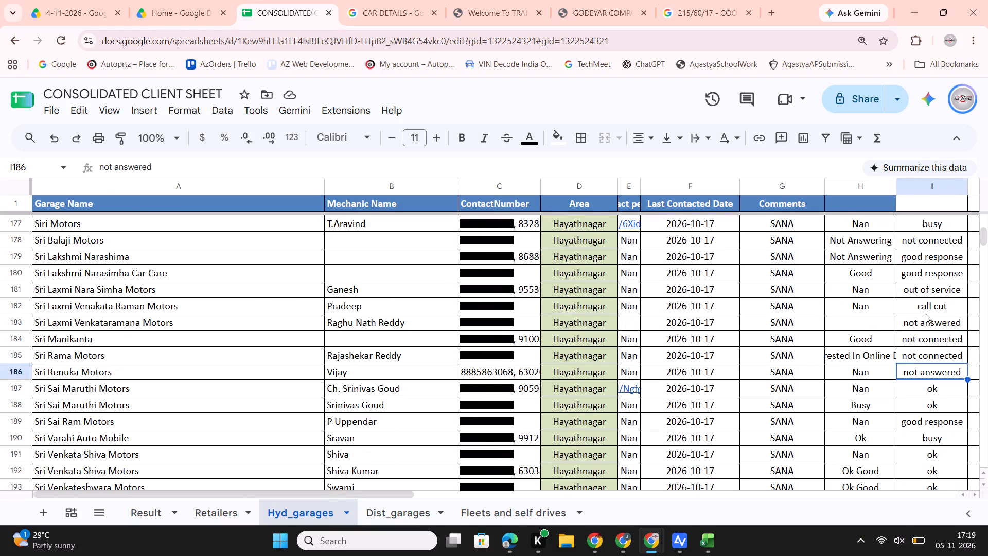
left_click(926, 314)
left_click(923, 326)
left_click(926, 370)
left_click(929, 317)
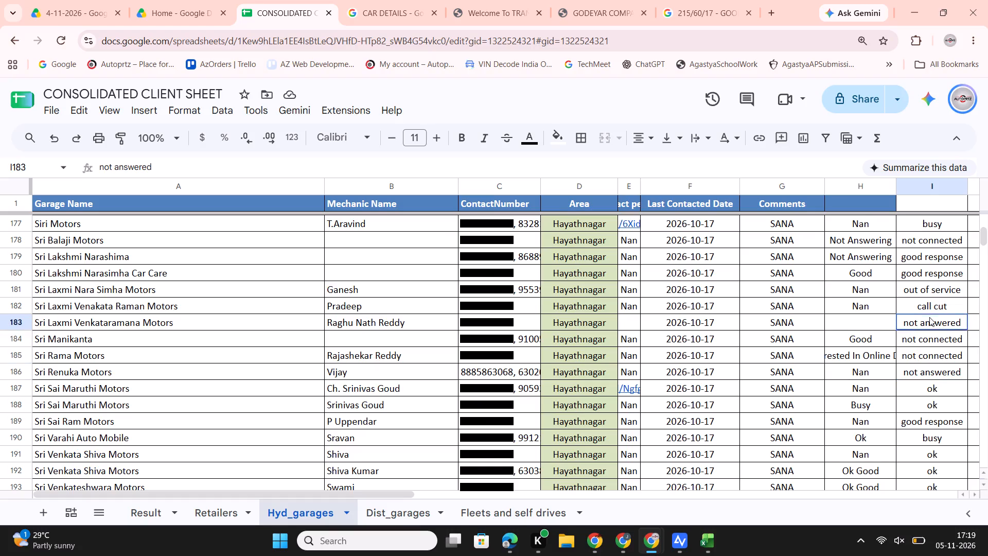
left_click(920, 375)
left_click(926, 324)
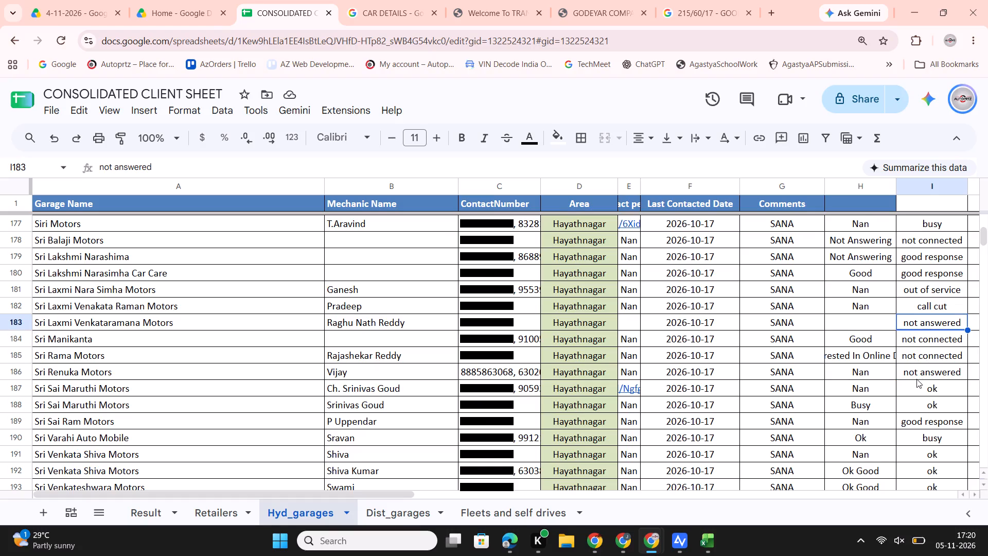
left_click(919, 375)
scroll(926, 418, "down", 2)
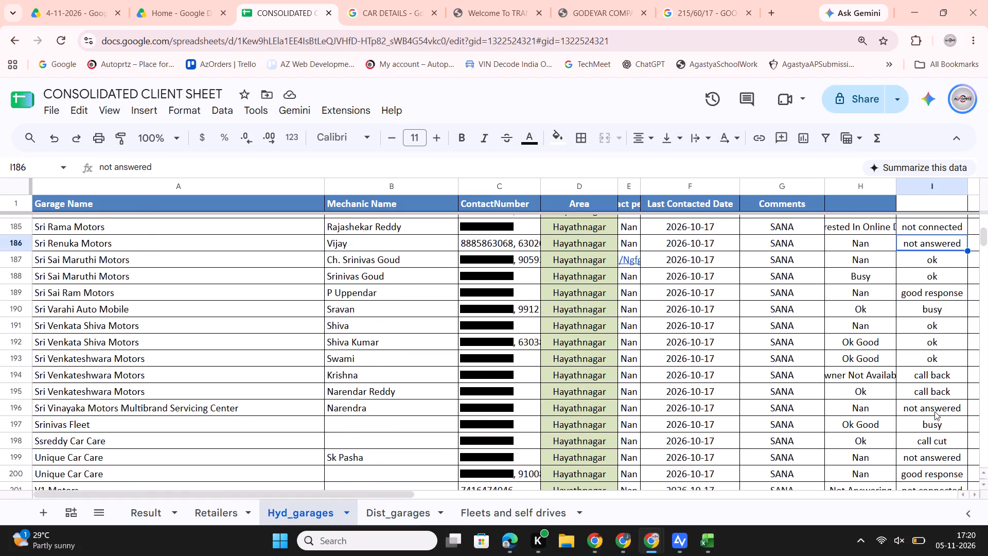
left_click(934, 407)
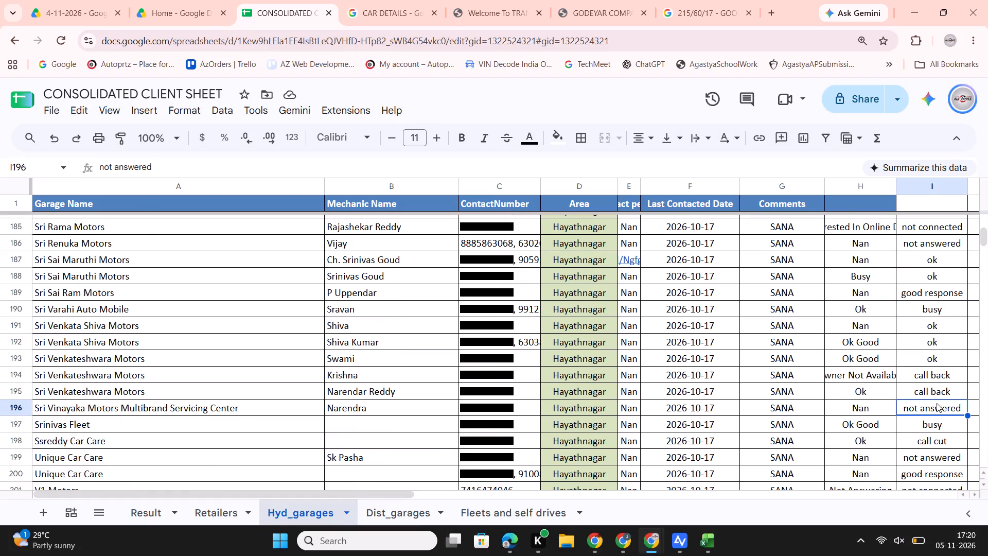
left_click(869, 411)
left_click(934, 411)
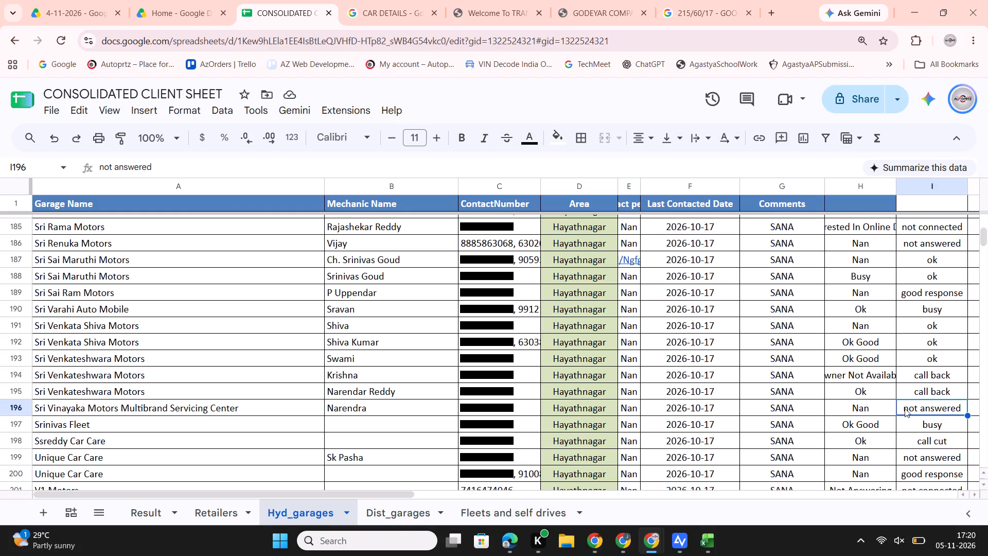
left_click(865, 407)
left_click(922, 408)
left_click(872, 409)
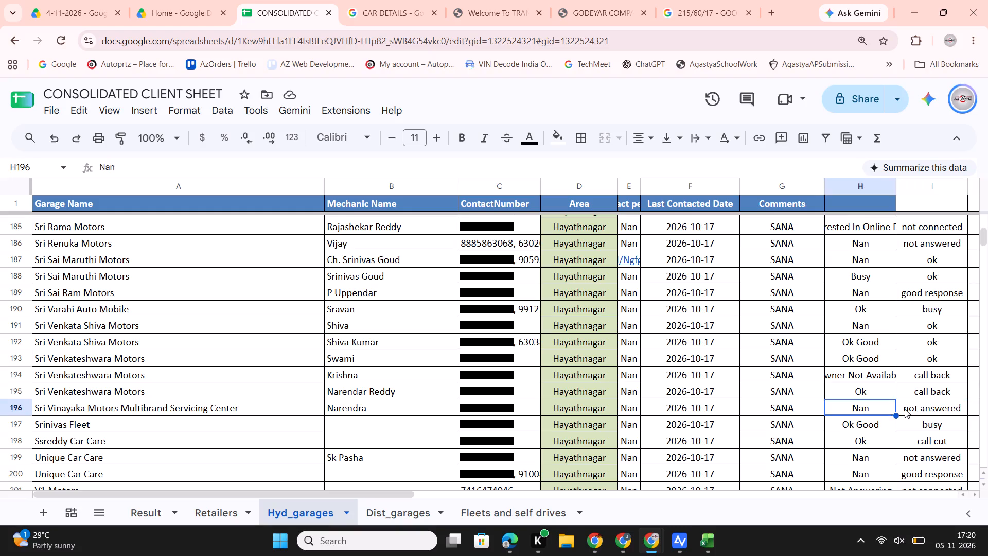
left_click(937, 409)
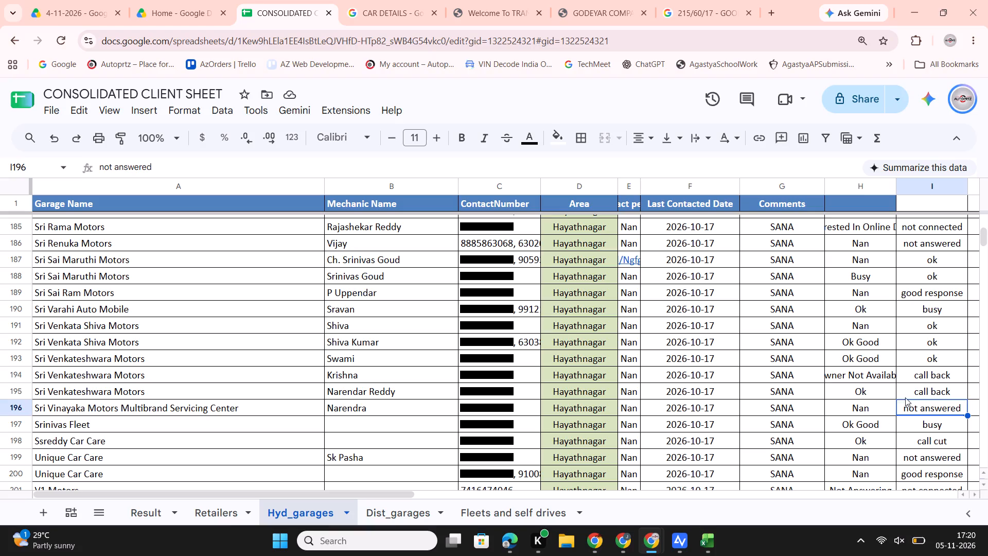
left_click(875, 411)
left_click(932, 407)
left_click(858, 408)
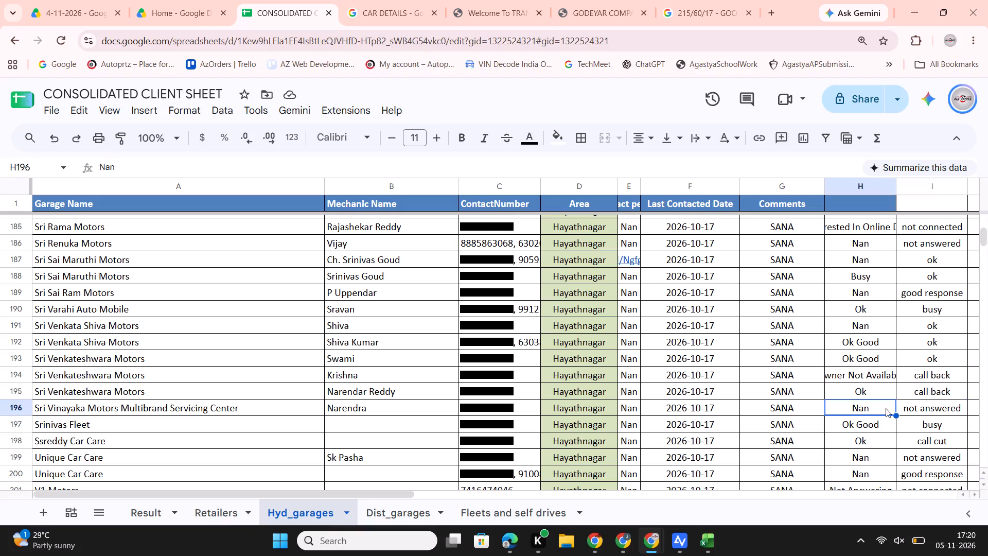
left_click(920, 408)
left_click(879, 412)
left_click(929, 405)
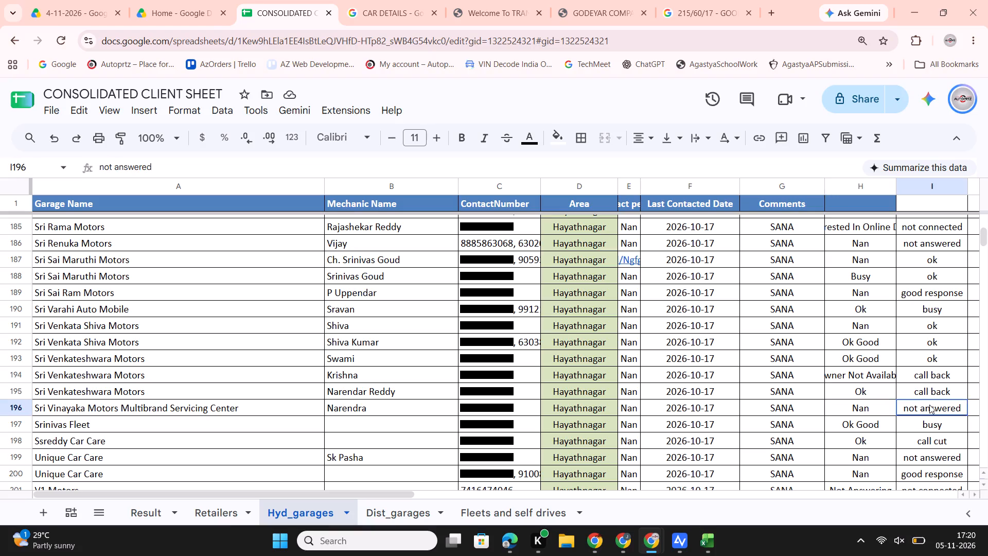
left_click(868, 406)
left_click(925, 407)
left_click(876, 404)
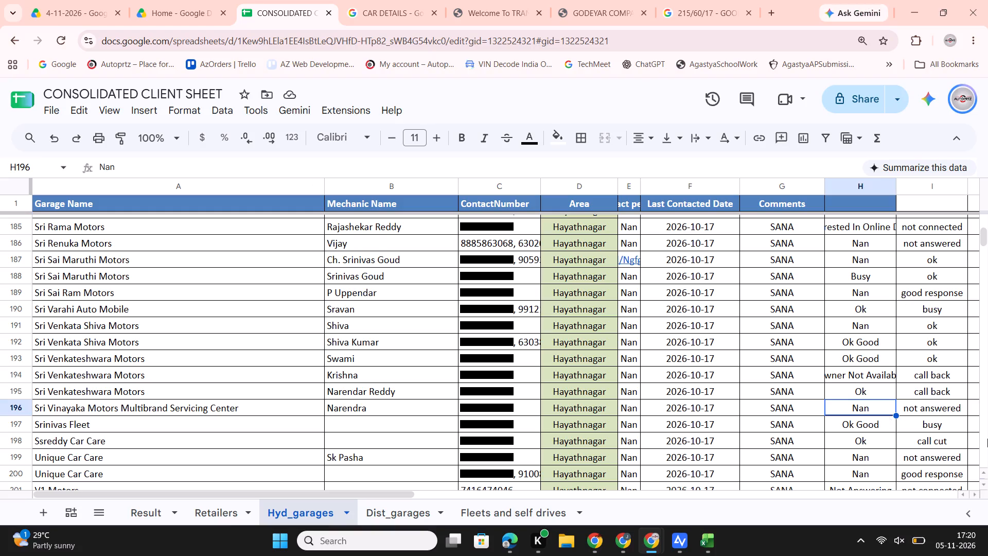
Look past the Katedhan and LB Nagar garages and go to the last filled row of the Hyd_garages sheet.
scroll(496, 287, "down", 4)
scroll(823, 329, "down", 2)
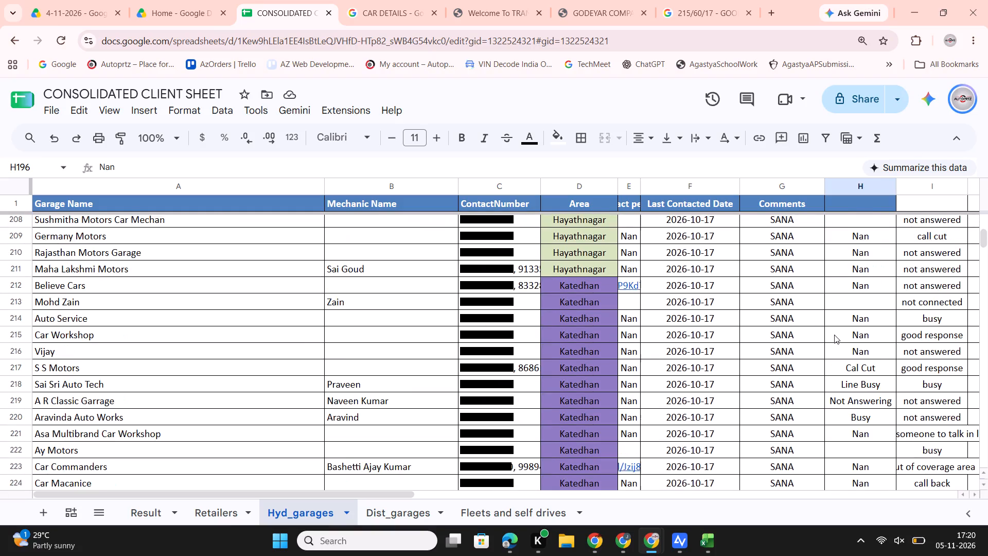
scroll(844, 347, "down", 17)
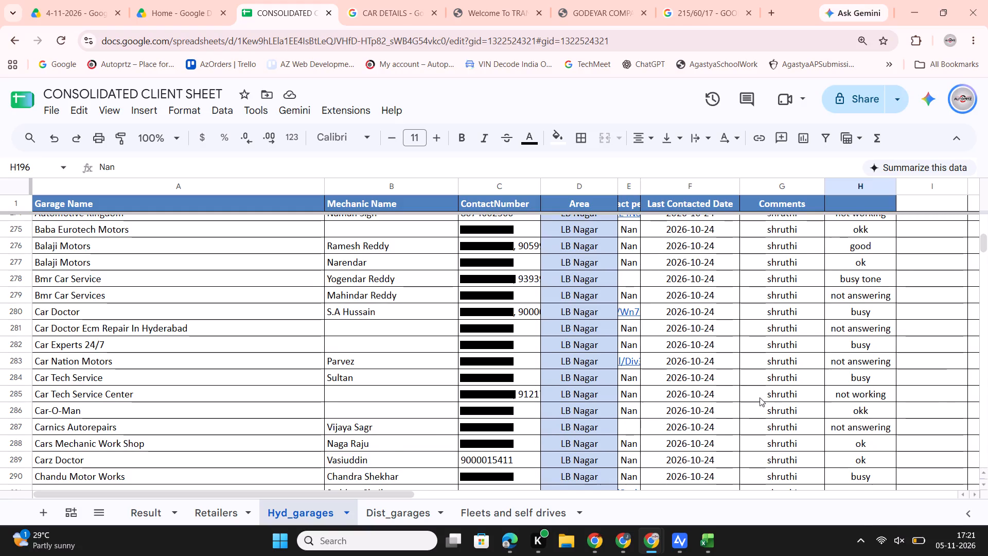
scroll(987, 399, "down", 18)
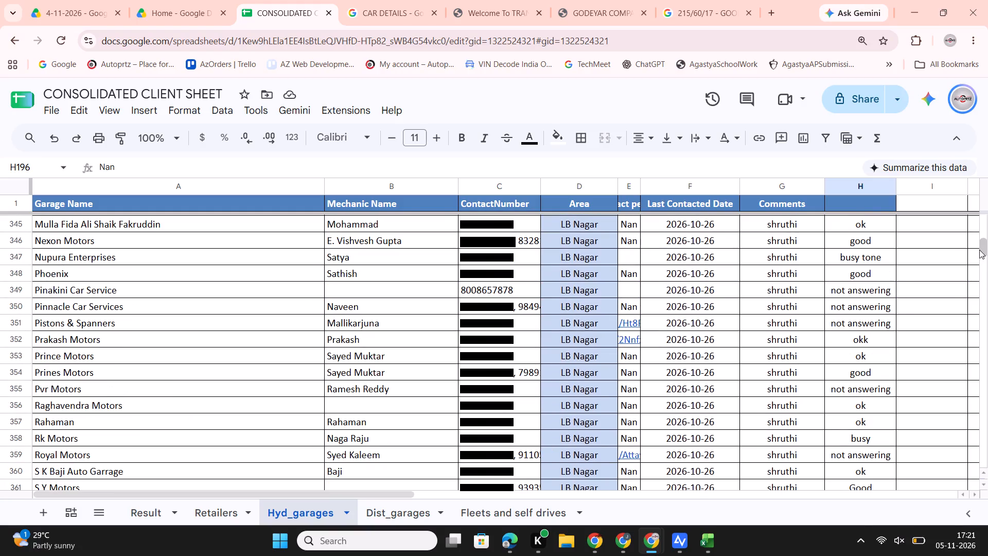
left_click_drag(982, 249, 919, 555)
scroll(504, 423, "up", 5)
left_click(188, 380)
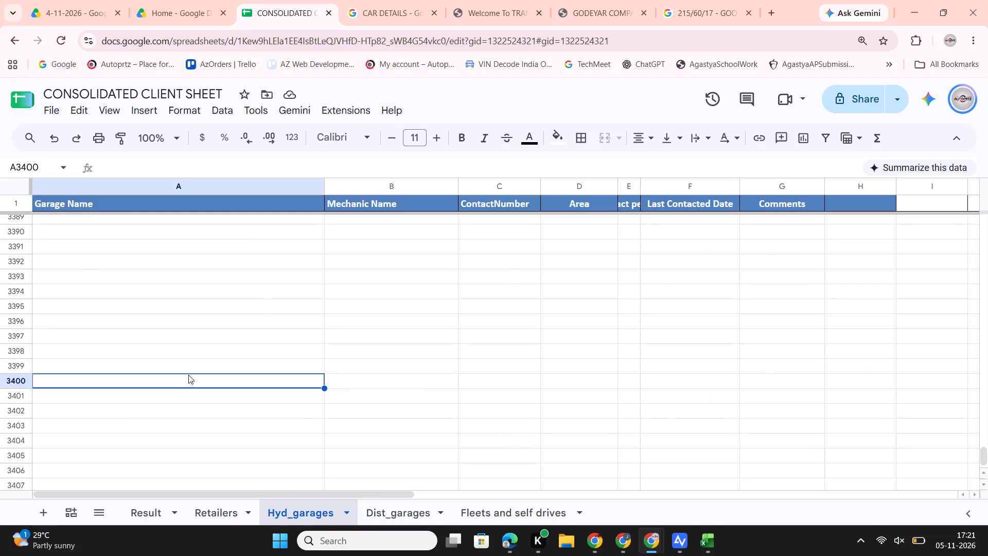
key("ctrl+Up")
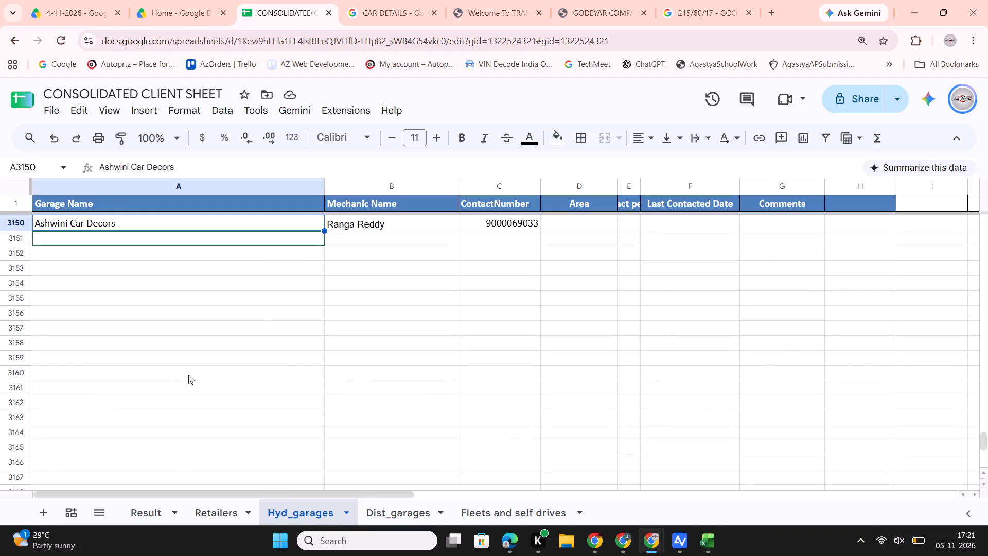
Find where the Ranga Reddy garages without call details begin and select the contact number cell of SRI CARS SERVICE.
scroll(429, 413, "up", 8)
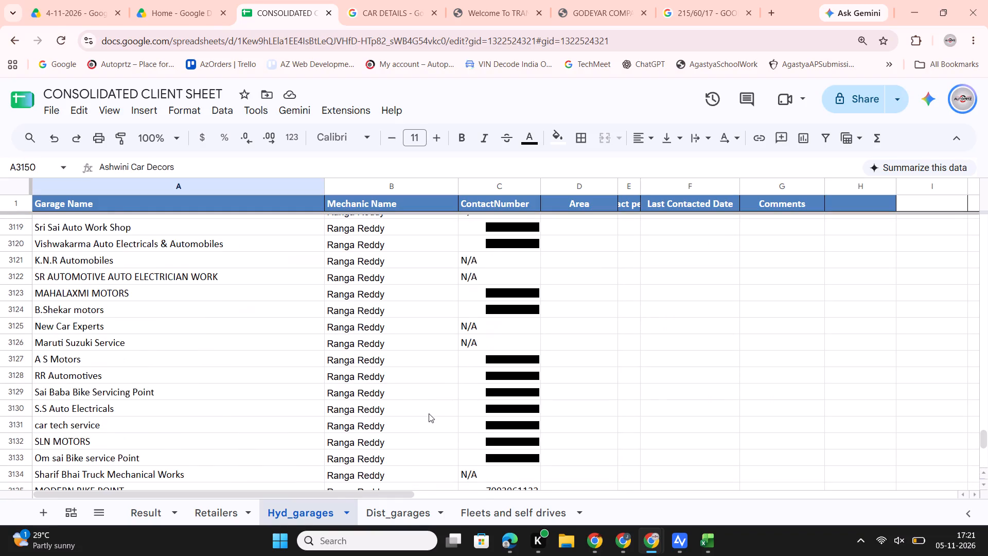
scroll(429, 413, "up", 12)
scroll(438, 419, "up", 15)
scroll(441, 427, "down", 4)
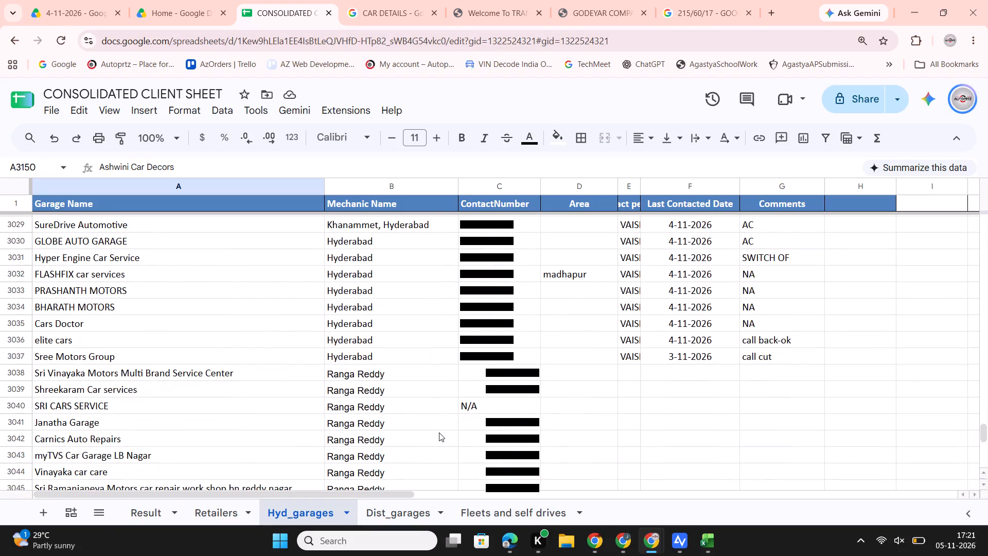
left_click(473, 407)
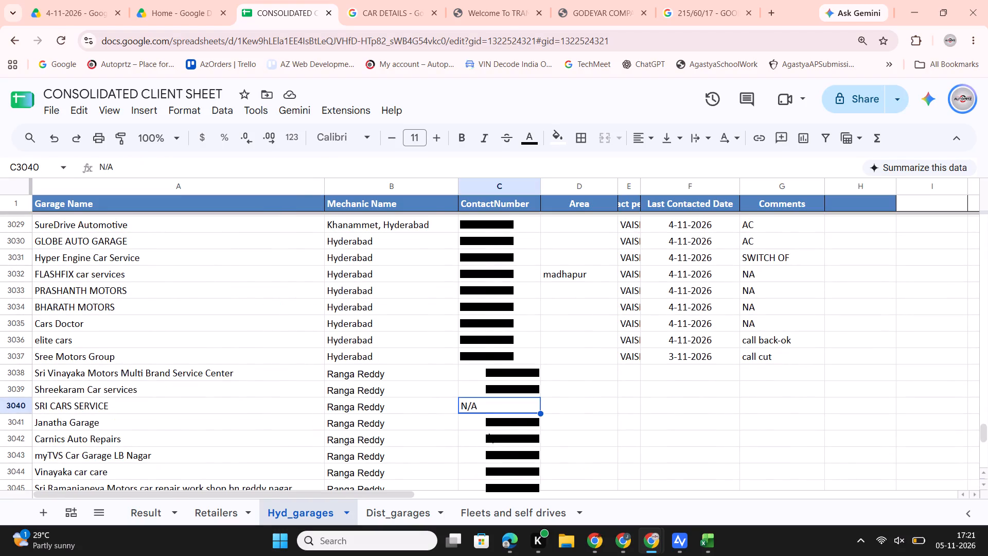
Look through the Ranga Reddy garages without call details, from SRI CARS SERVICE down to the last filled row.
scroll(507, 440, "down", 4)
left_click(509, 282)
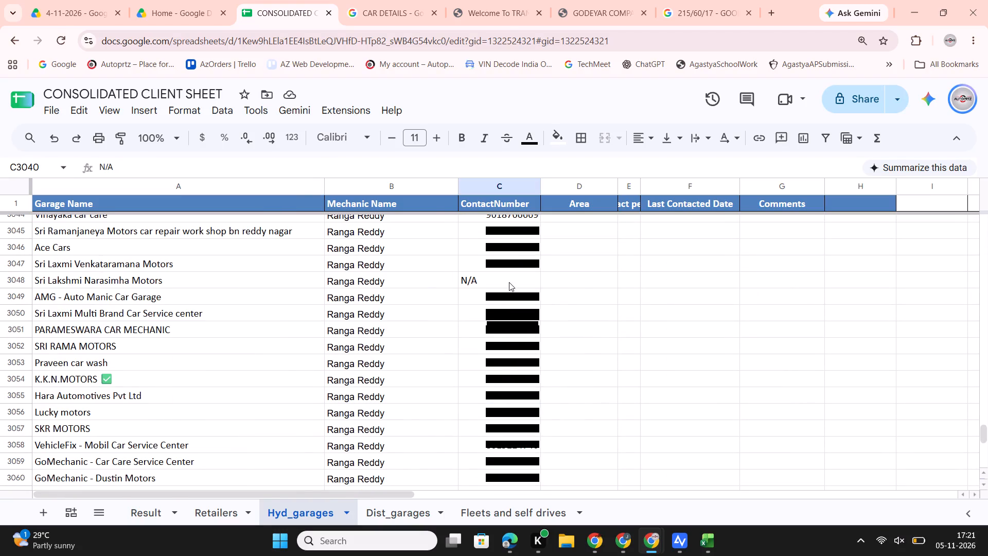
scroll(557, 403, "down", 5)
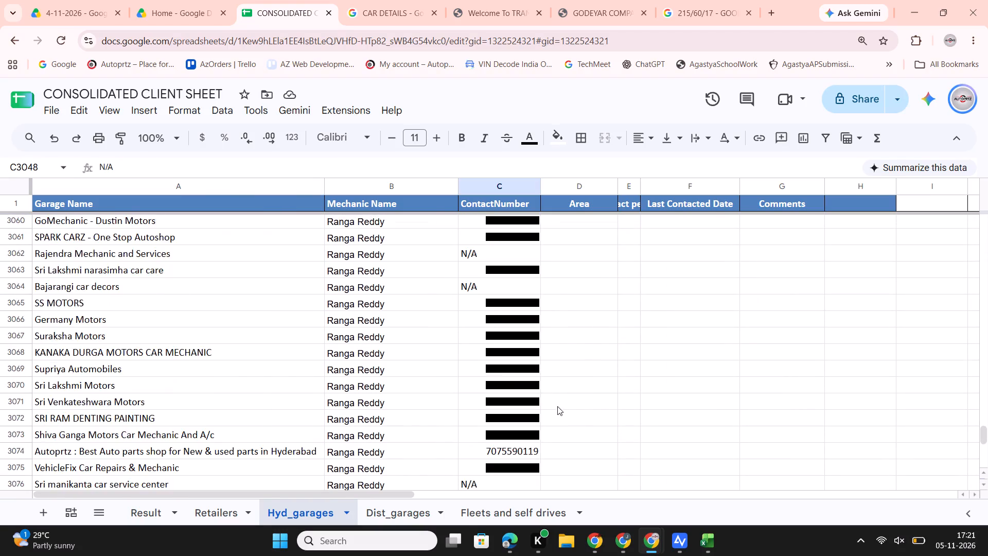
scroll(557, 407, "down", 16)
scroll(556, 412, "down", 6)
scroll(555, 413, "up", 3)
Copy the contact number of Ashwini Car Decors and search the Hyd_garages sheet for other entries with it.
left_click(480, 410)
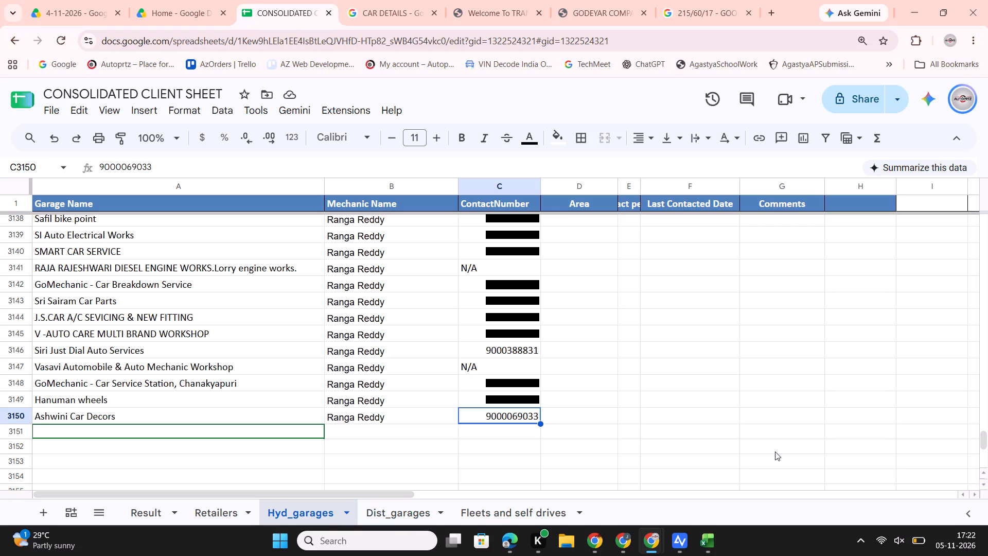
left_click(508, 418)
key("ctrl+c")
key("ctrl+f")
key("ctrl+v")
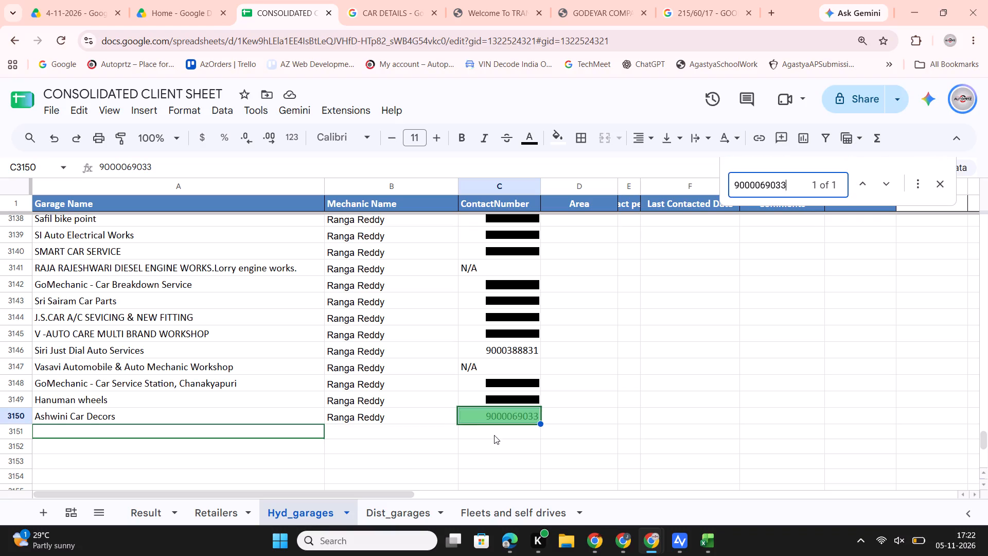
left_click(563, 418)
scroll(564, 419, "up", 1)
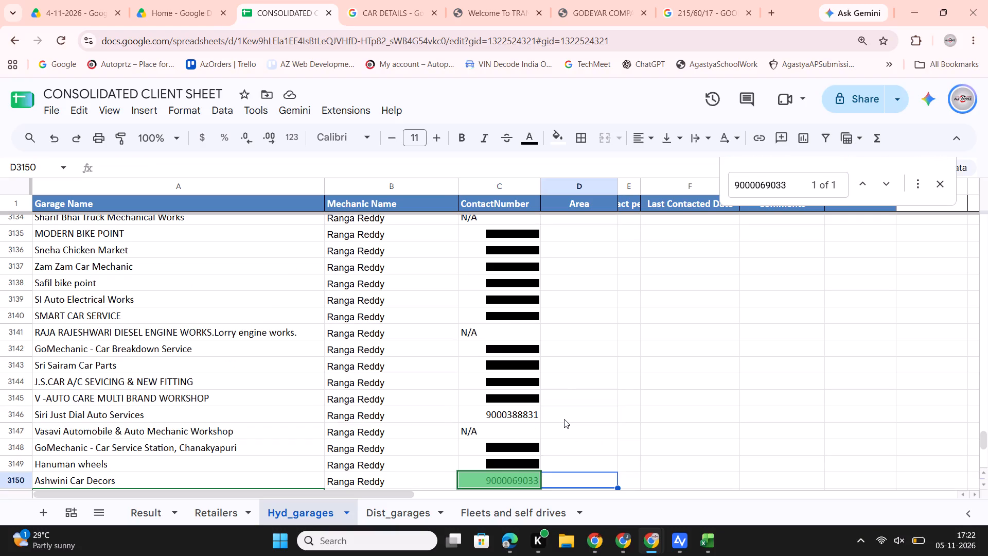
scroll(489, 425, "down", 3)
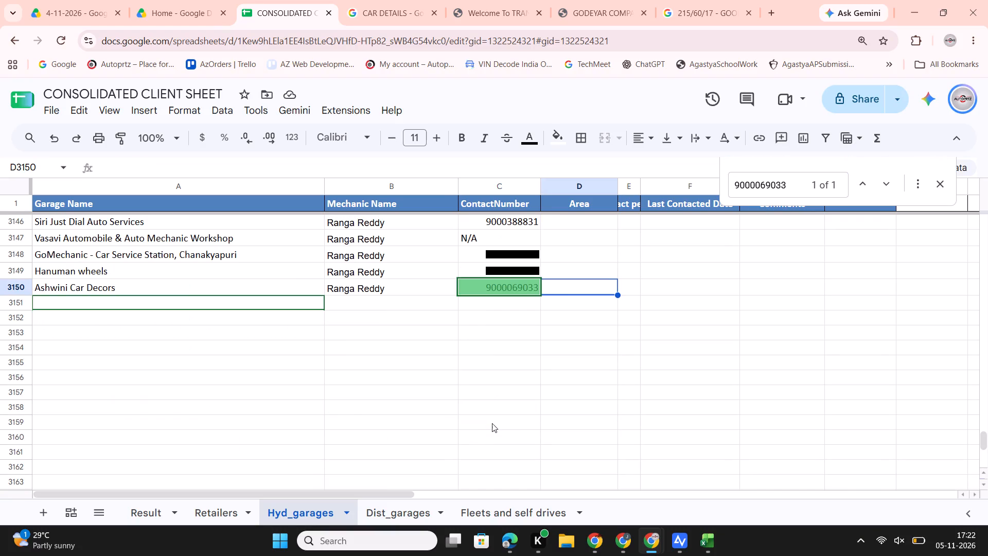
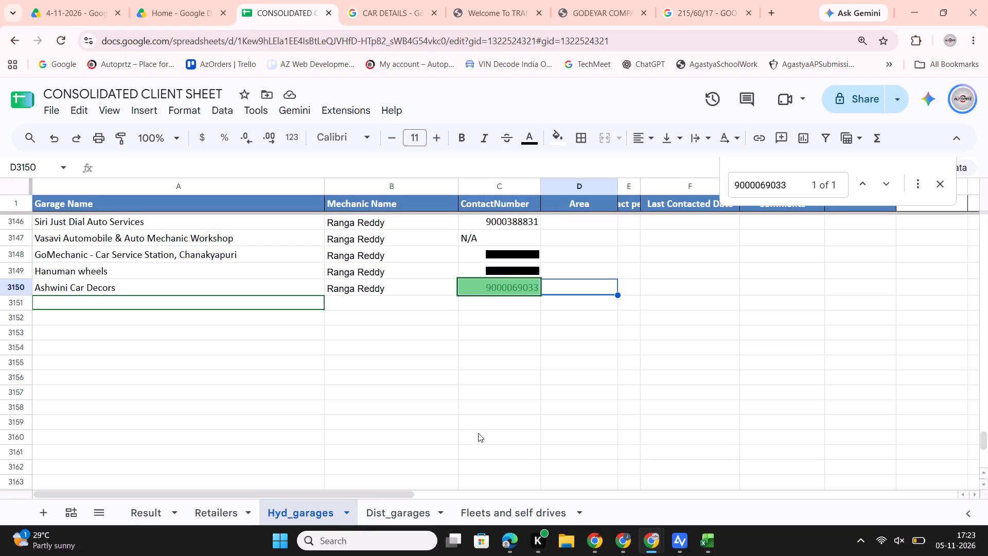
Select the contact number cell of Ashwini Car Decors again and view the Ranga Reddy garages just above it.
left_click_drag(499, 477, 499, 514)
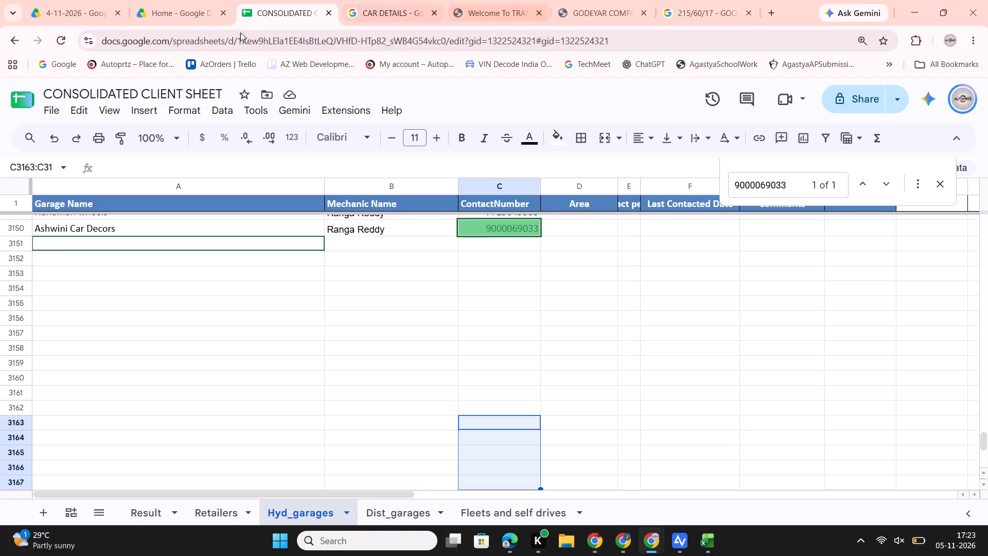
left_click(416, 227)
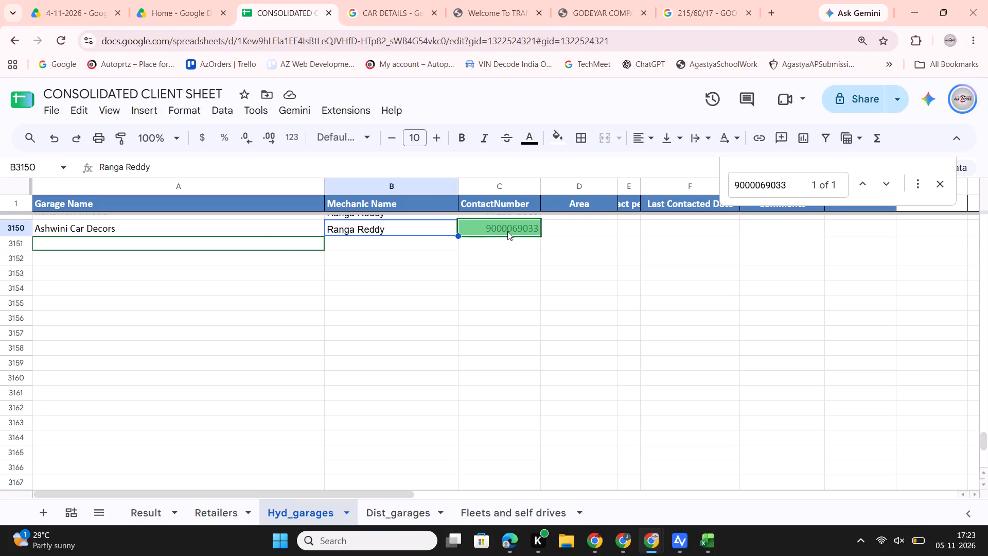
left_click(509, 231)
scroll(517, 315, "up", 2)
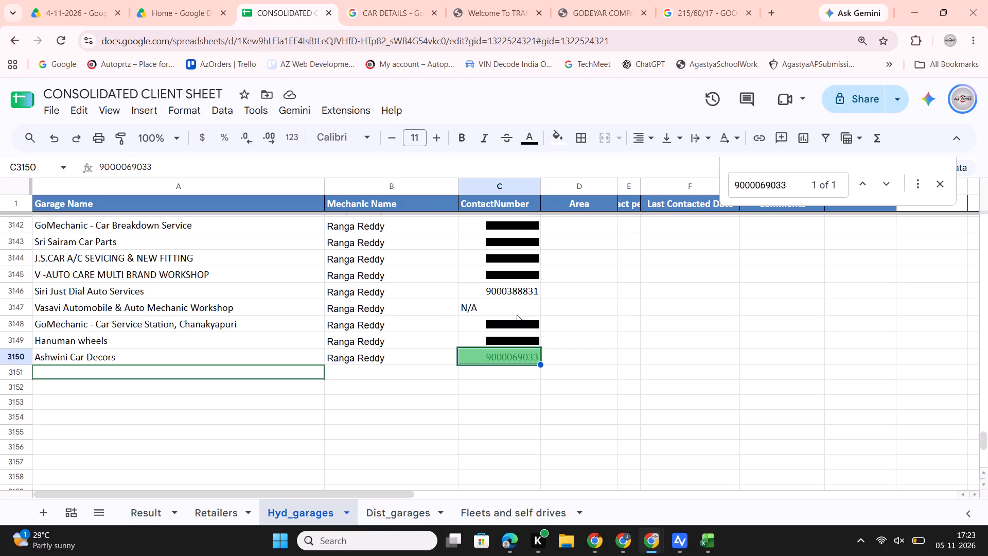
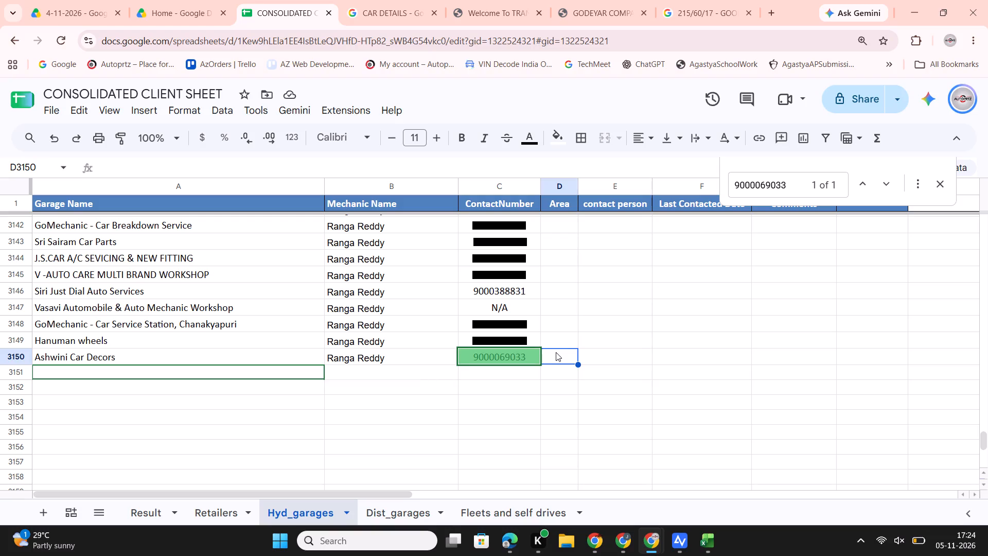
Close the number search and enter the comment "ok" for Ashwini Car Decors.
left_click(684, 361)
scroll(706, 335, "up", 1)
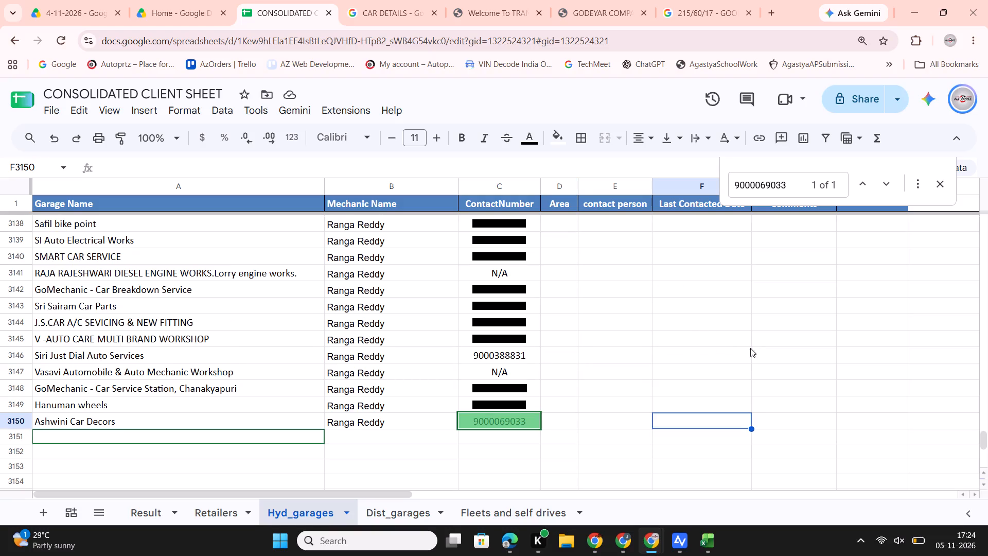
left_click(941, 180)
scroll(800, 215, "down", 1)
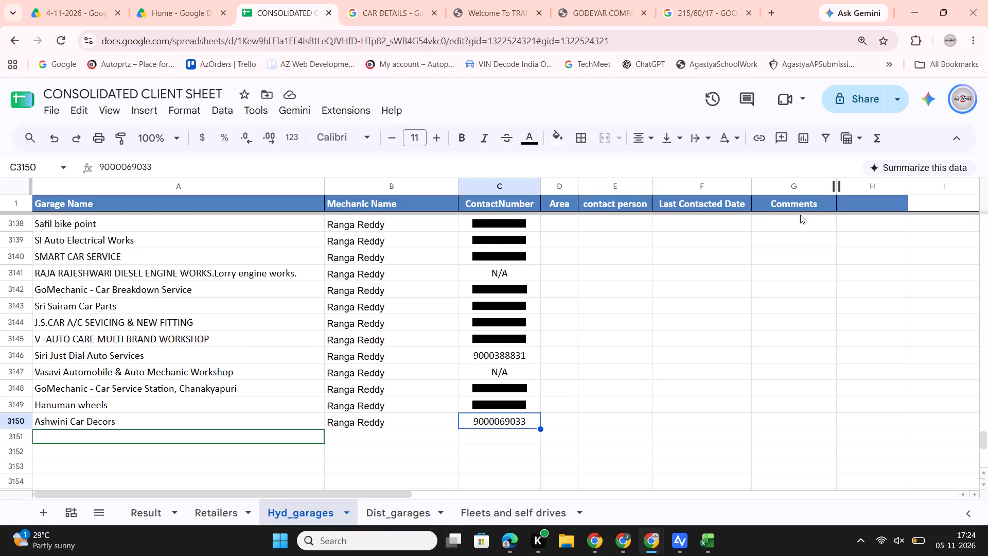
scroll(800, 215, "down", 1)
left_click(770, 288)
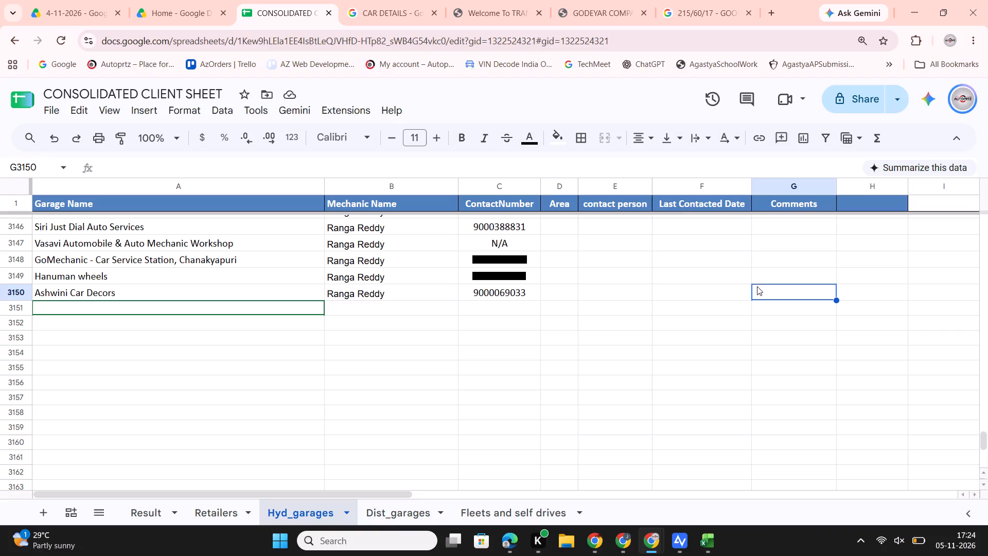
type("ok")
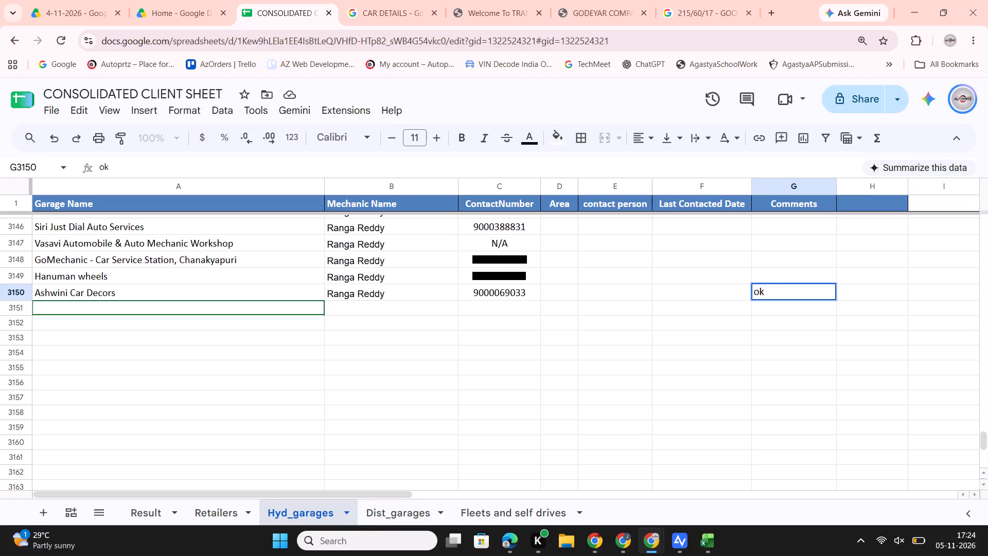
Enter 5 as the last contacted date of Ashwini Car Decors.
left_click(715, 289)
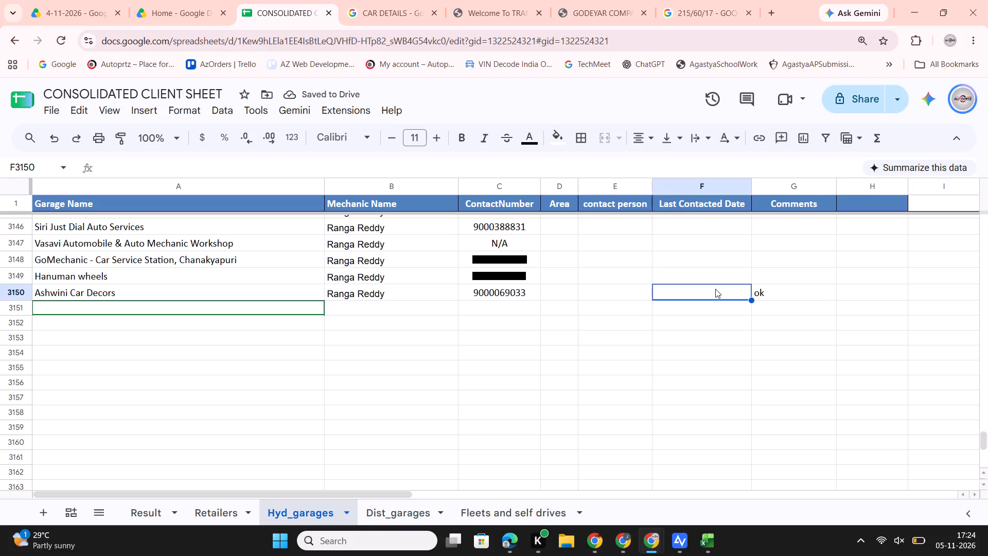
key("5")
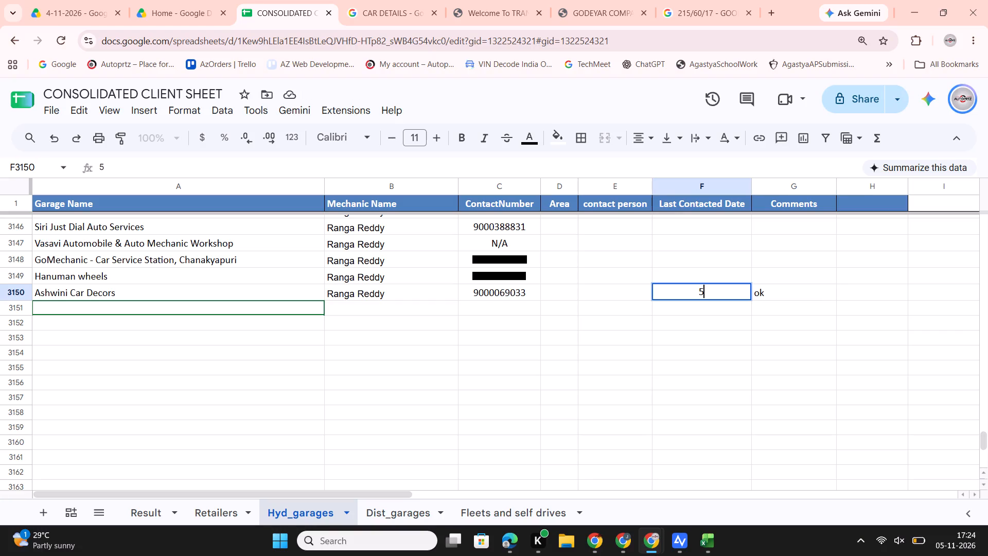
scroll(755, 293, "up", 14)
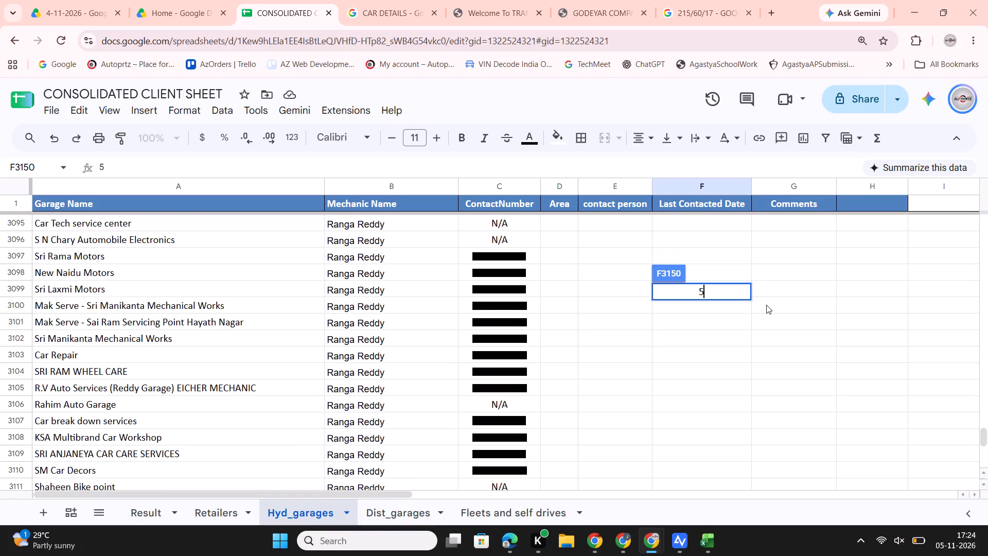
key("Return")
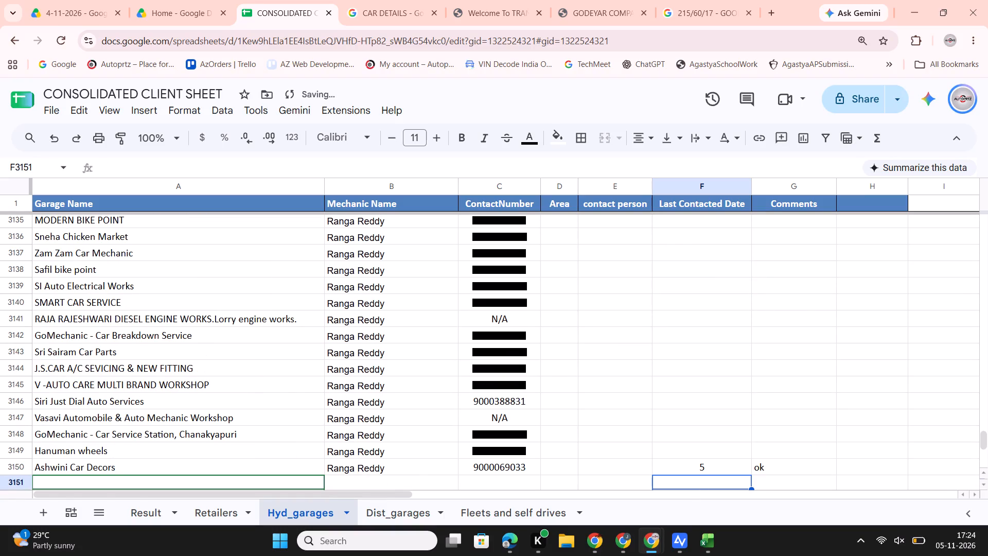
Copy the date 5-11-2026 from the Sri Vinayaka Motors row into the last contacted date of Ashwini Car Decors.
left_click(703, 473)
key("ctrl+Up")
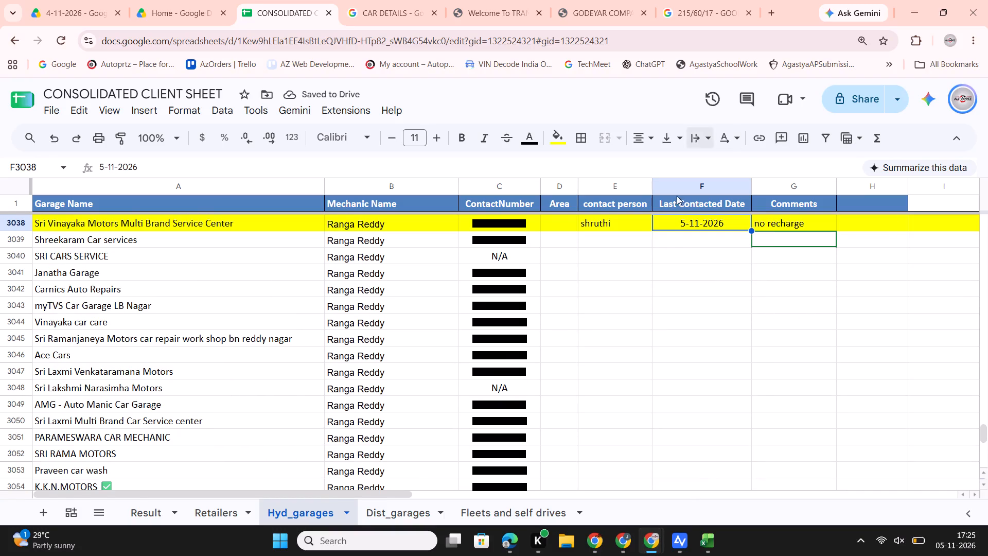
scroll(662, 257, "up", 3)
left_click_drag(155, 170, 70, 140)
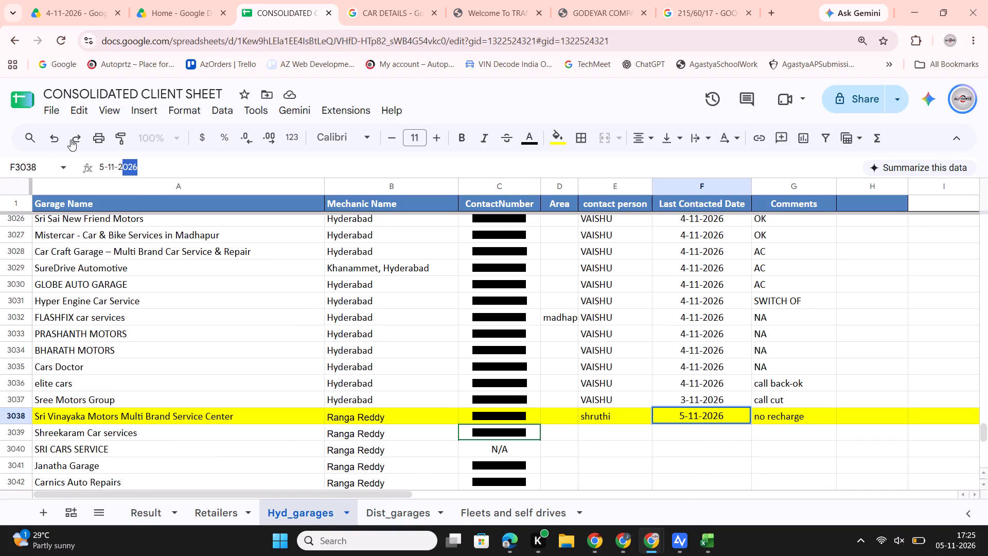
left_click_drag(70, 140, 0, 128)
key("ctrl+c")
key("ctrl+Down")
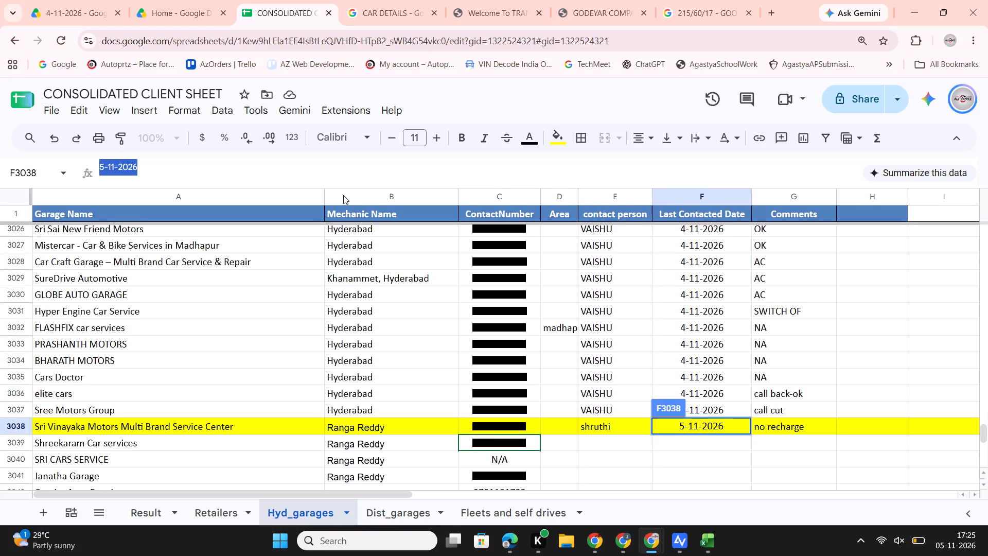
scroll(437, 225, "down", 3)
left_click(712, 248)
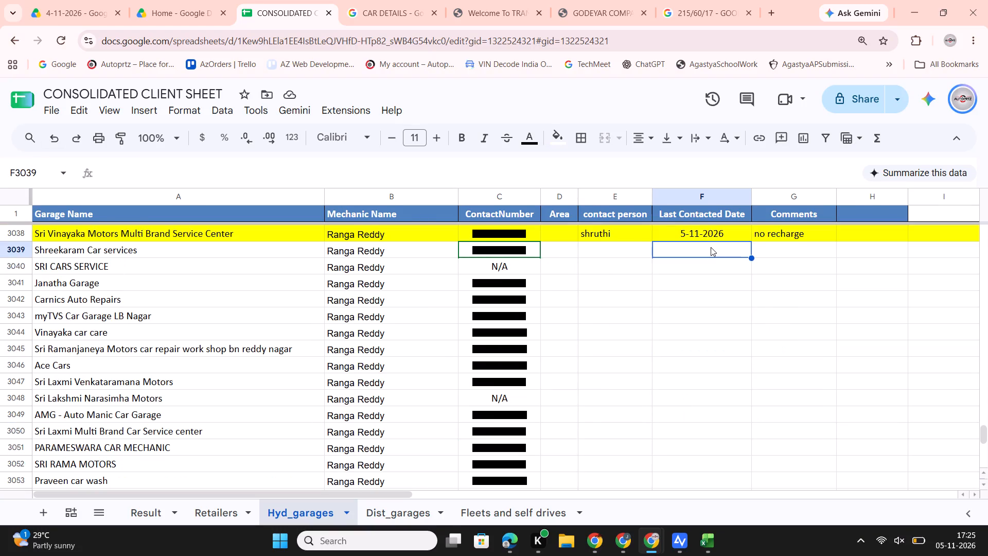
key("ctrl+Down")
key("ctrl+v")
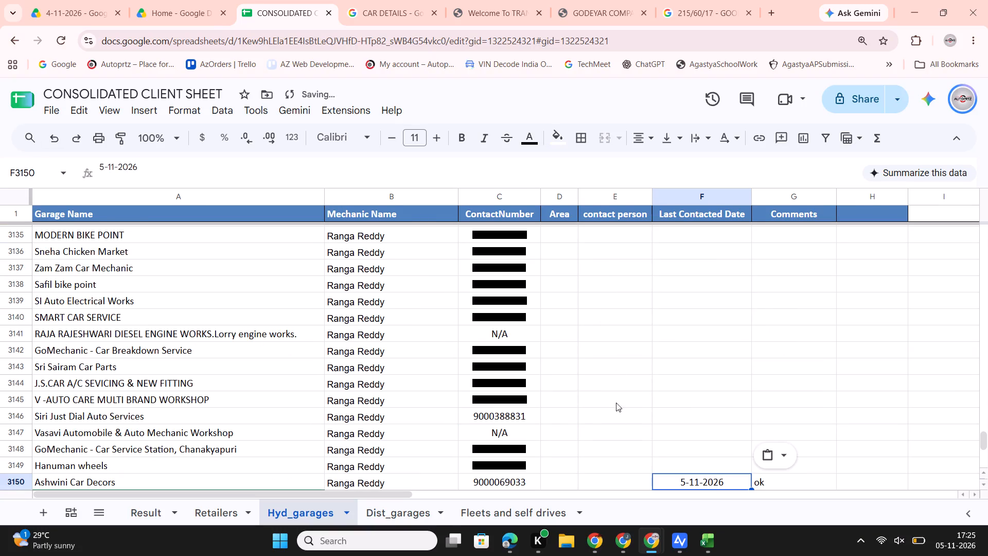
Enter "vaishu" as the contact person for Ashwini Car Decors.
left_click(611, 485)
key("ctrl+Up")
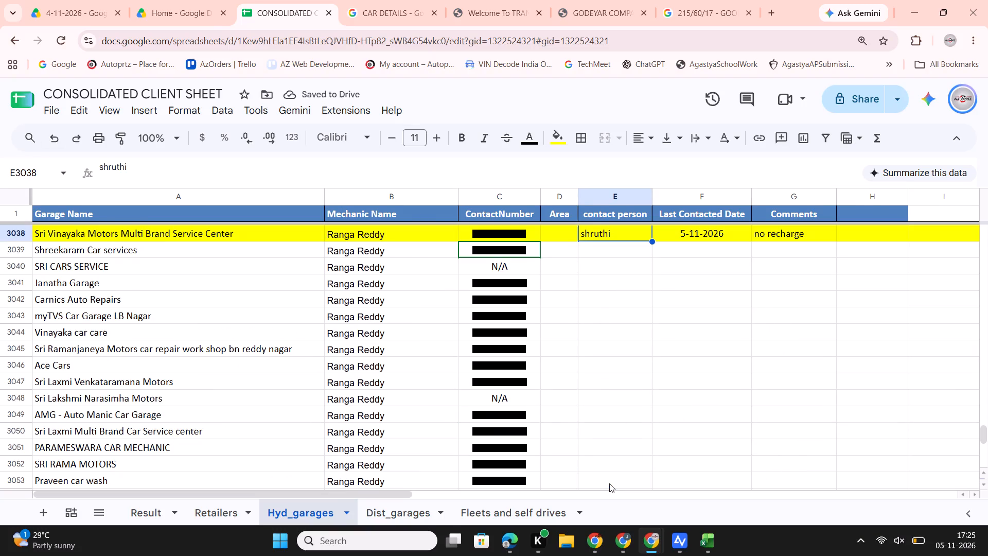
key("ctrl+Down")
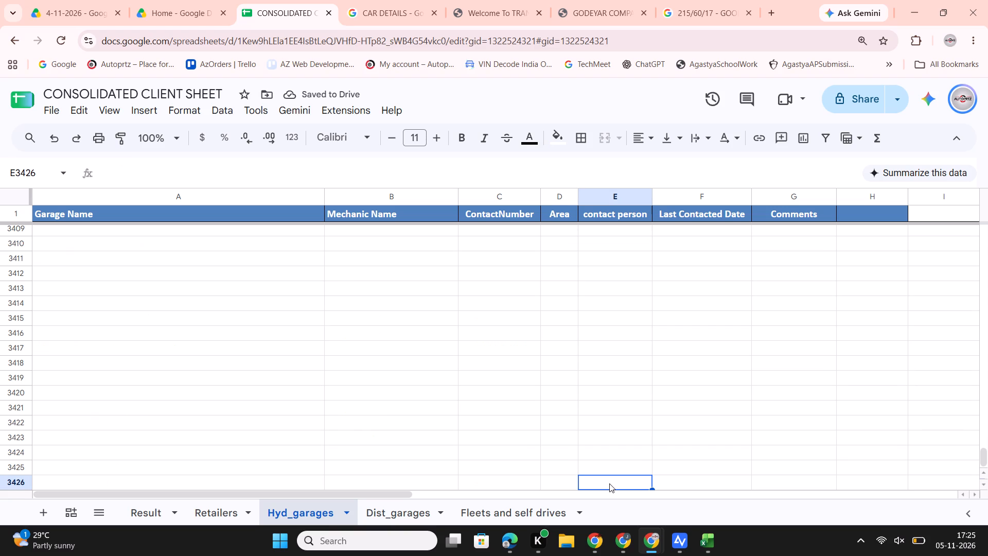
key("Right")
key("ctrl+Up")
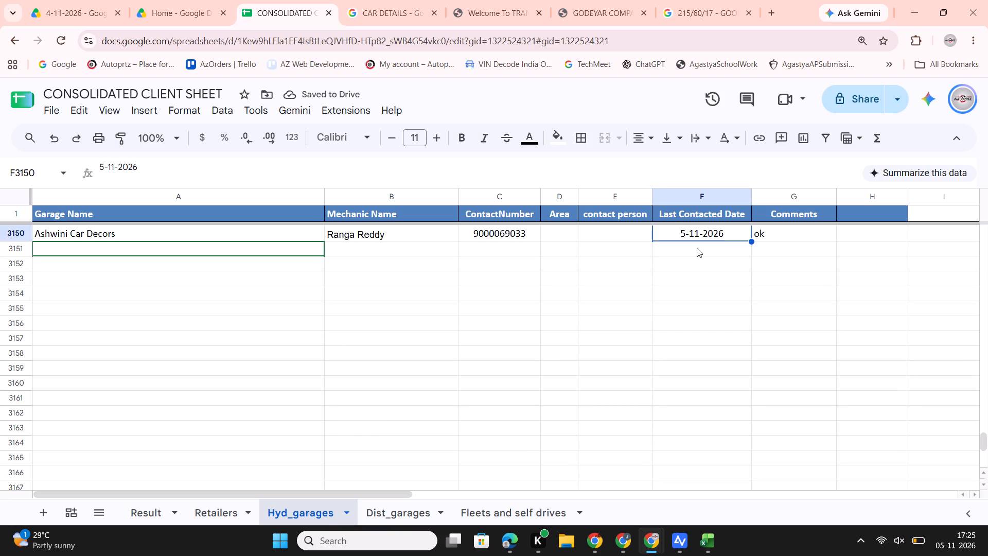
left_click(613, 239)
type("vaishu")
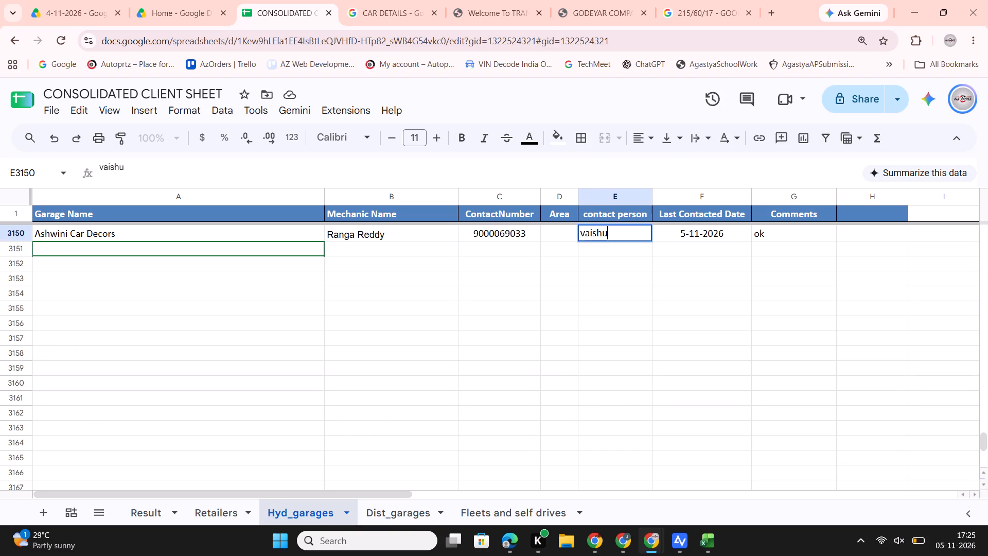
left_click(549, 228)
Select the comment cell of Hanuman wheels, the garage just above Ashwini Car Decors.
scroll(681, 275, "up", 2)
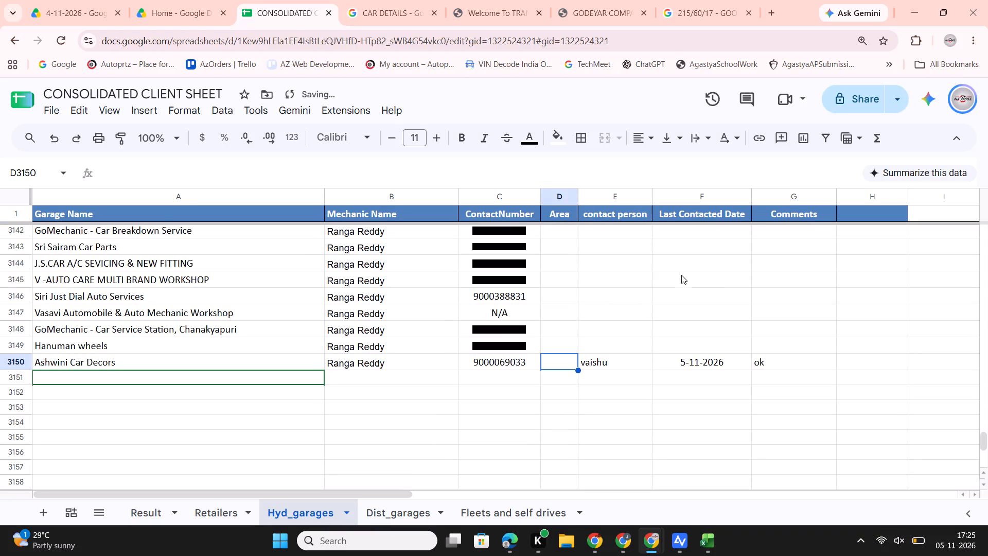
left_click(779, 338)
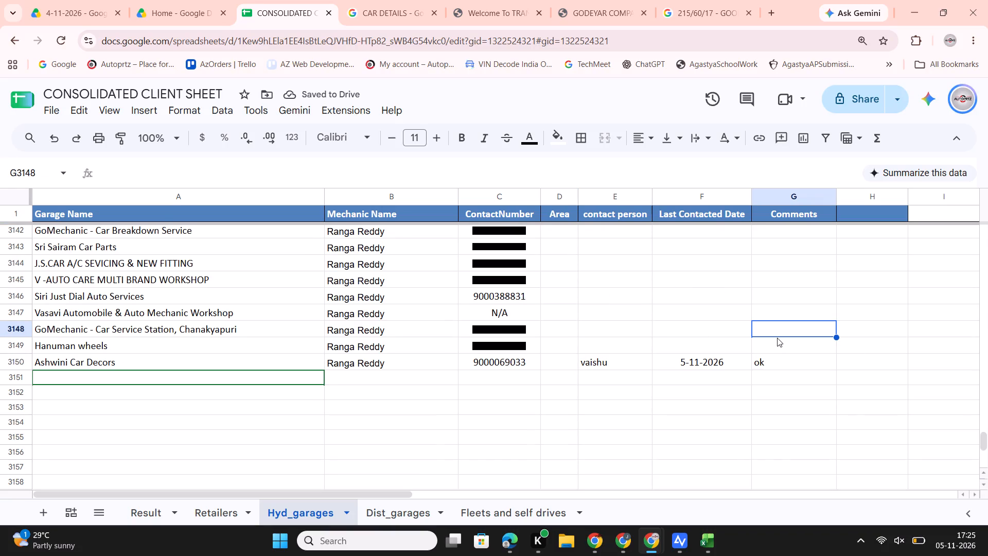
left_click(773, 343)
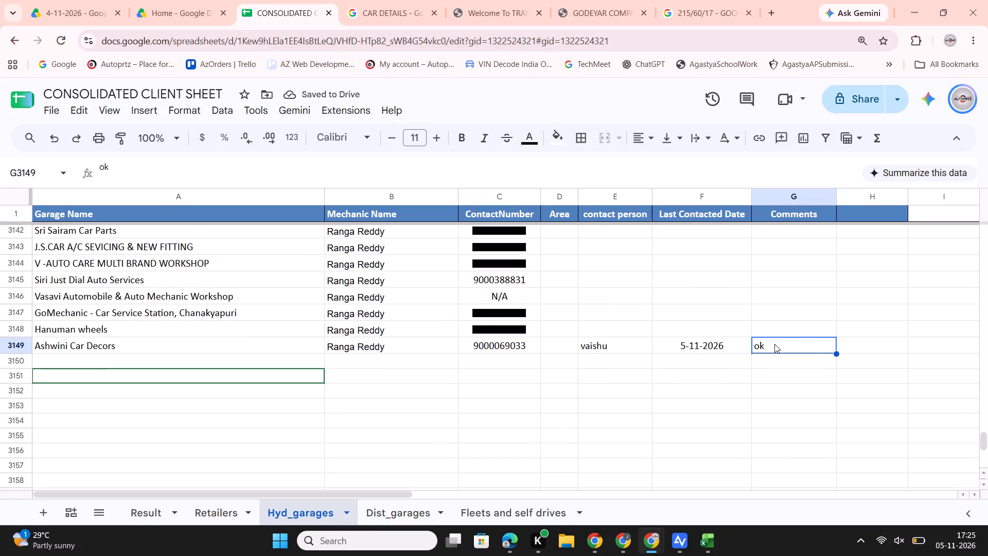
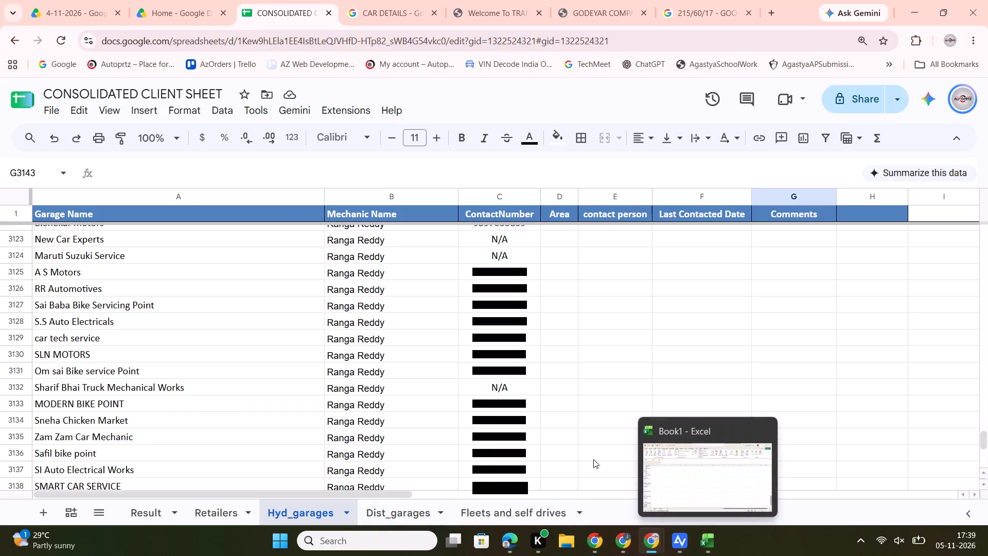
Select the entire row of the garage Siri Just Dial Auto Services in the Hyd_garages sheet.
scroll(593, 458, "down", 4)
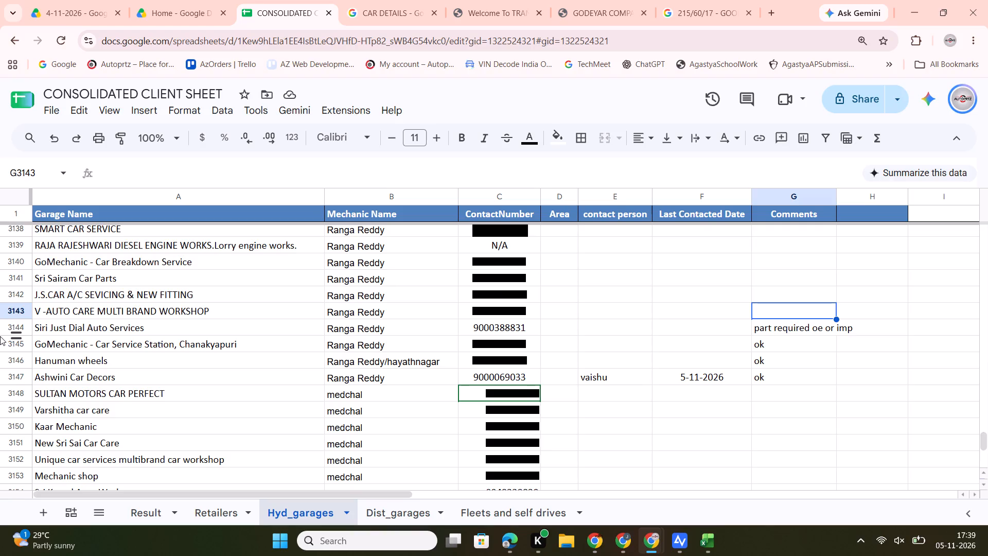
left_click(0, 333)
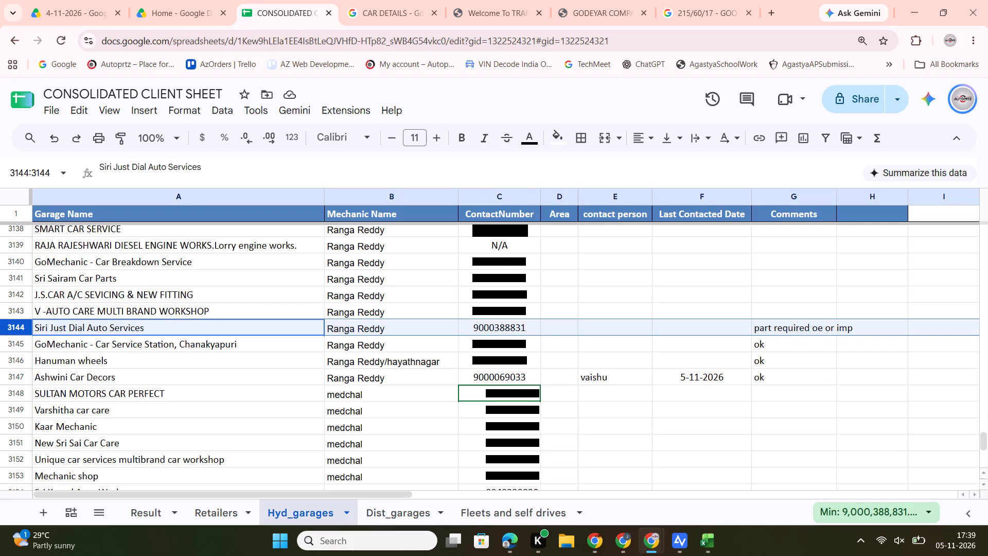
left_click(0, 333)
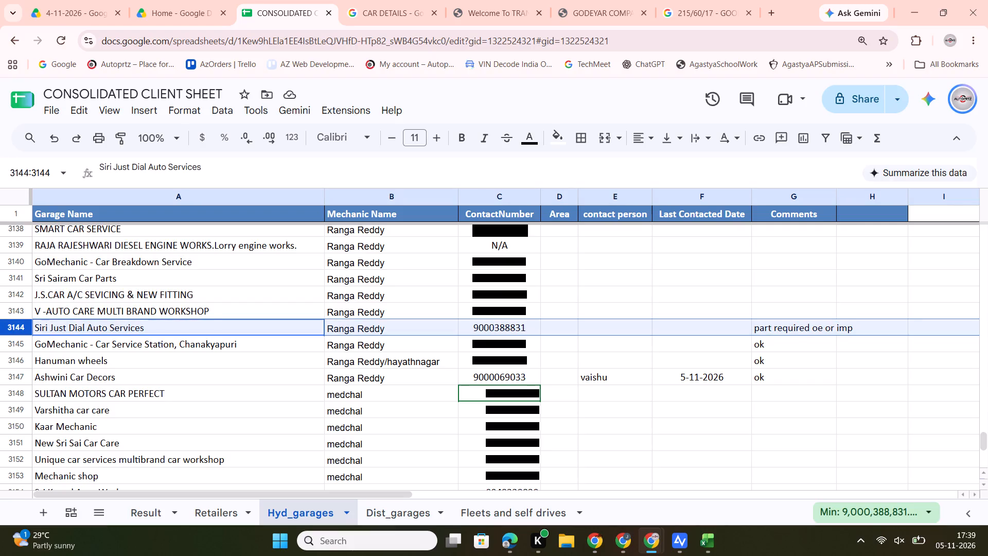
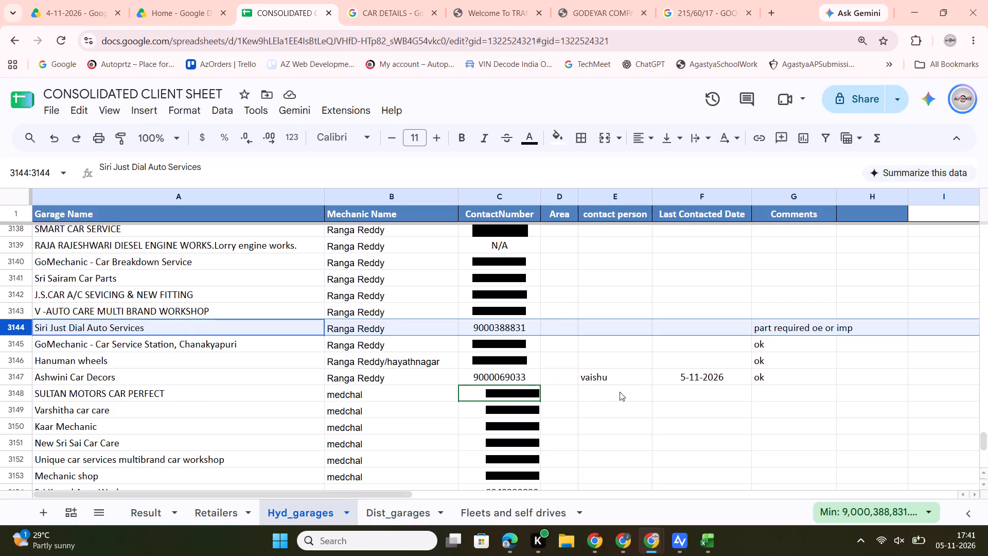
Select the entire row of the garage Ashwini Car Decors in the Hyd_garages sheet.
left_click(12, 379)
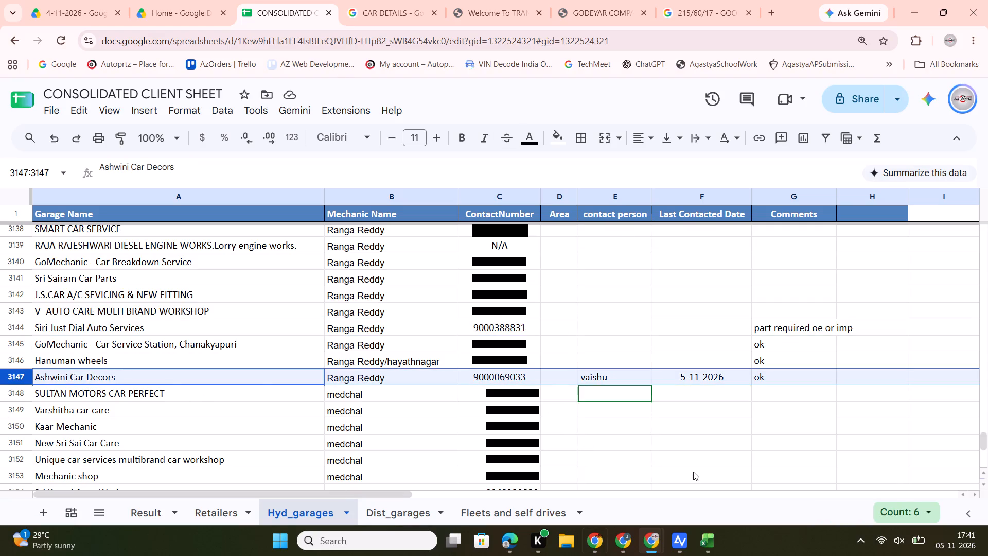
Select the Comments cell of the garage V -AUTO CARE MULTI BRAND WORKSHOP.
left_click(803, 318)
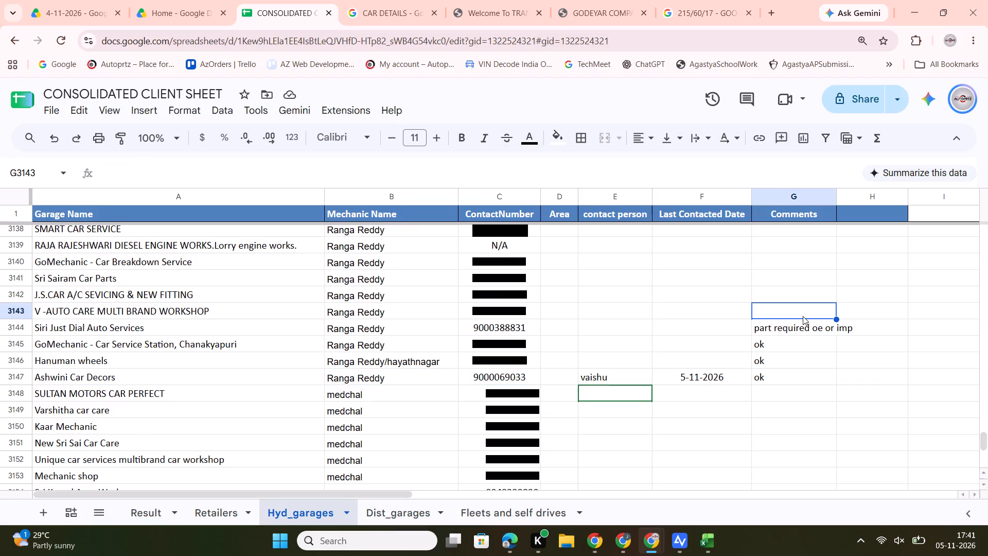
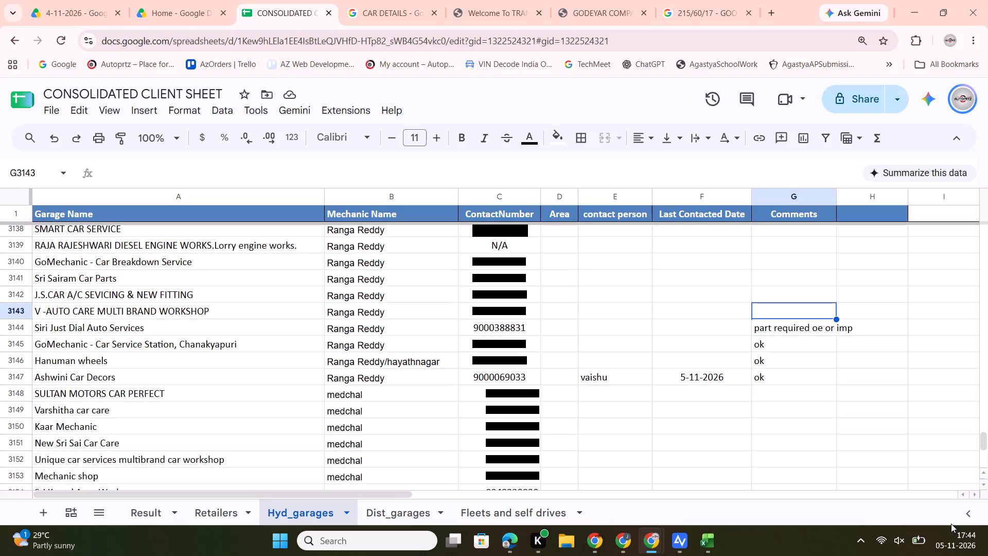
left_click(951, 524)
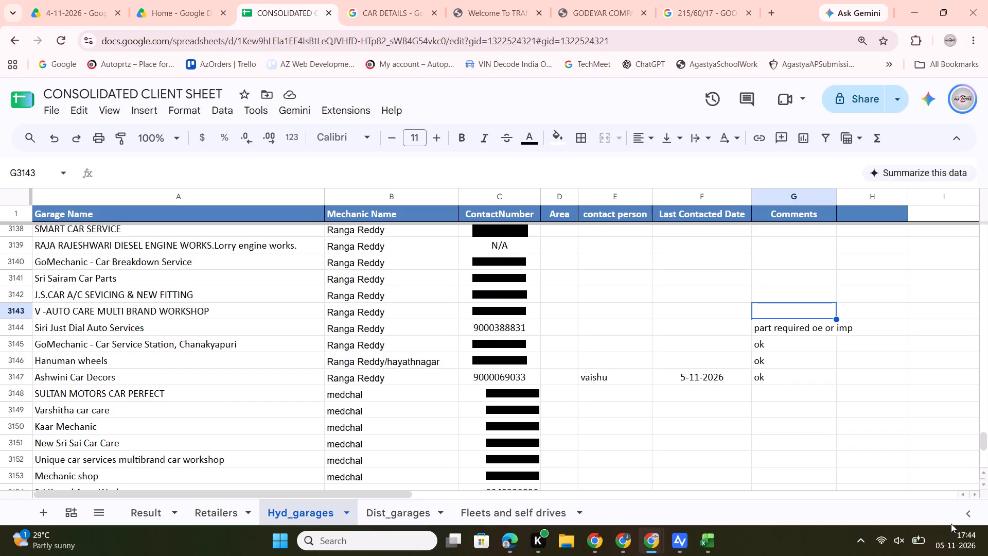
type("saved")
Enter the comment ncd for the garage V -AUTO CARE MULTI BRAND WORKSHOP in the Hyd_garages sheet.
left_click(883, 312)
left_click(798, 321)
left_click(805, 314)
type("nc")
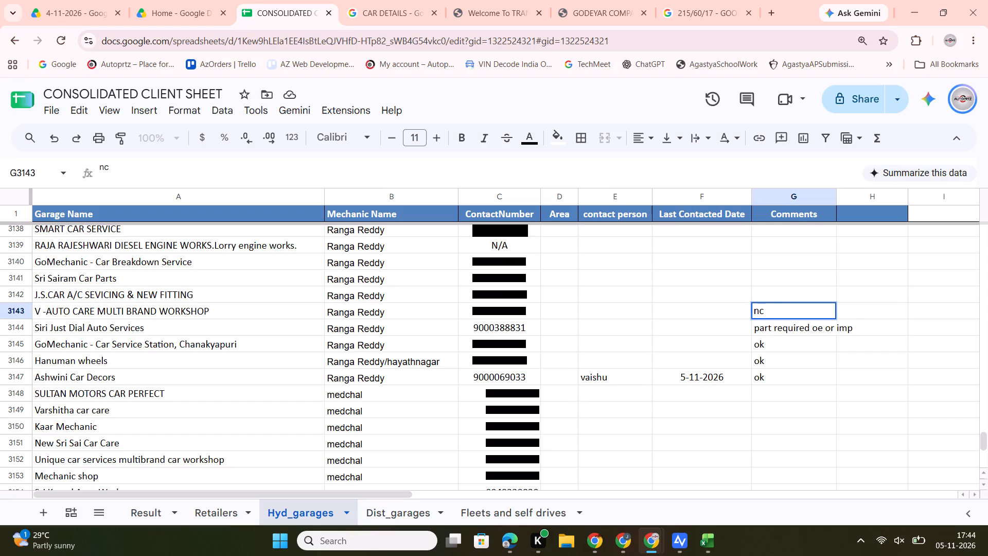
key("d")
key("Up")
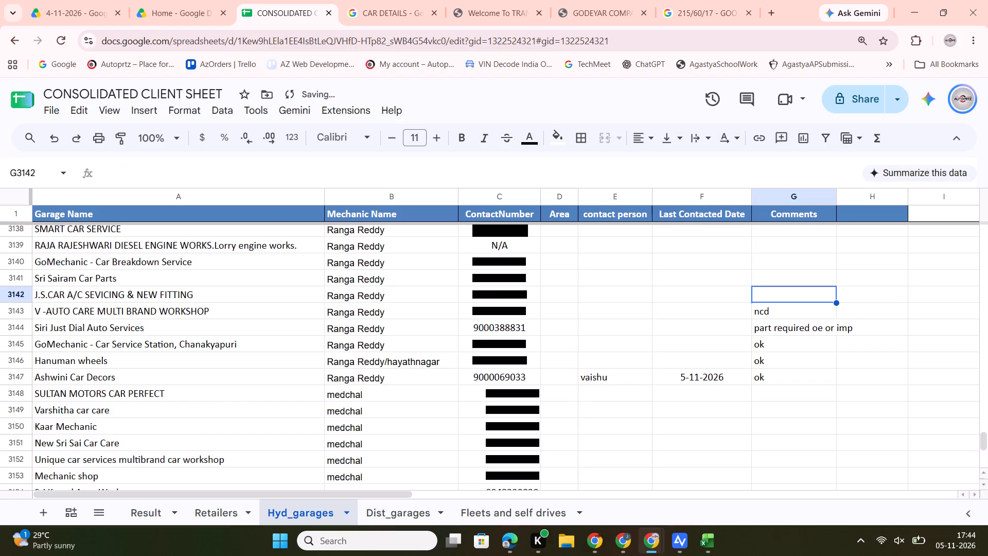
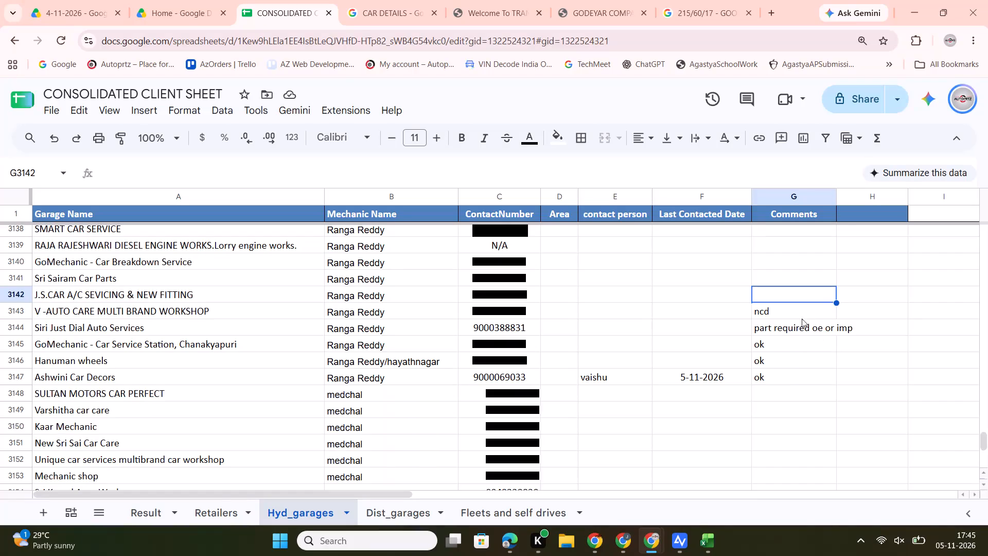
Enter the comment ok-cb for the garage J.S.CAR A/C SEVICING & NEW FITTING in the Hyd_garages sheet.
left_click(797, 319)
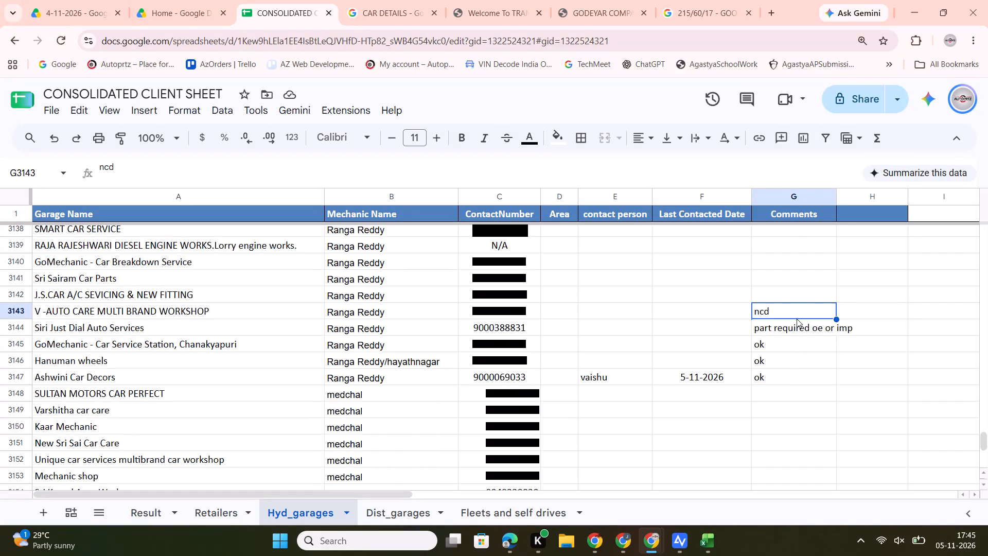
left_click(793, 298)
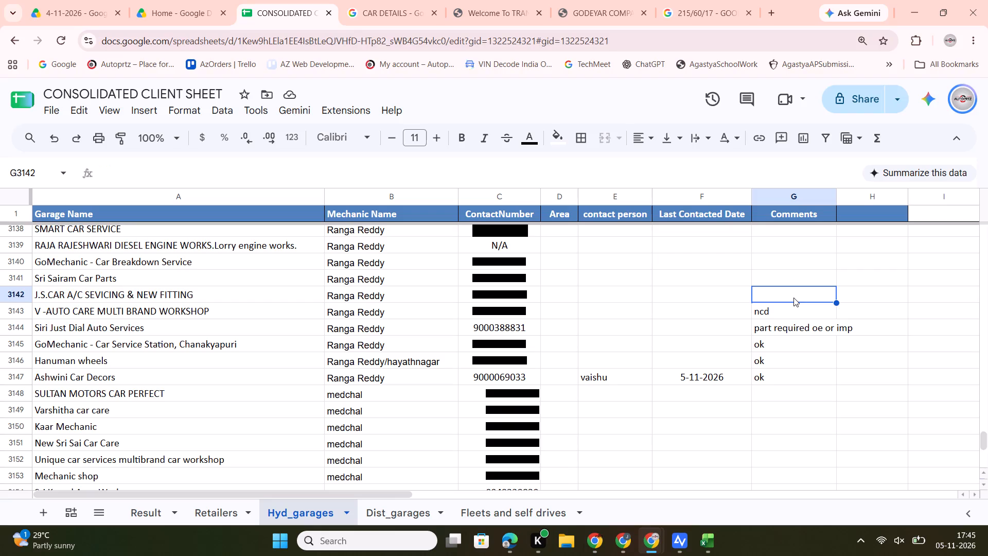
type("ok")
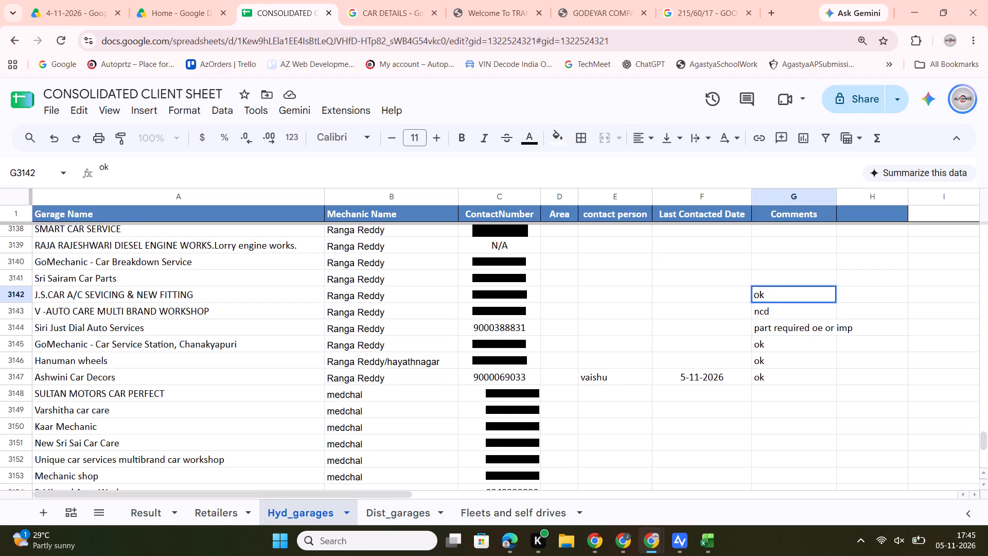
key("minus")
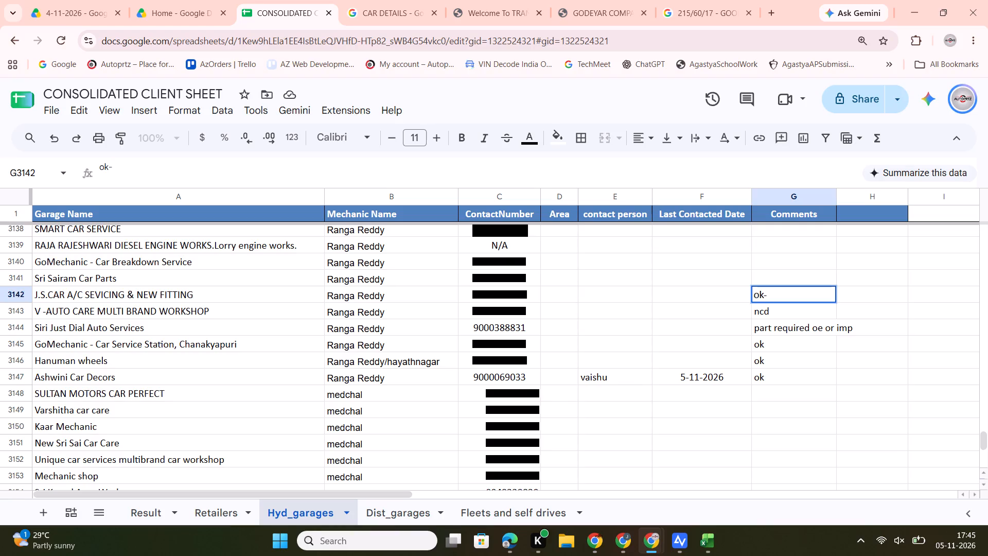
type("db")
key("BackSpace")
key("BackSpace")
type("cb")
key("Up")
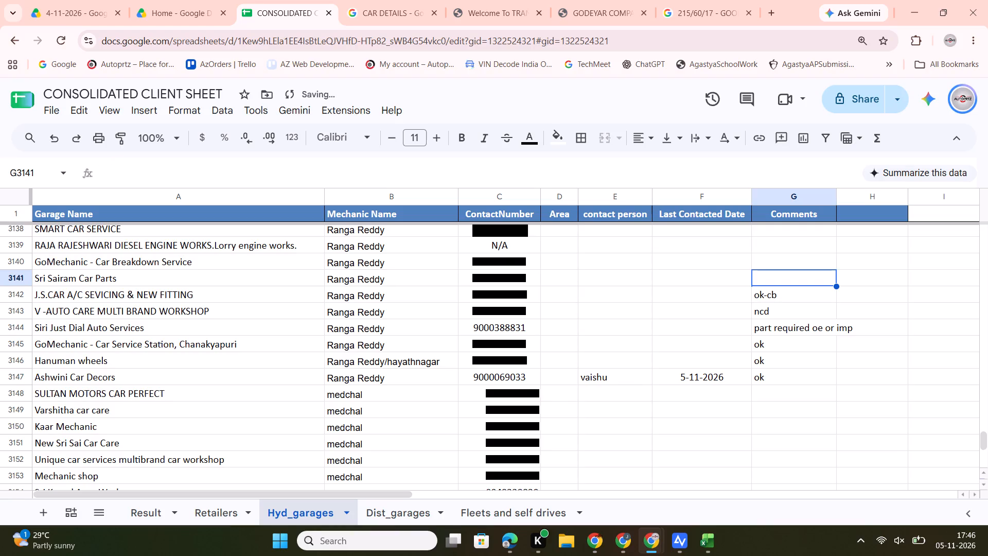
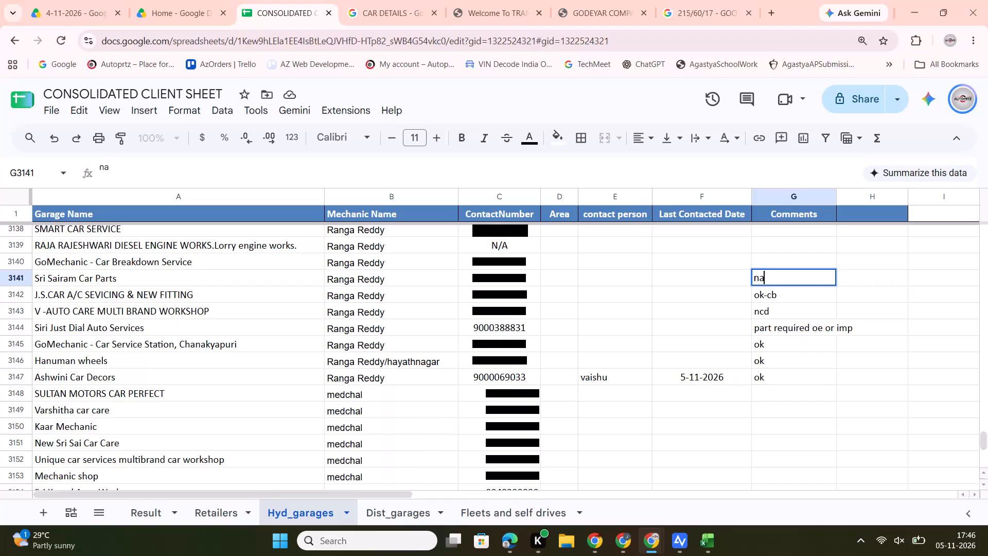
Enter the comment ncd for the garage GoMechanic - Car Breakdown Service in the Hyd_garages sheet.
key("Up")
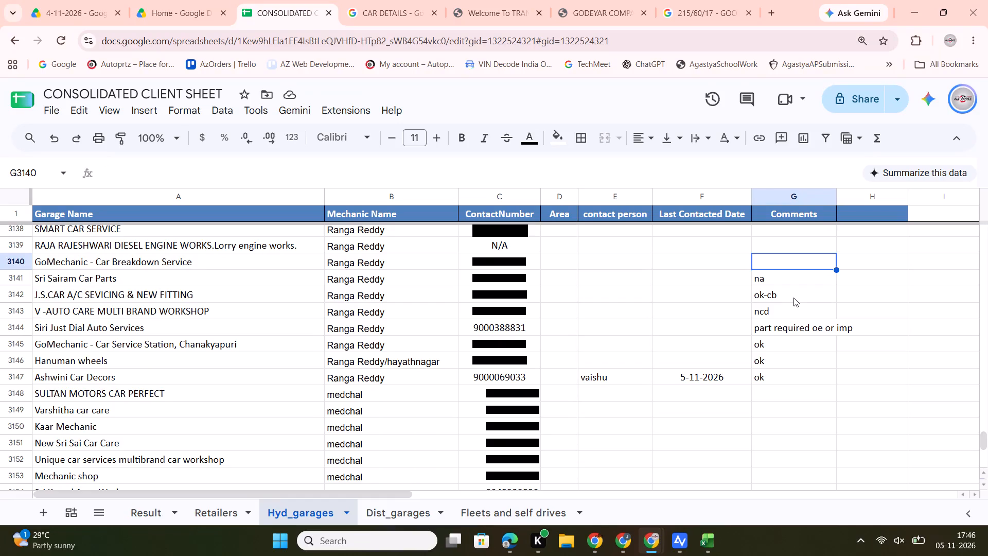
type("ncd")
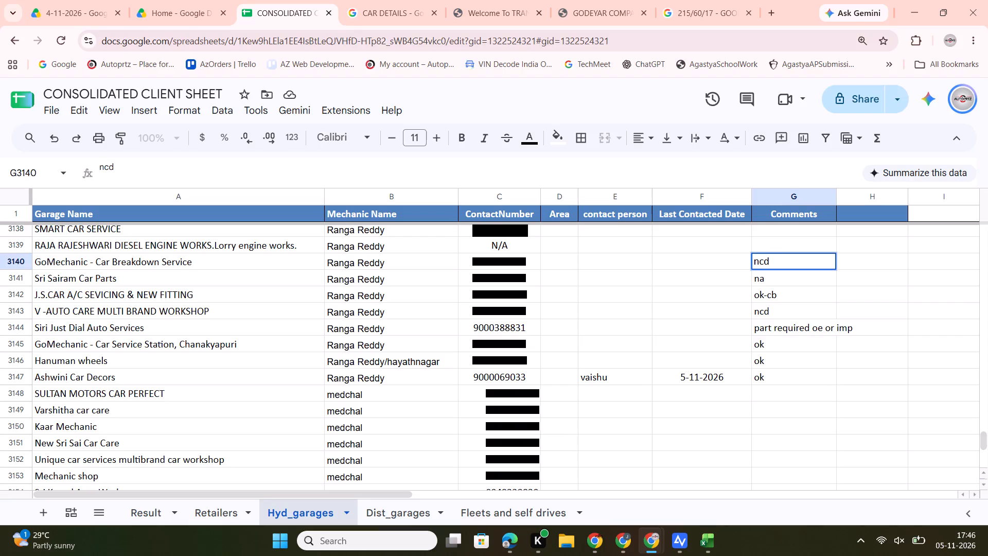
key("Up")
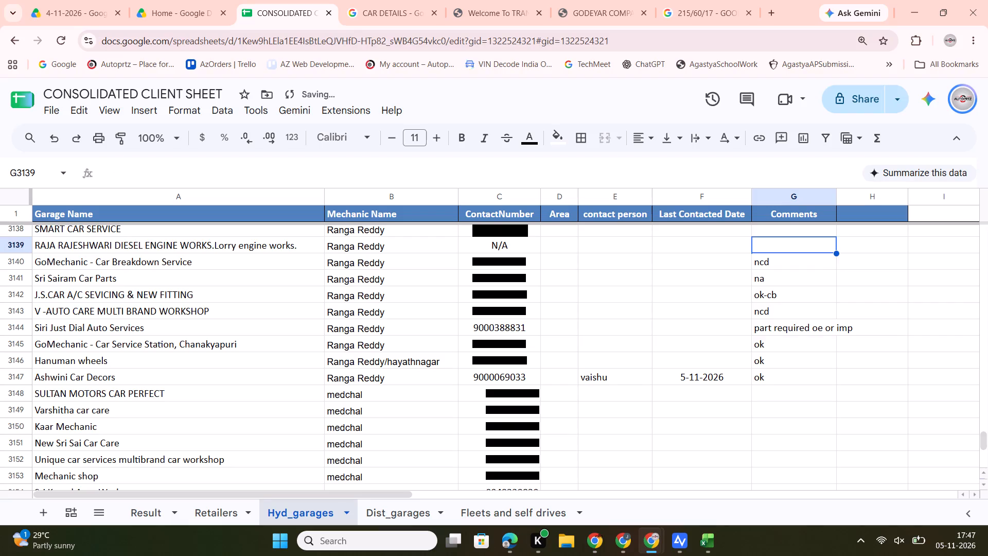
Delete the row of the garage RAJA RAJESHWARI DIESEL ENGINE WORKS.Lorry engine works. from the Hyd_garages sheet.
left_click(22, 246)
right_click(21, 246)
left_click(62, 312)
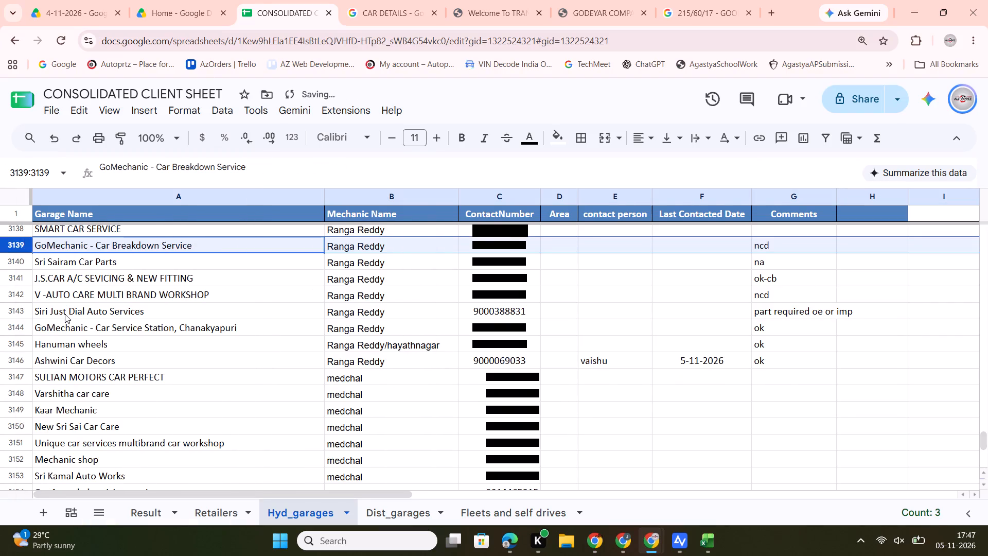
Select the Comments cell of the garage SMART CAR SERVICE in the Hyd_garages sheet.
scroll(676, 355, "up", 1)
left_click(782, 296)
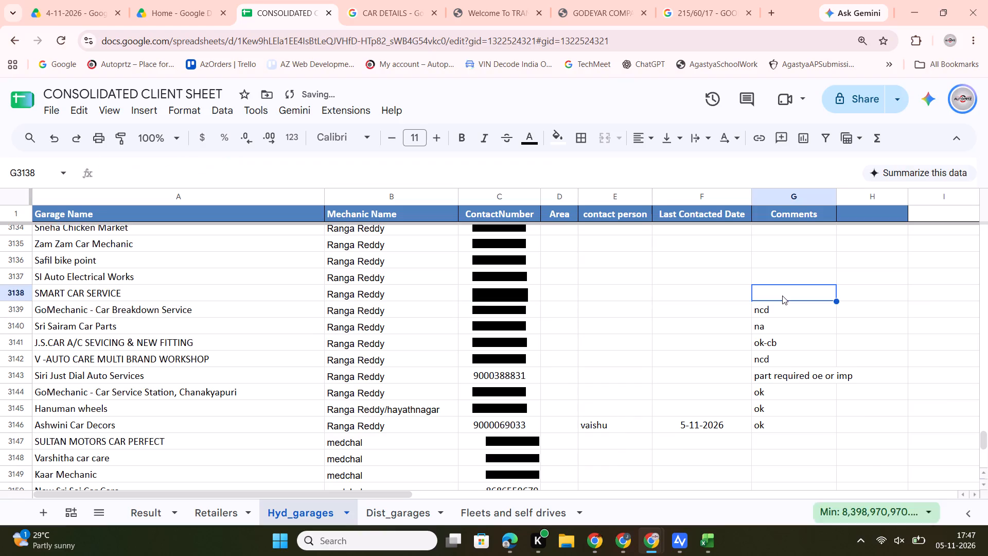
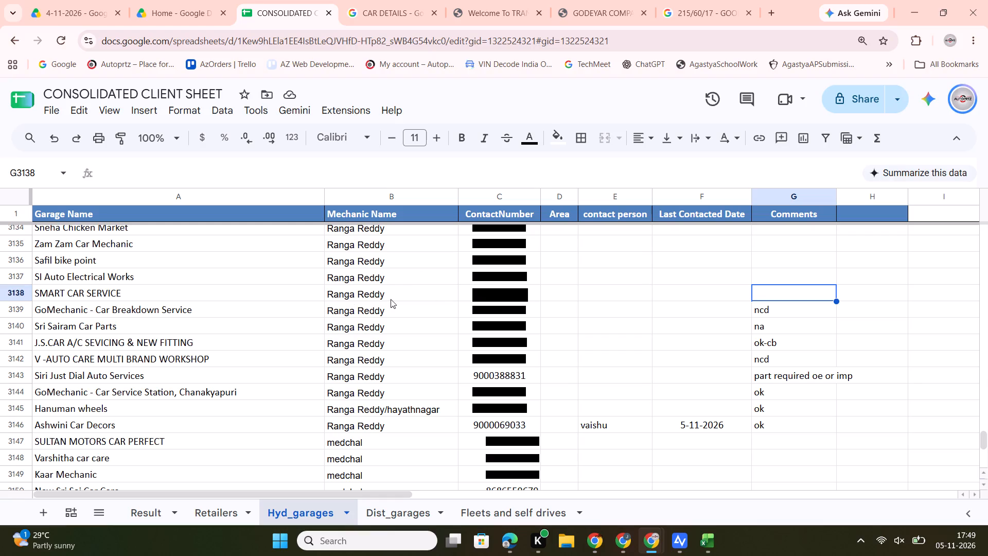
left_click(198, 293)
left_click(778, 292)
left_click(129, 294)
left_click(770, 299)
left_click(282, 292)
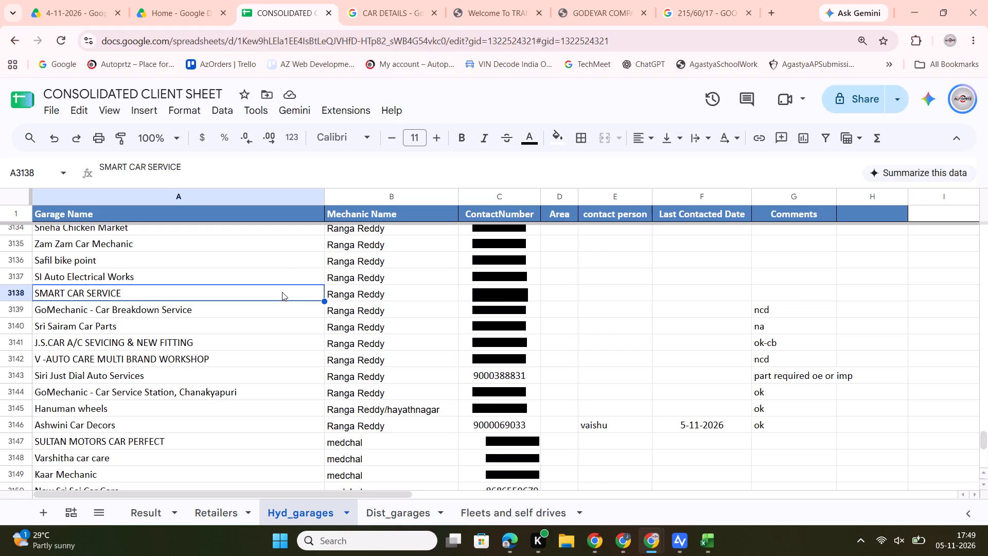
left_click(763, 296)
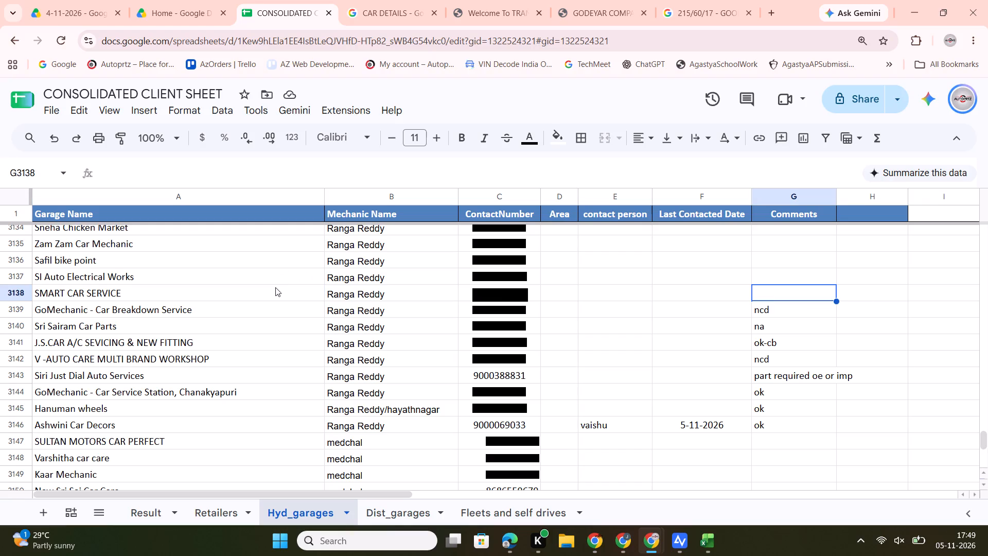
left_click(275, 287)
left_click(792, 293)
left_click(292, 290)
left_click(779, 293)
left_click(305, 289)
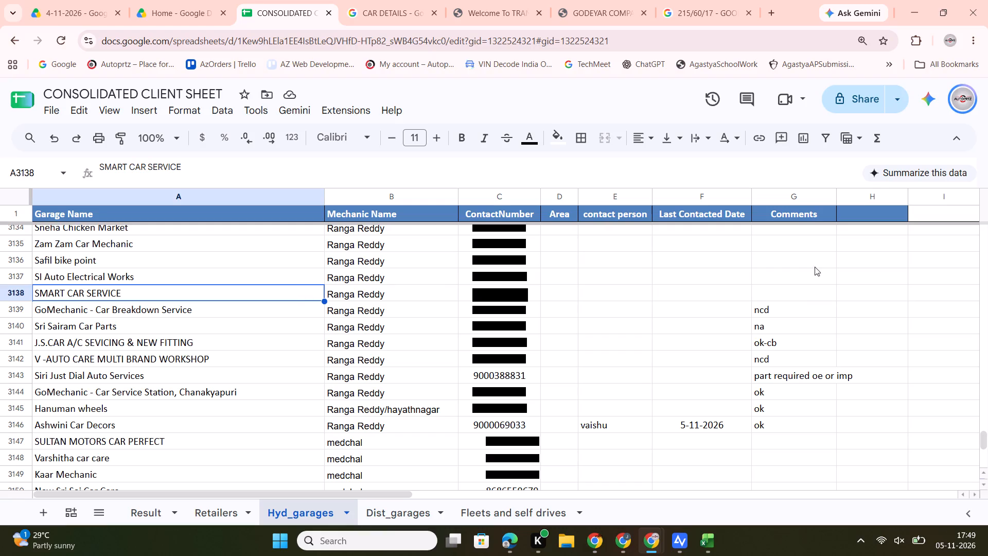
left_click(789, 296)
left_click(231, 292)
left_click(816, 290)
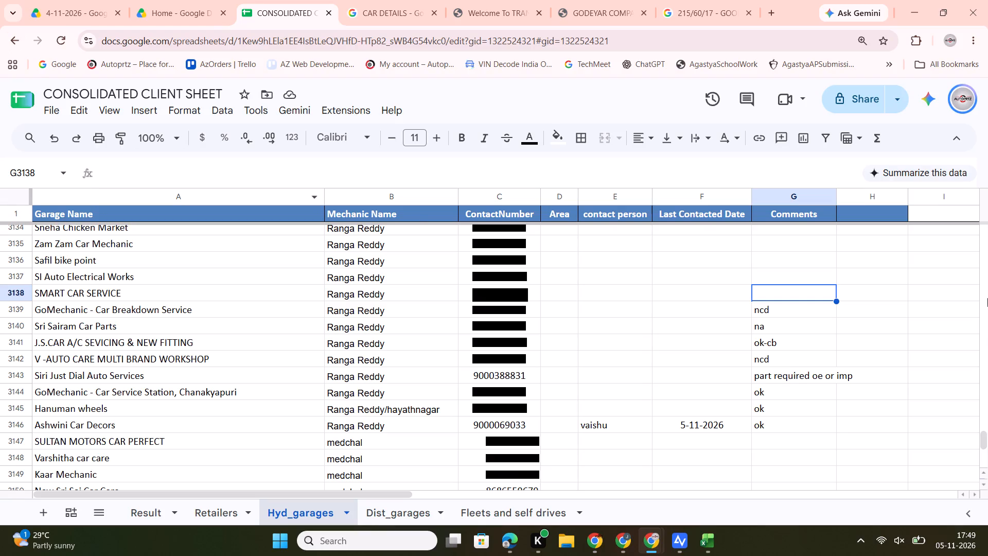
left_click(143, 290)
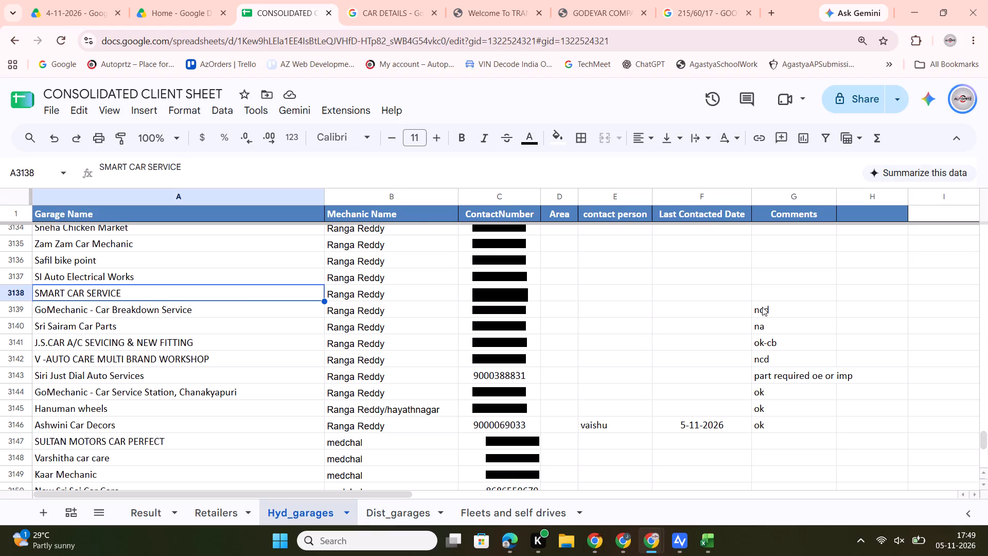
Enter the comment ok for the garage SMART CAR SERVICE in the Hyd_garages sheet.
left_click(767, 293)
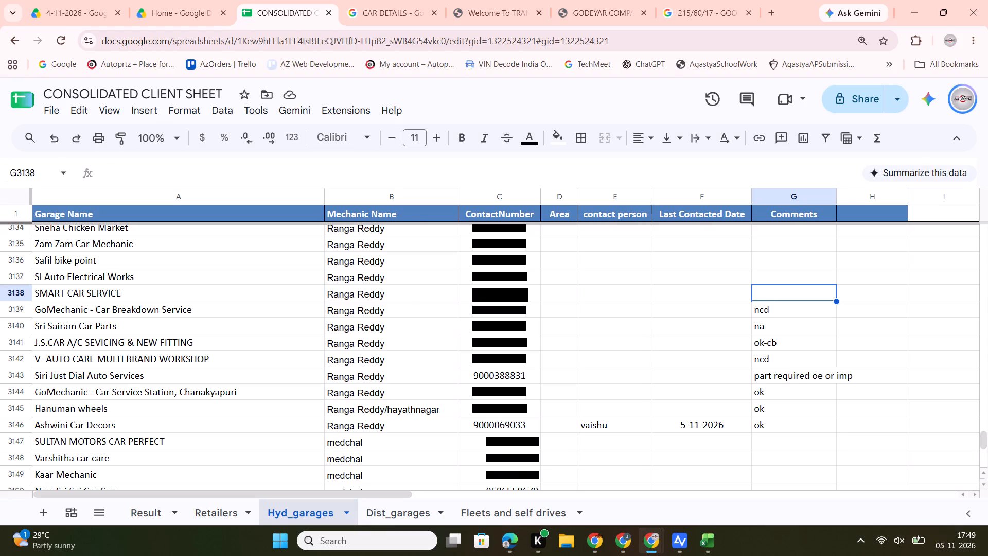
left_click(783, 308)
left_click(787, 291)
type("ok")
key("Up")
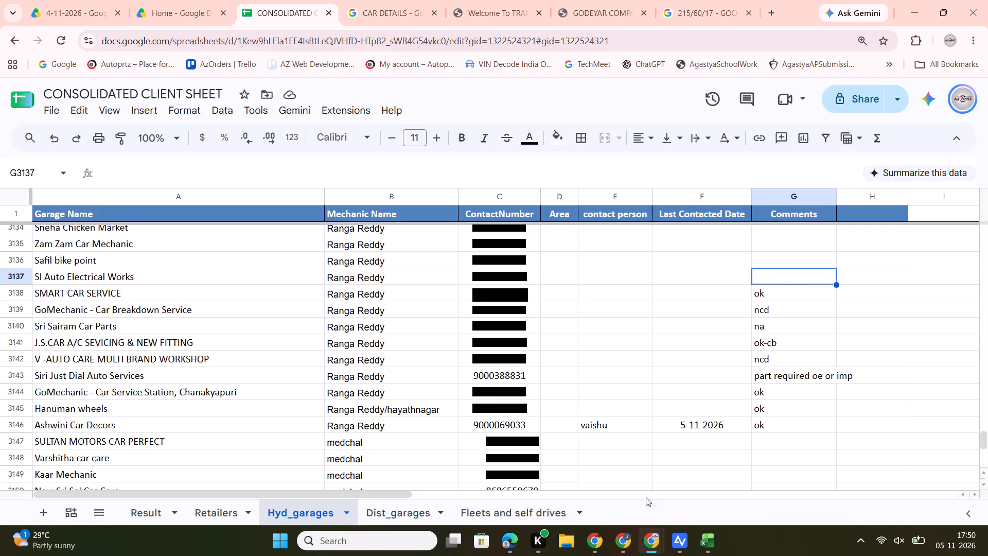
Switch to the WooCommerce Orders page in the other browser window and search the orders for 375.
left_click(625, 540)
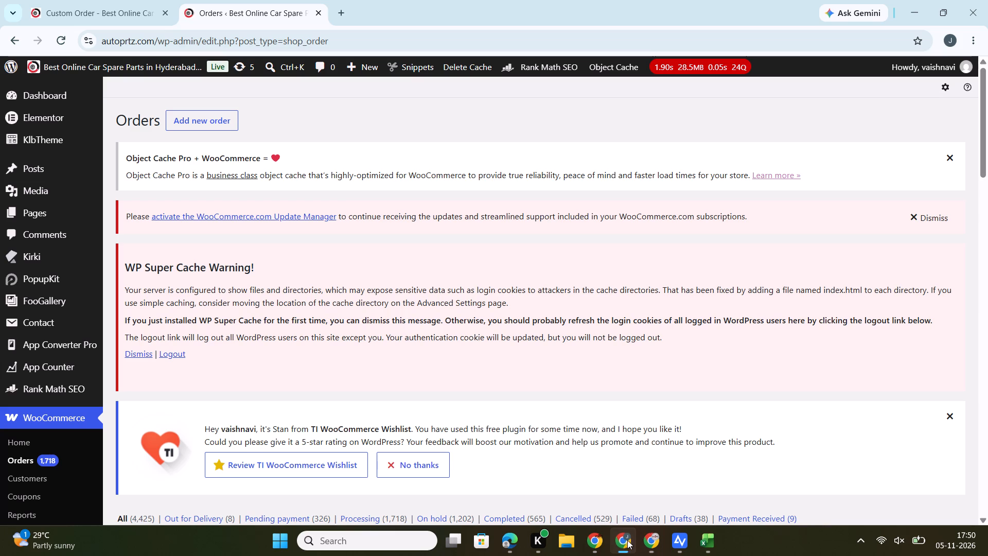
scroll(452, 298, "down", 5)
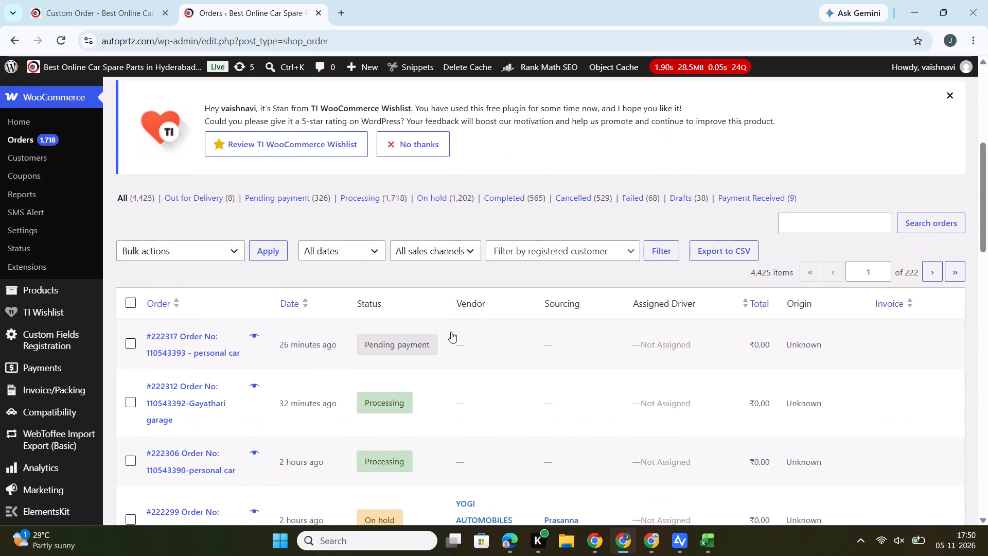
scroll(436, 344, "down", 1)
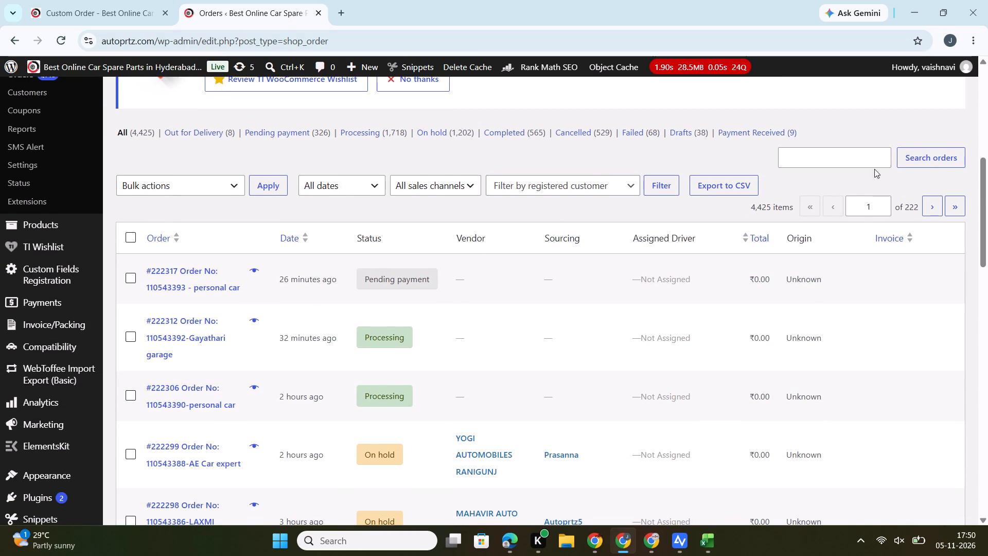
left_click(853, 159)
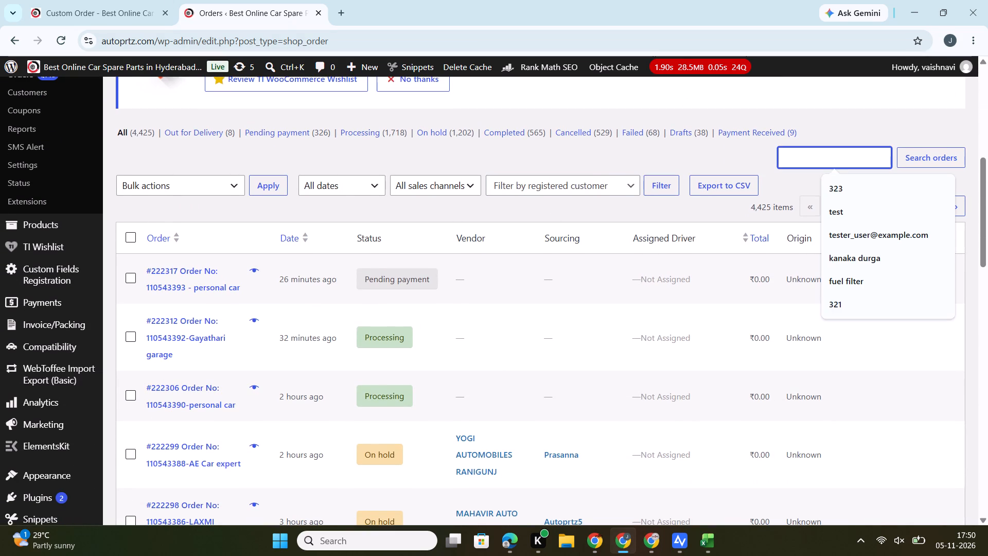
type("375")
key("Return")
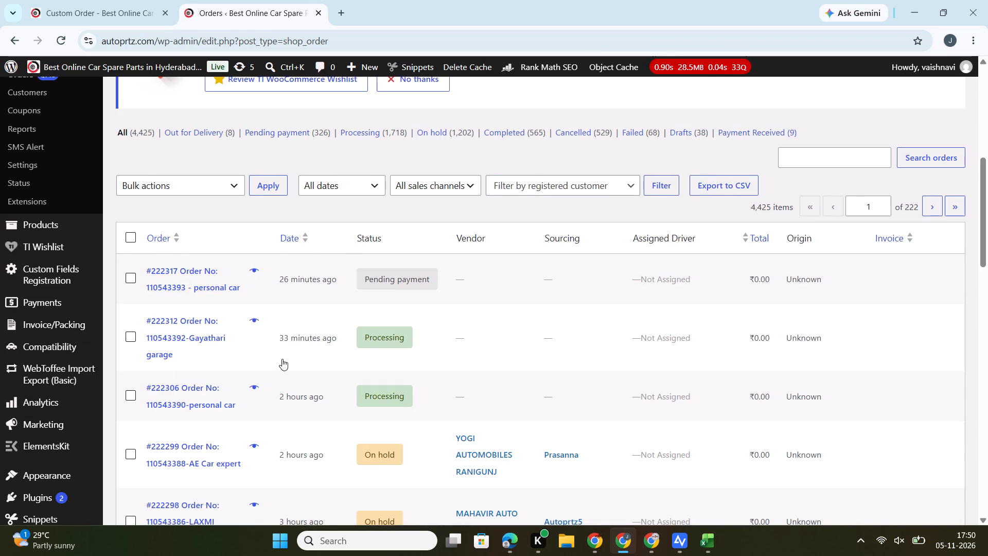
scroll(295, 353, "up", 2)
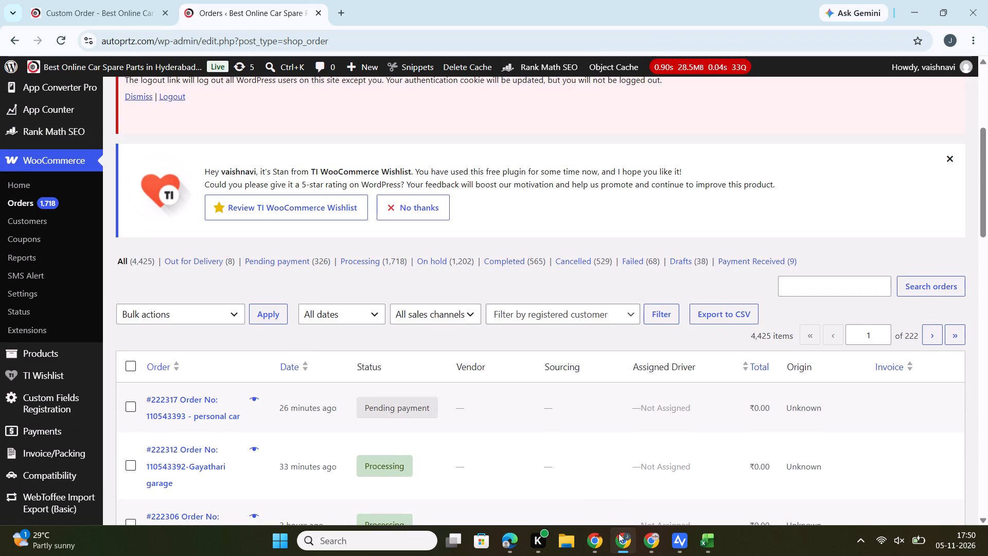
Back in the CONSOLIDATED CLIENT SHEET, extend the Mechanic Name entry for SI Auto Electrical Works to Ranga Reddy/pedda amberpet.
left_click(646, 541)
left_click(609, 472)
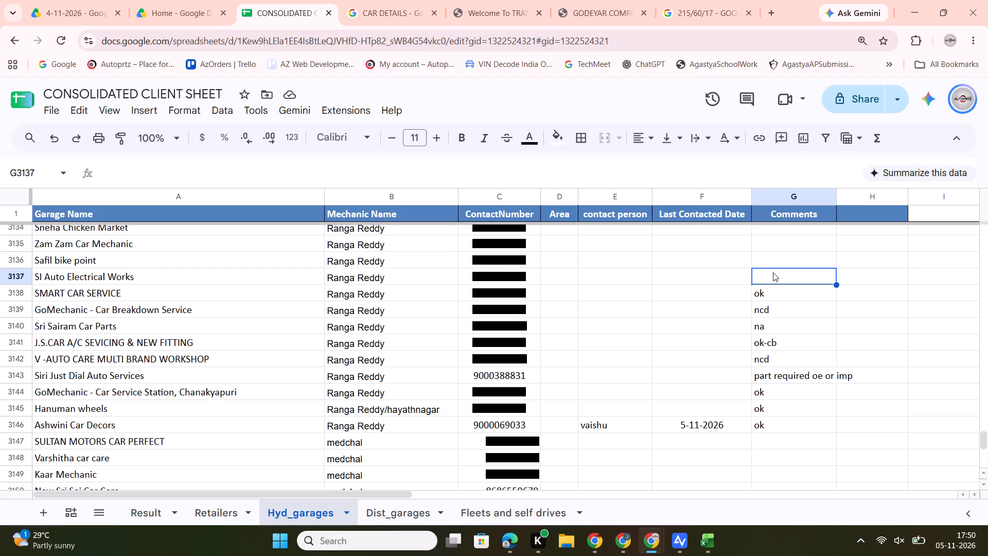
left_click(802, 292)
left_click(799, 279)
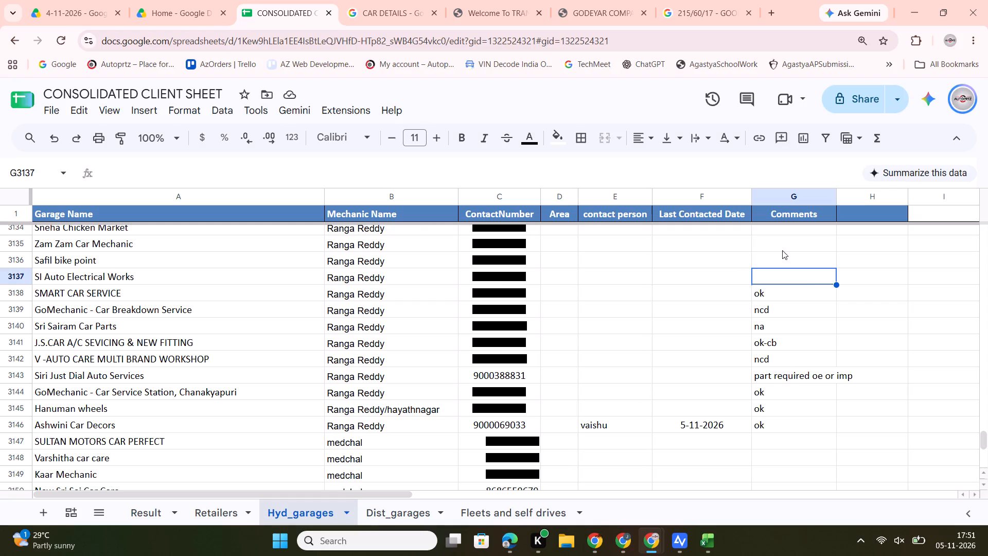
left_click(783, 256)
left_click(781, 274)
left_click(425, 279)
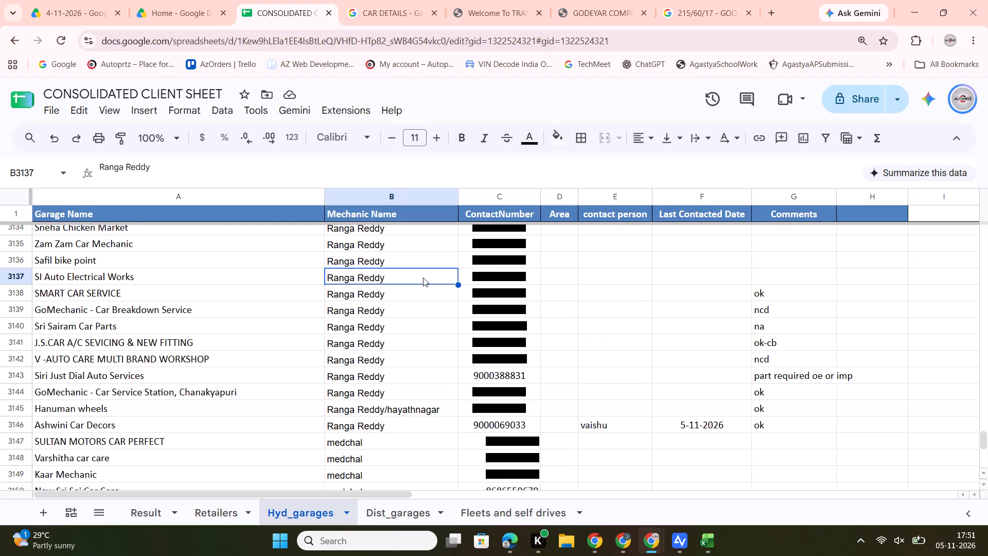
double_click(422, 274)
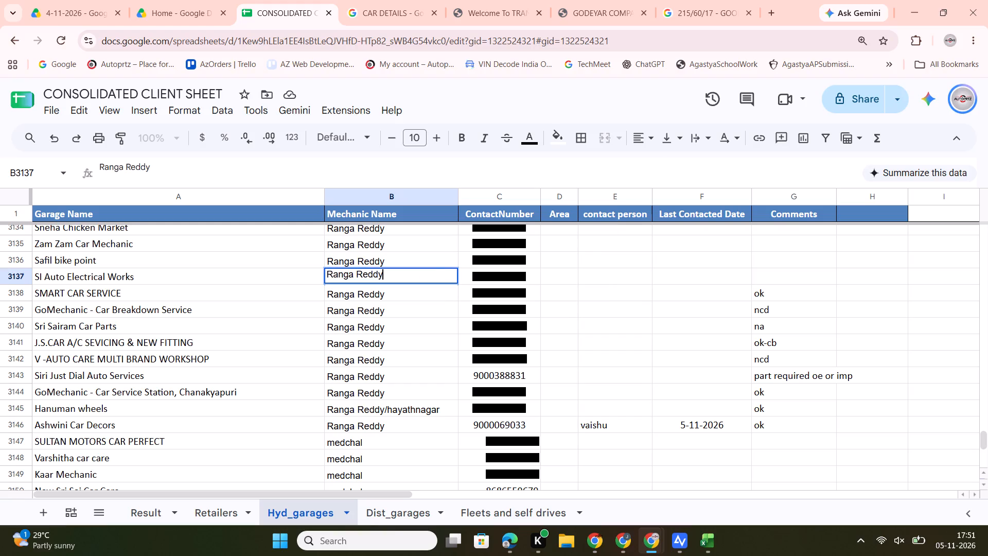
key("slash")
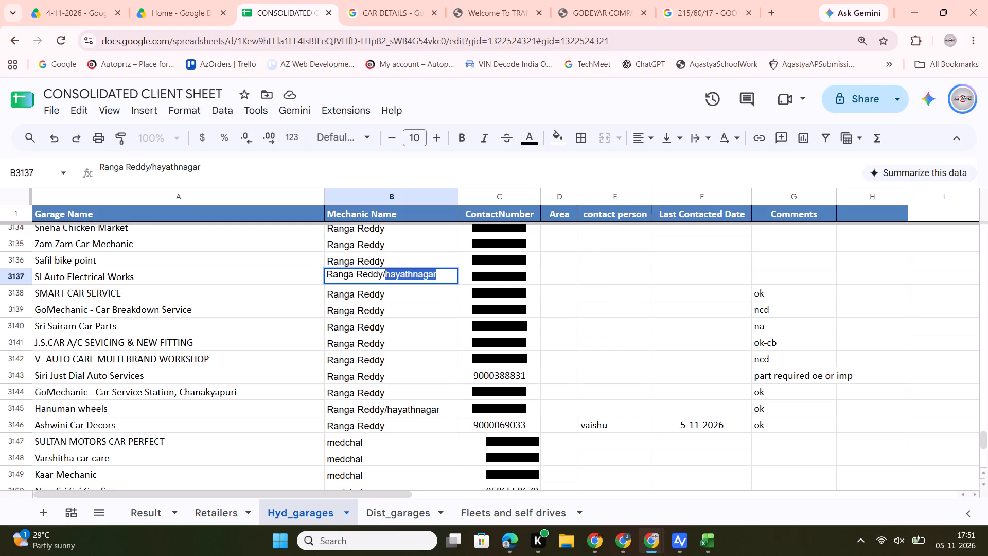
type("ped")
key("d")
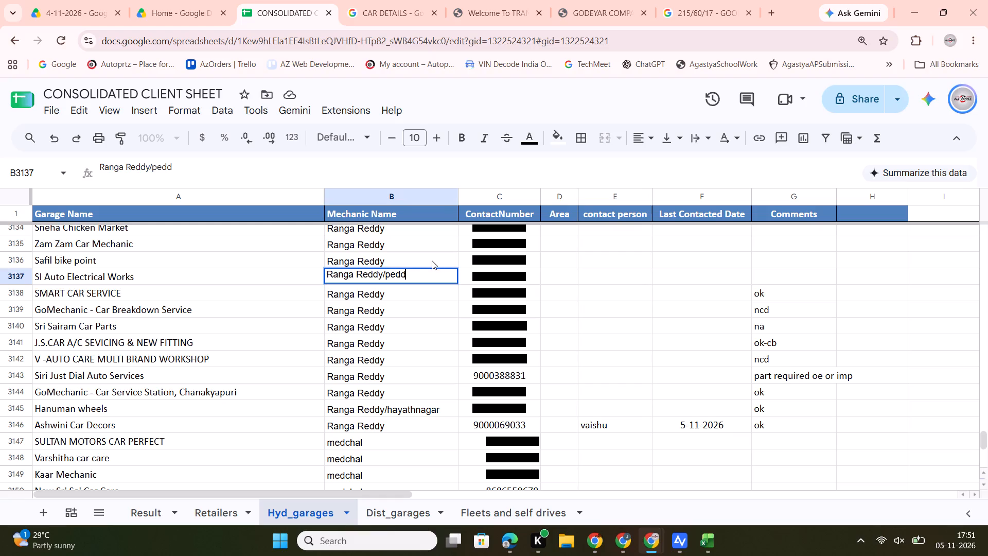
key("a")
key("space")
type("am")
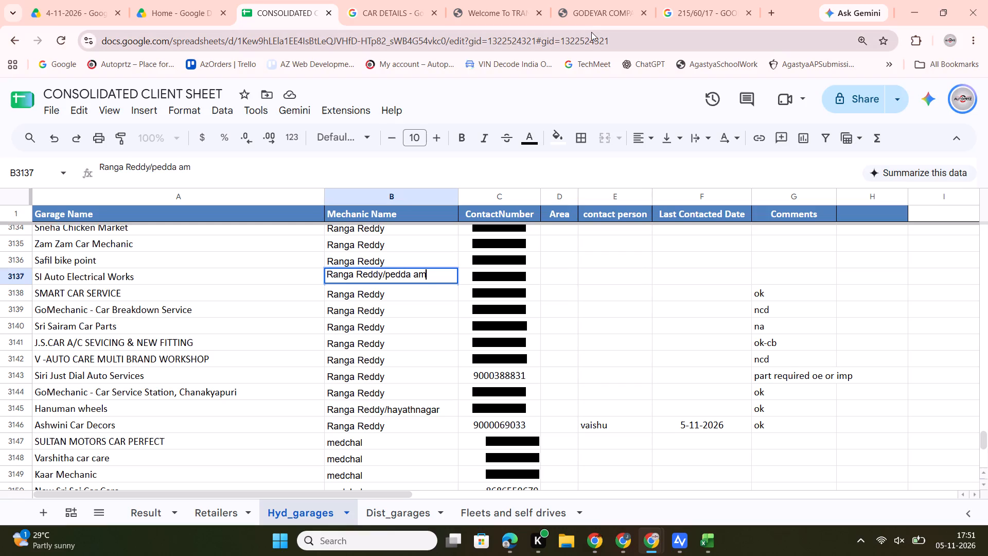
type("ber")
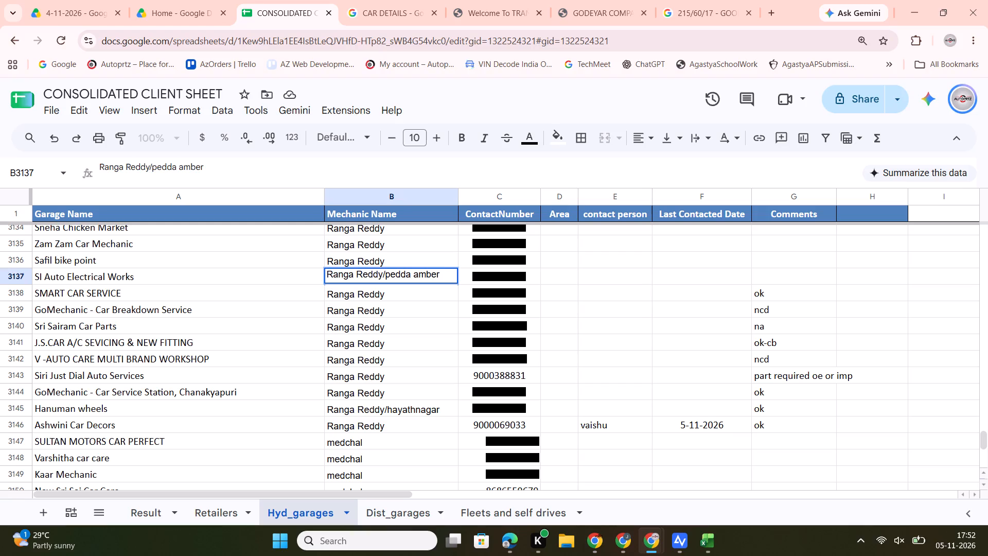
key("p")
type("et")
Enter the comment ok for the garage SI Auto Electrical Works.
left_click(808, 275)
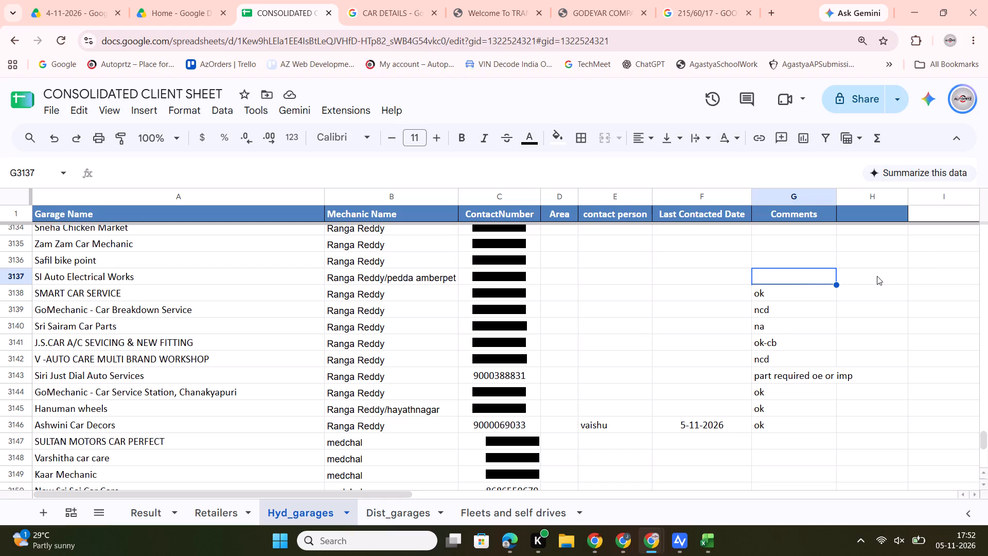
left_click(793, 288)
left_click(793, 279)
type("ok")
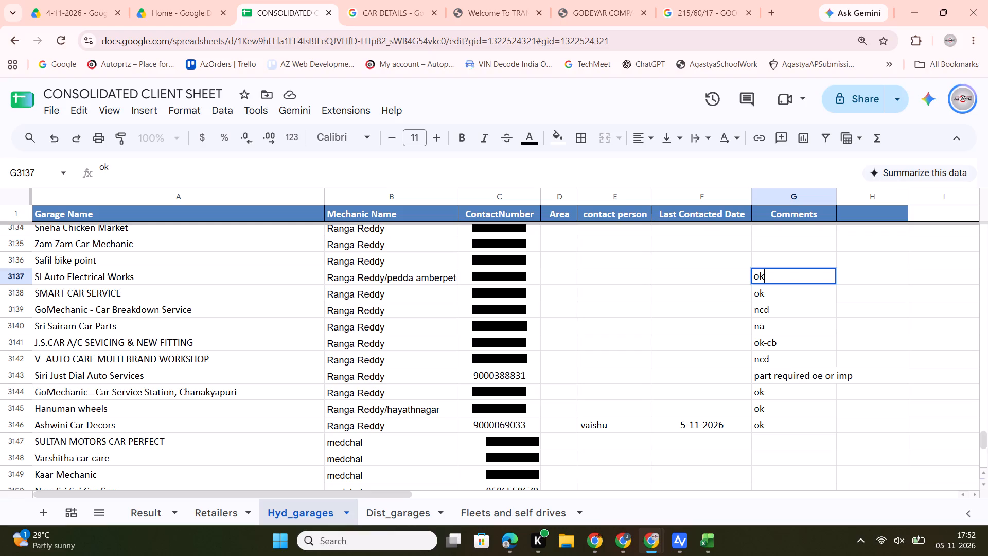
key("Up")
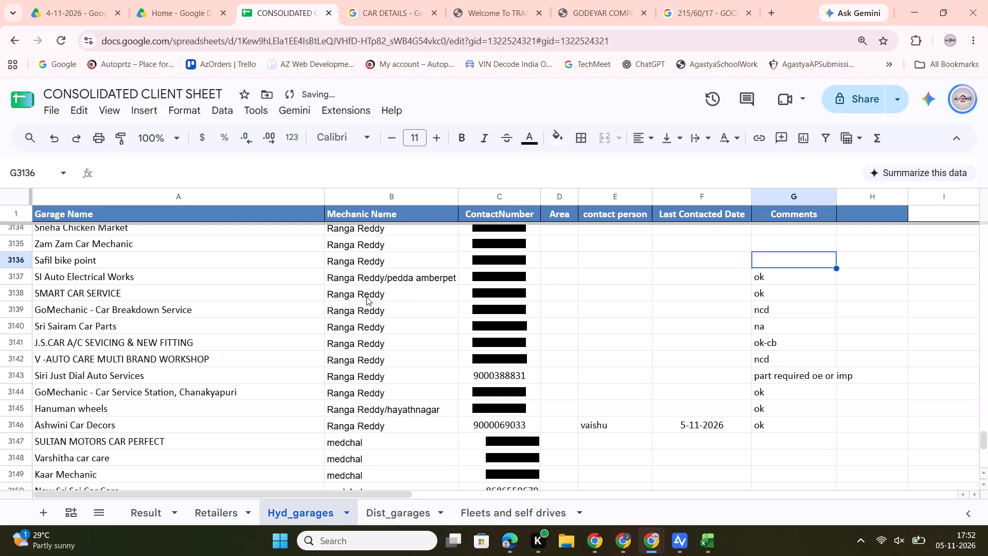
Select the empty Comments cell for the garage Safil bike point.
left_click(422, 257)
double_click(422, 257)
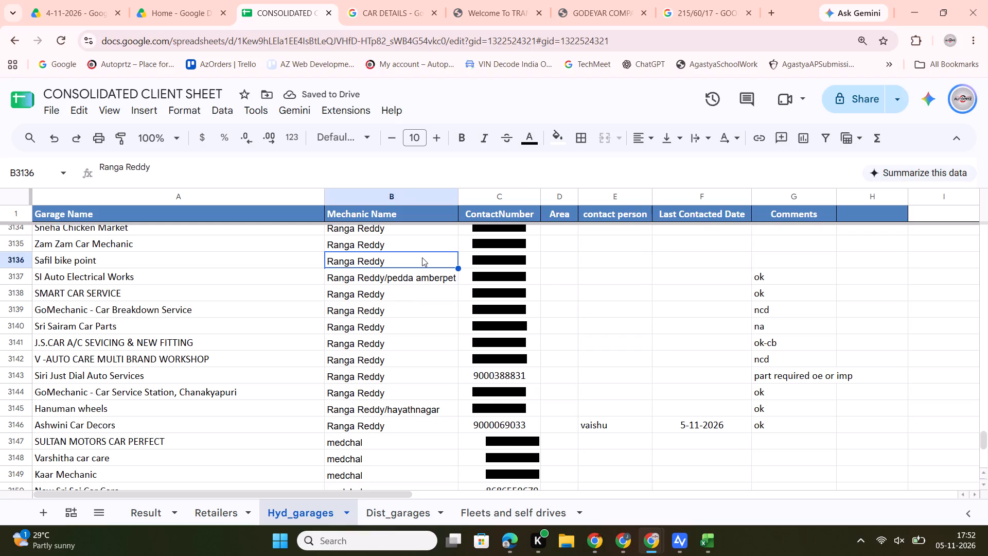
left_click(769, 259)
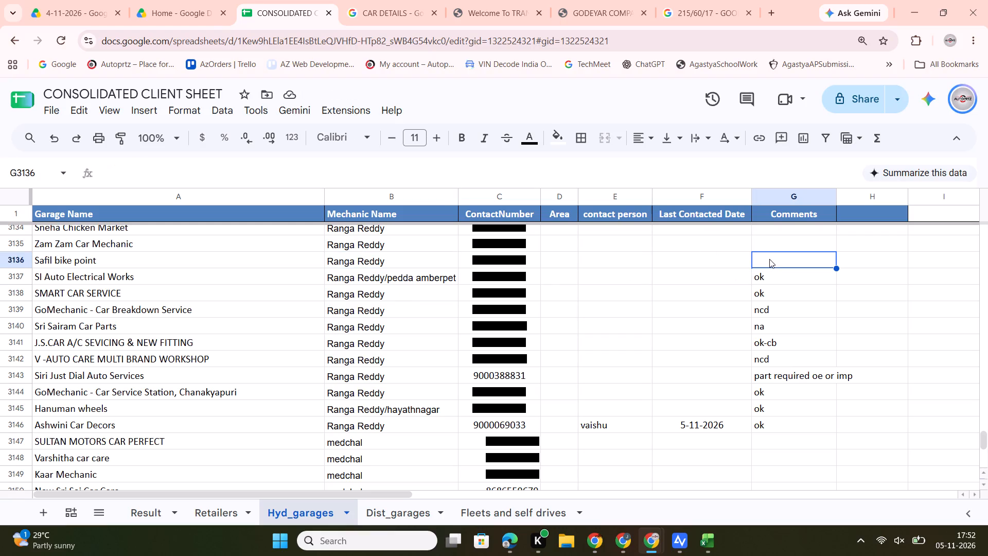
left_click(780, 279)
left_click(786, 267)
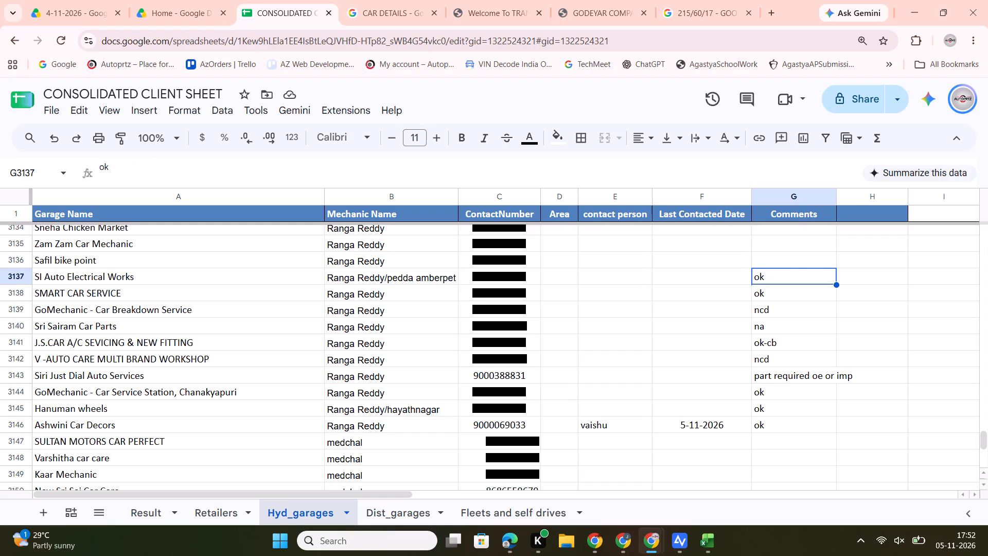
left_click(797, 258)
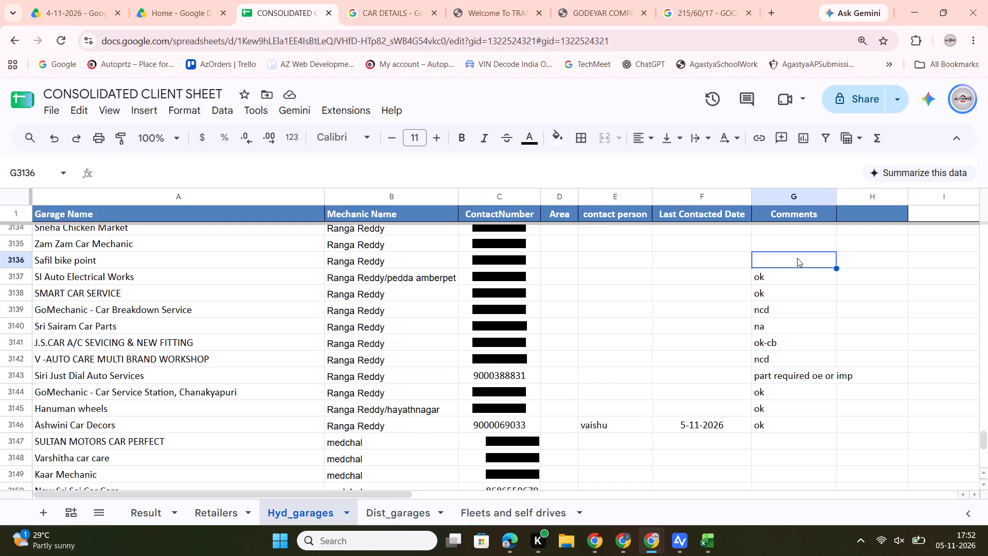
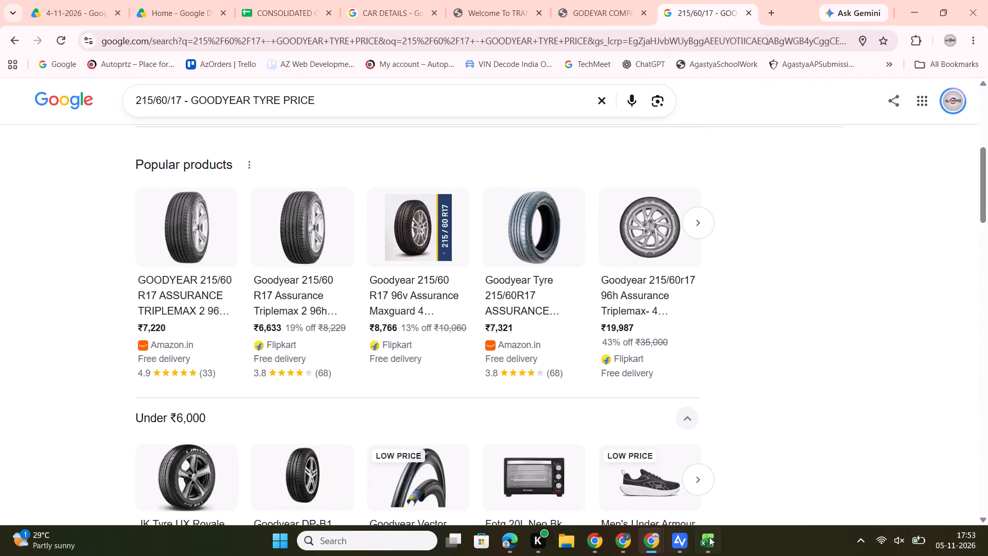
Return to the CONSOLIDATED CLIENT SHEET and enter the comment call cut for the garage Zam Zam Car Mechanic.
left_click(655, 540)
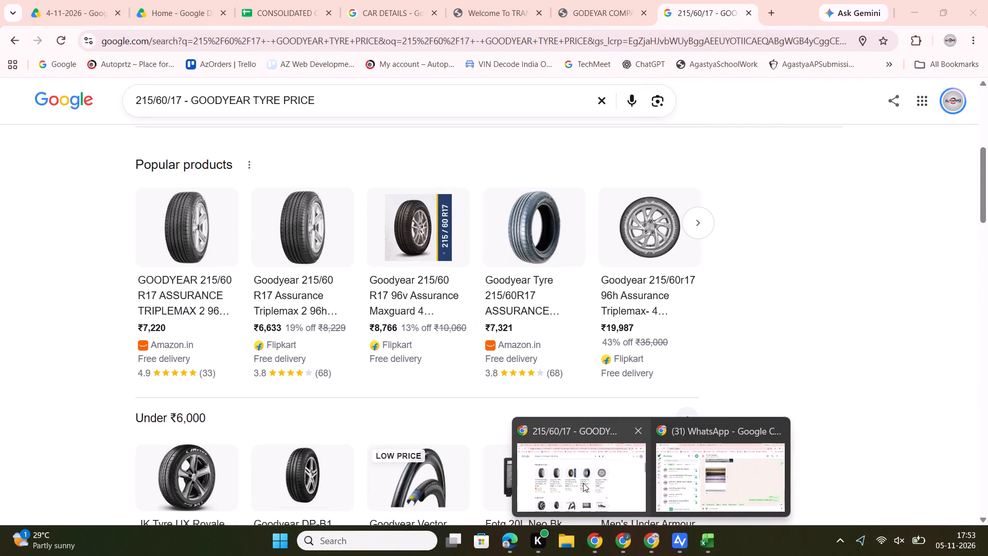
left_click(583, 483)
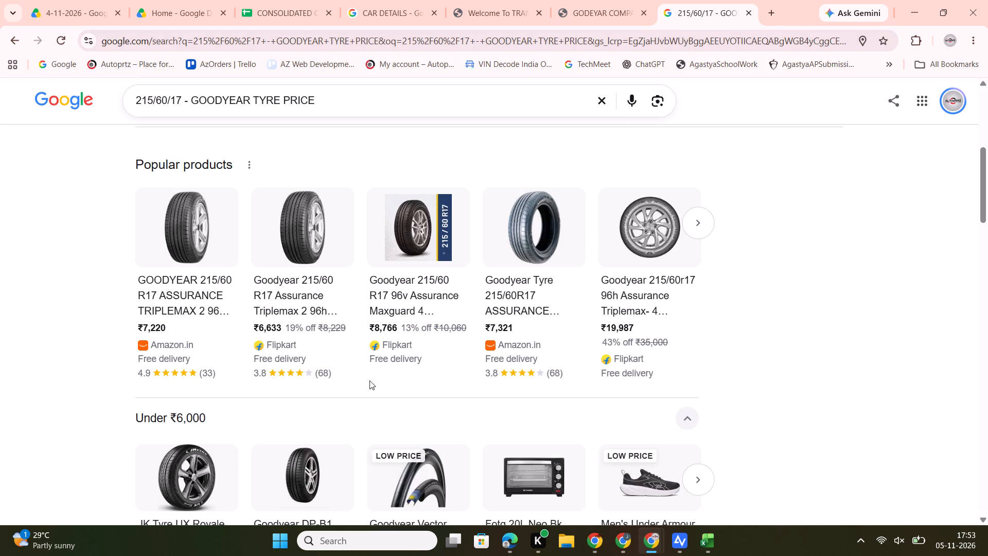
left_click(272, 5)
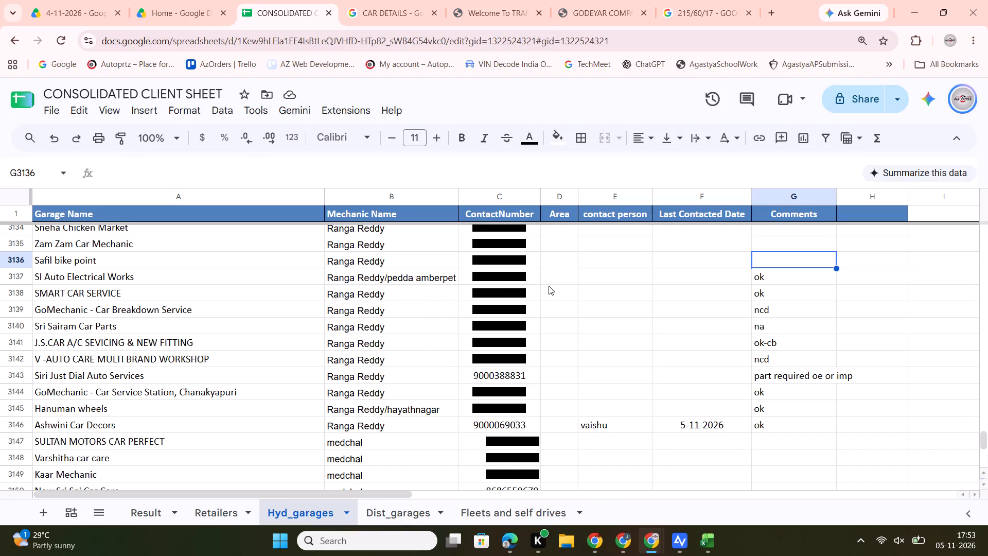
left_click(506, 274)
left_click(796, 259)
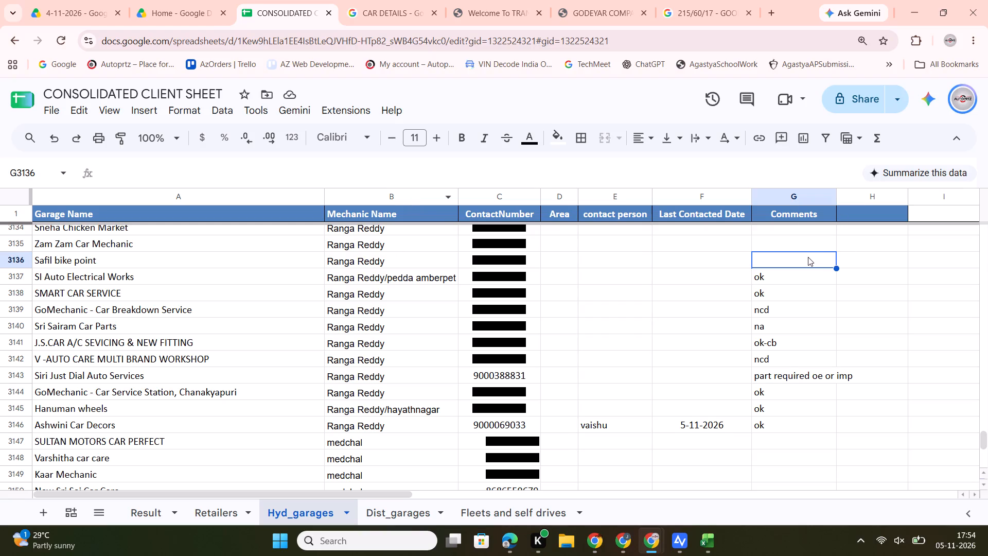
left_click(801, 245)
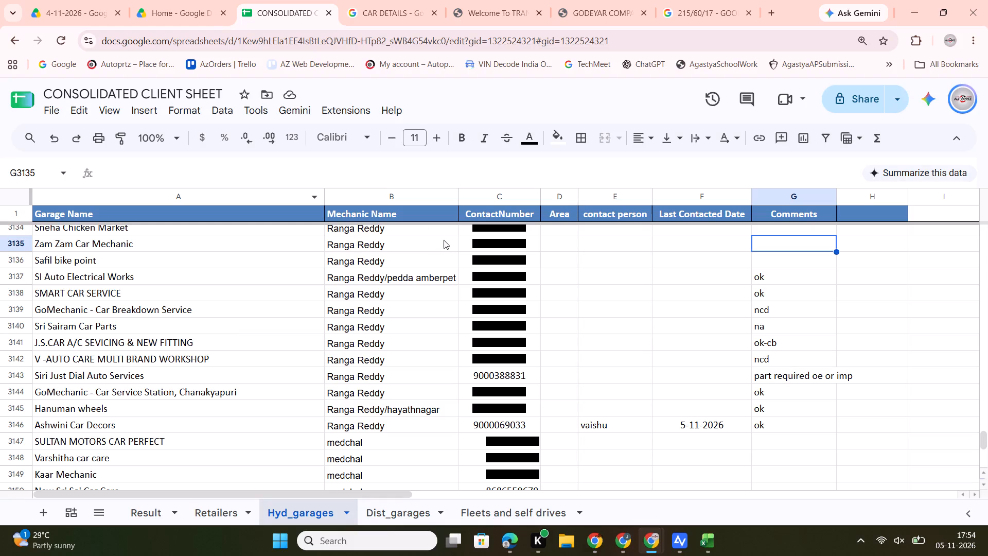
left_click(501, 250)
left_click(807, 241)
left_click(511, 244)
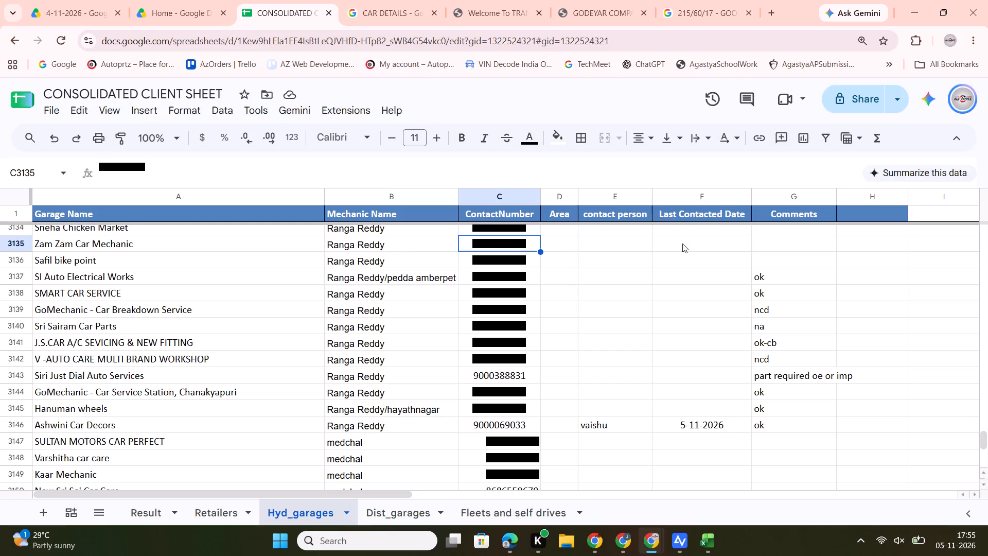
left_click(824, 241)
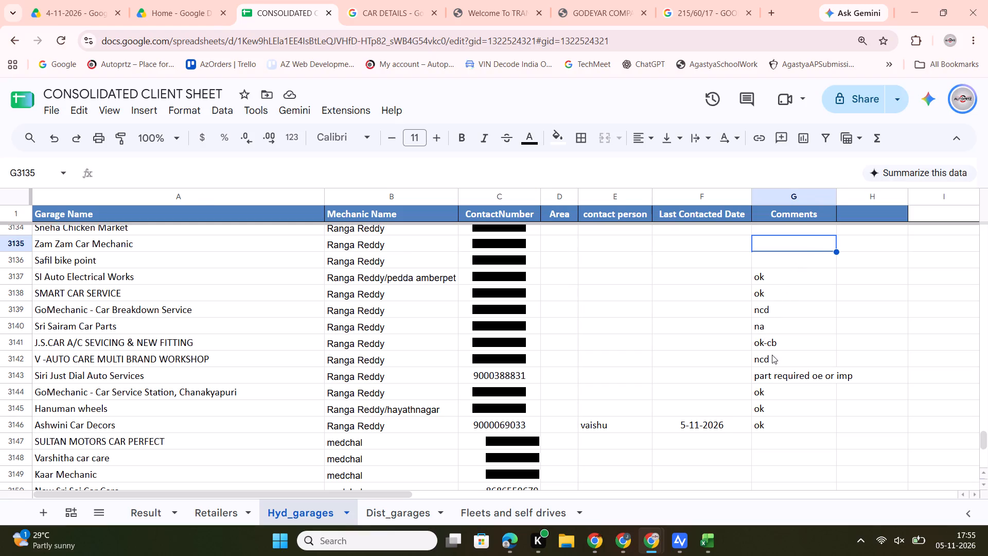
scroll(772, 355, "up", 1)
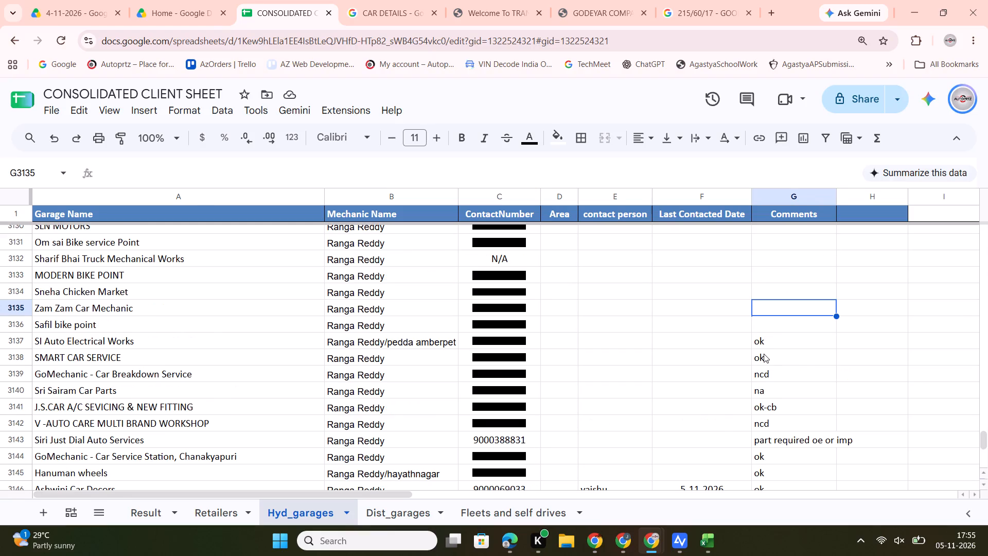
type("call cut")
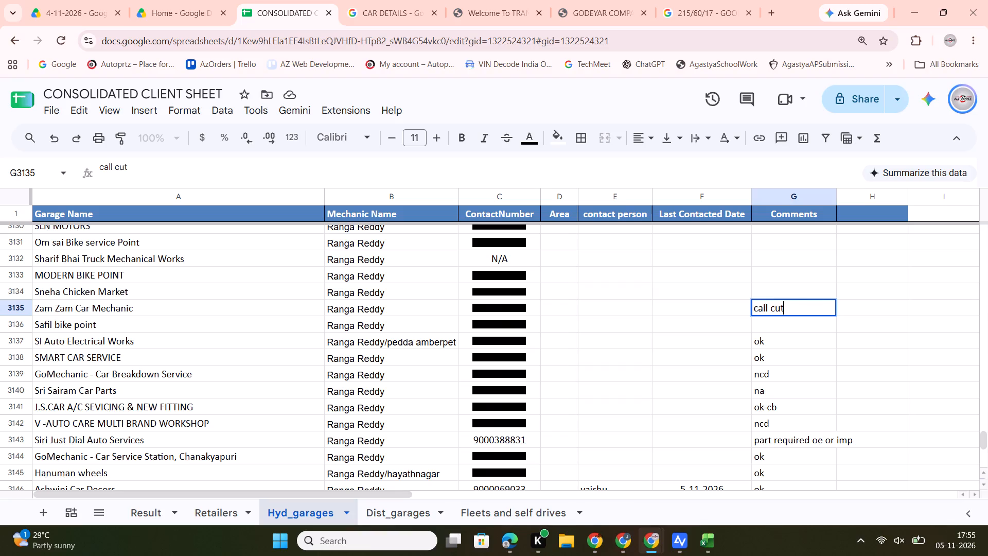
key("Up")
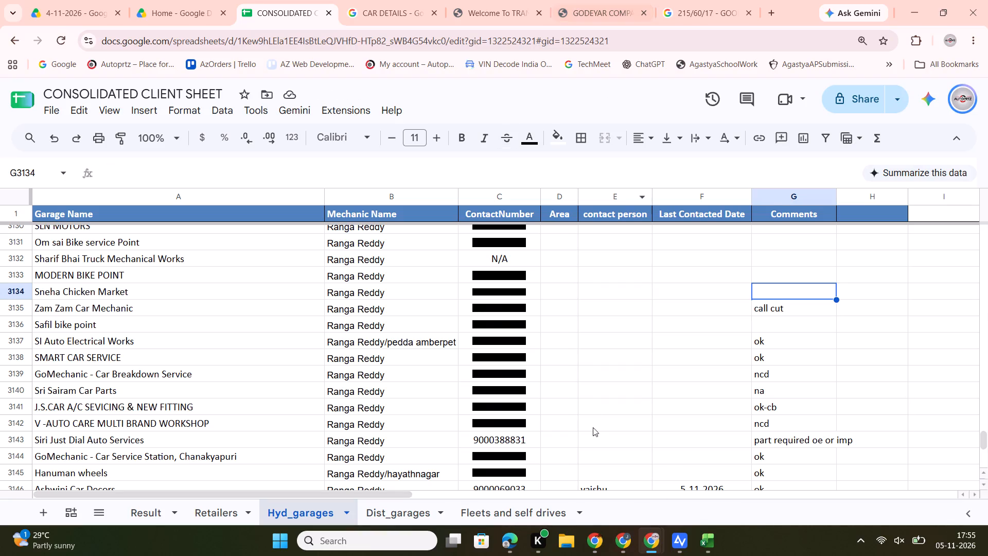
Switch to the other browser window and look over the Custom Order Request form.
left_click(622, 544)
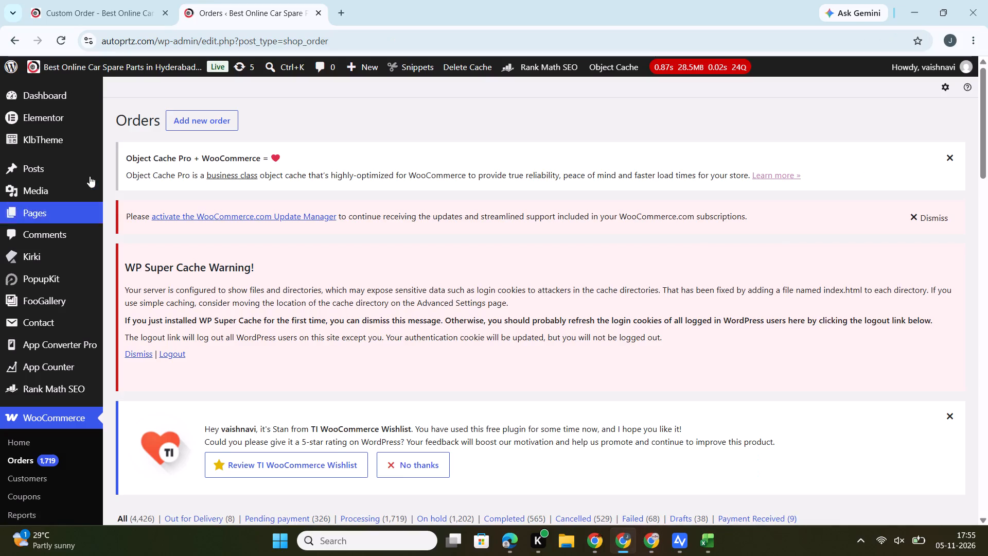
scroll(357, 129, "up", 1)
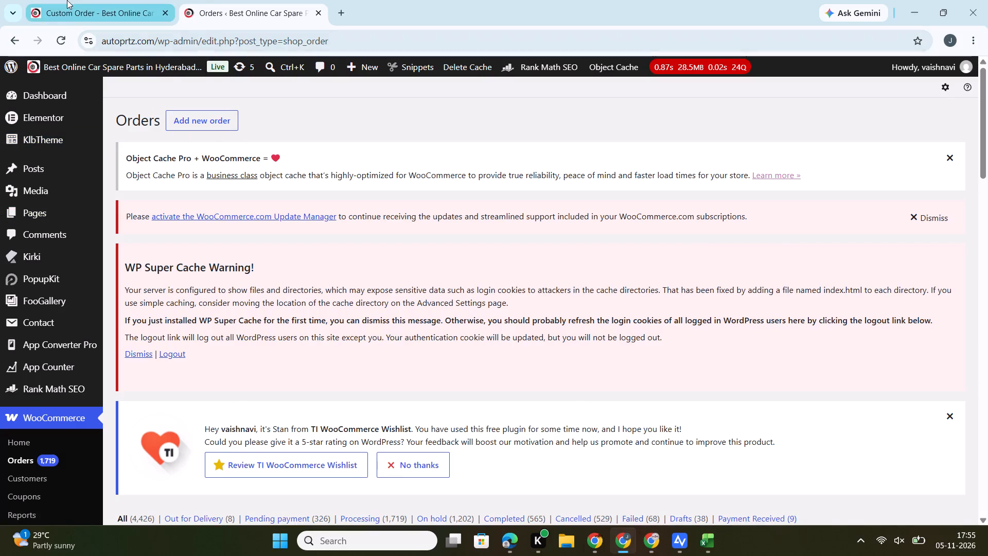
left_click(67, 0)
scroll(481, 294, "up", 10)
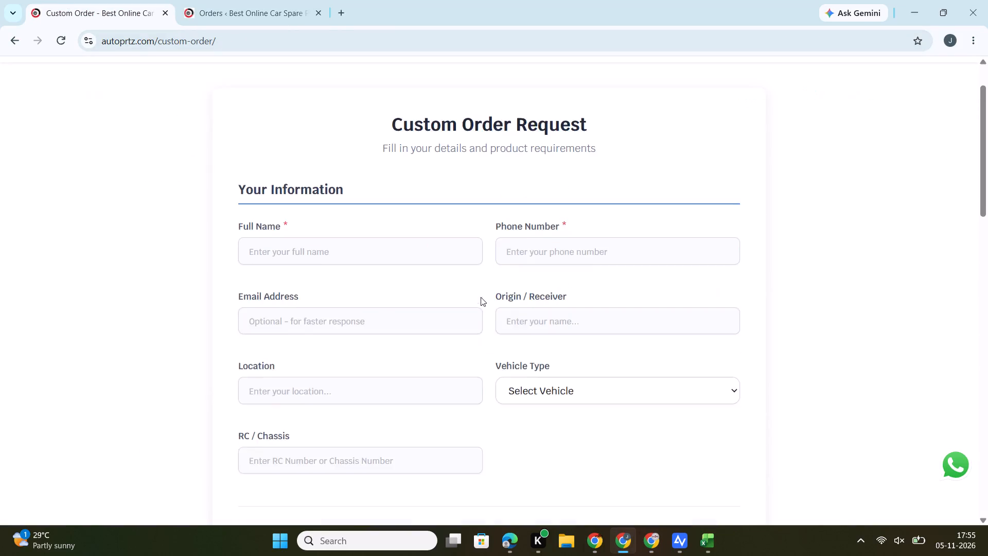
scroll(481, 297, "up", 2)
Go back to the WooCommerce Orders page, search the orders for 375 and review the matching orders.
left_click(248, 3)
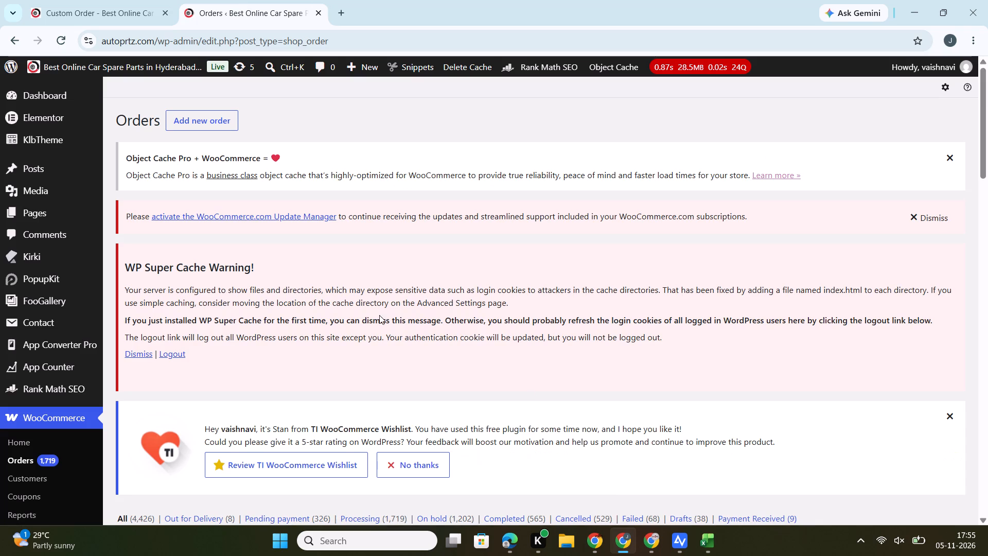
scroll(736, 404, "down", 6)
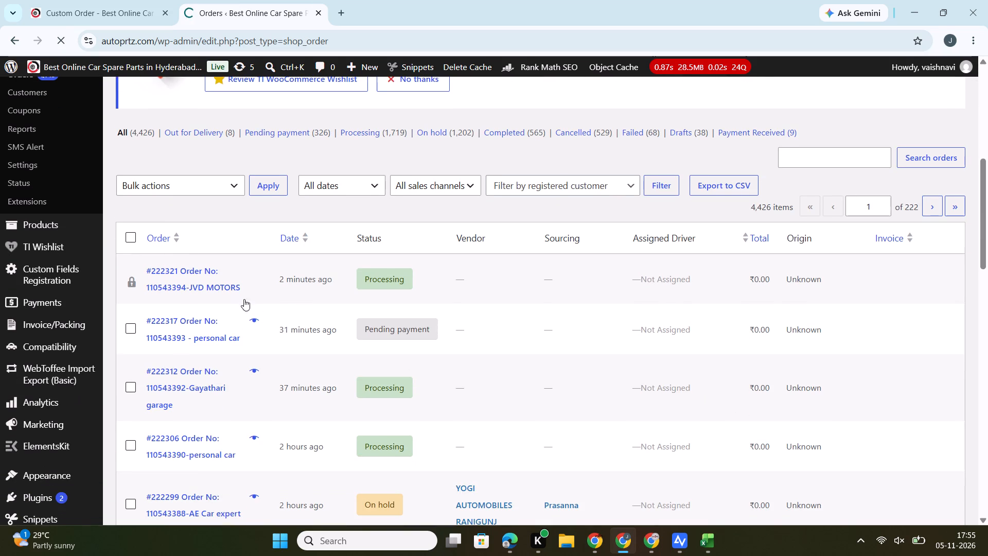
left_click(803, 158)
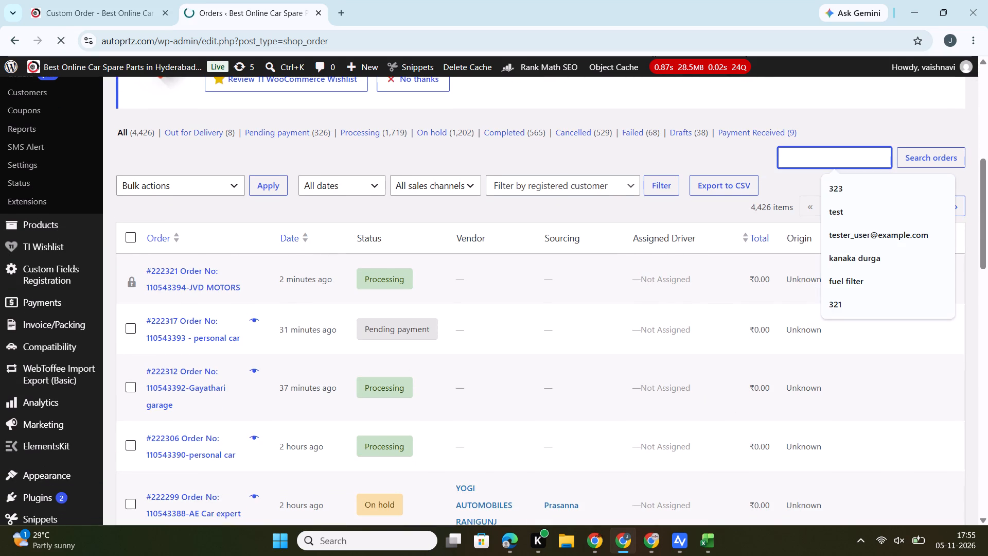
type("375")
key("Return")
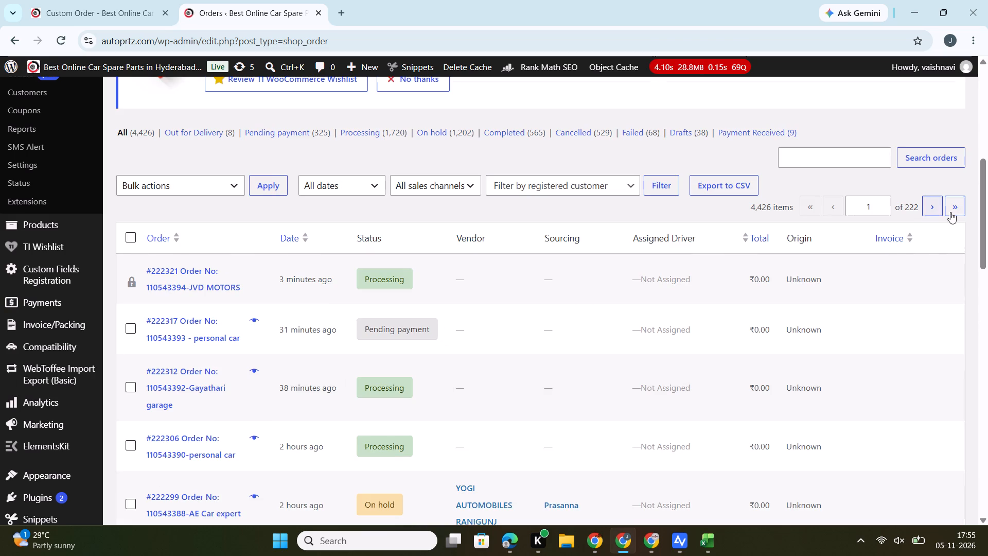
left_click(828, 155)
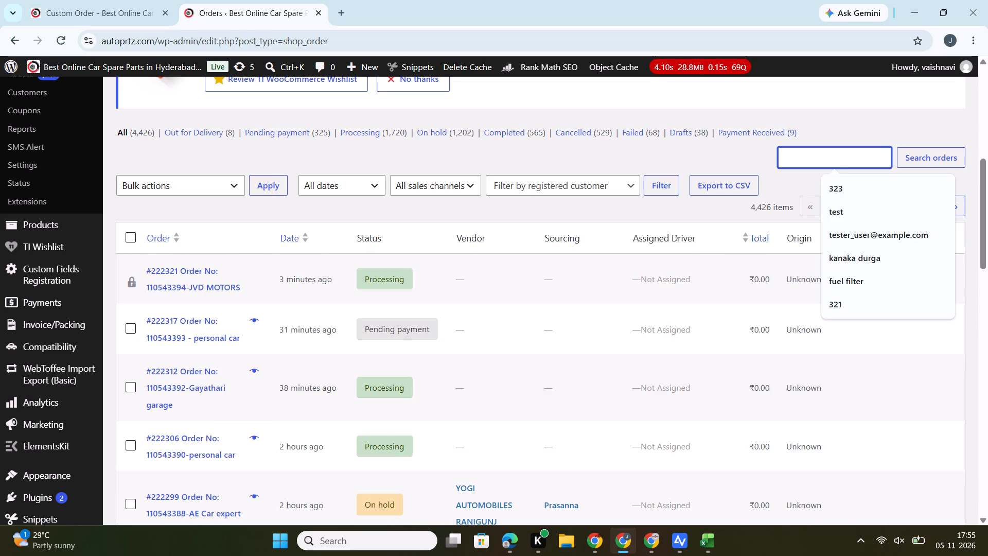
type("375")
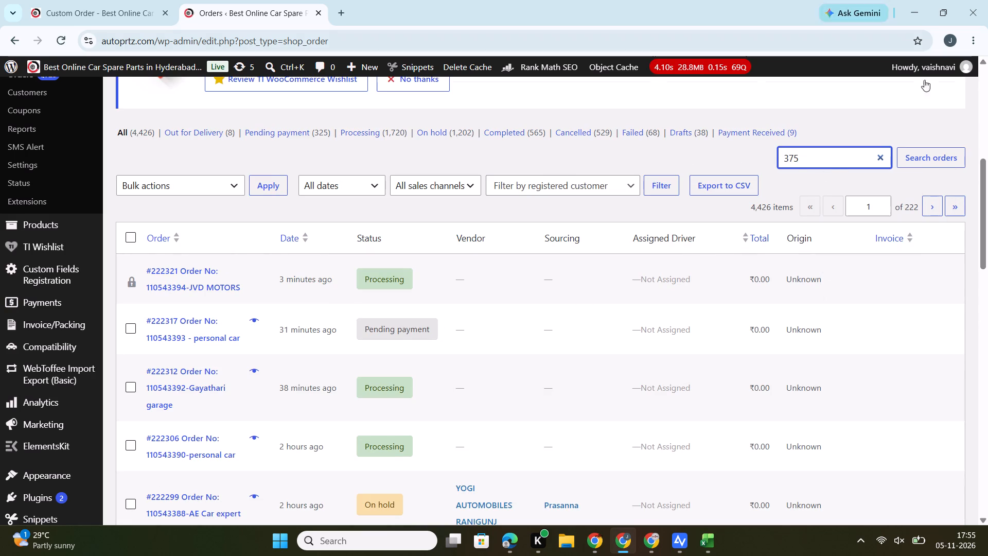
left_click(928, 157)
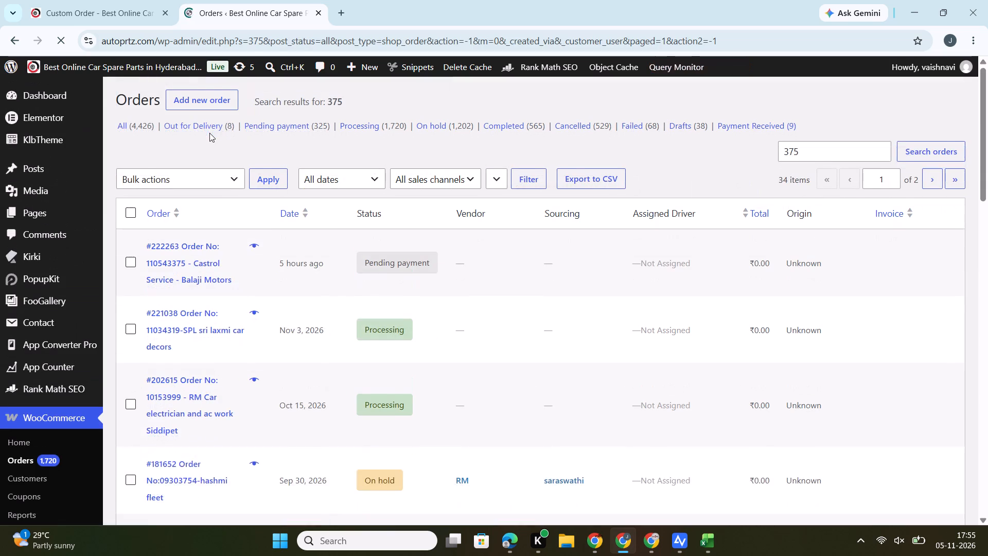
scroll(351, 317, "down", 5)
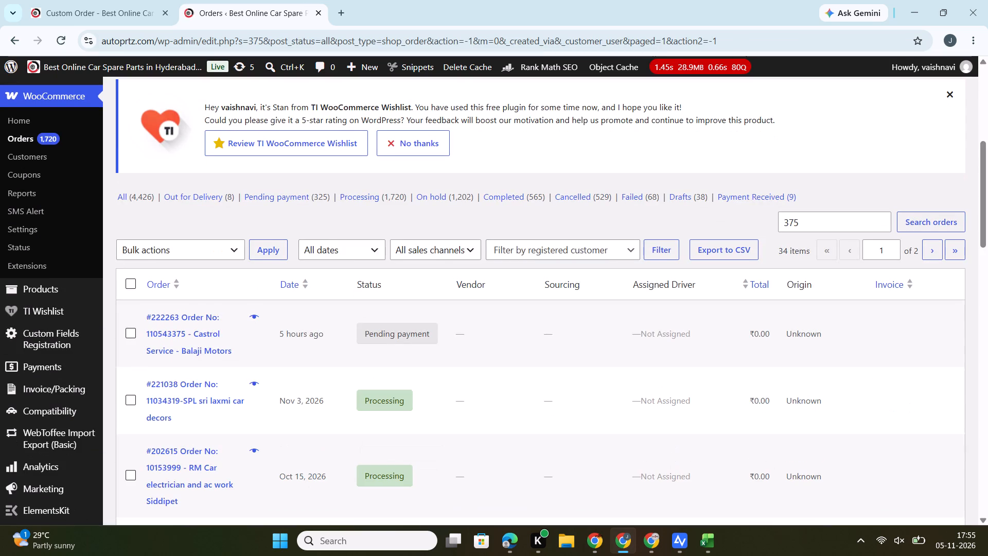
scroll(218, 356, "down", 1)
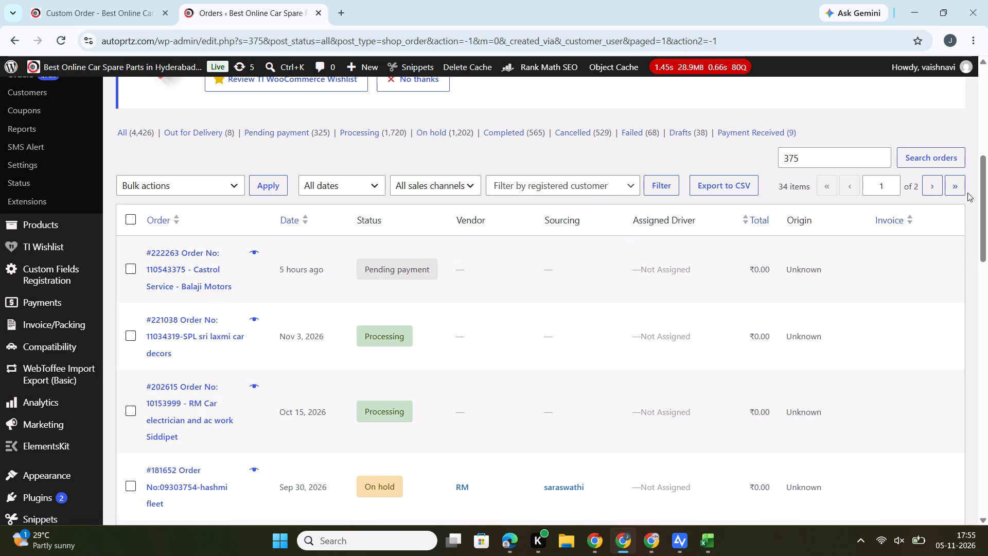
Search the orders for 389 instead and review the matching orders.
left_click(813, 152)
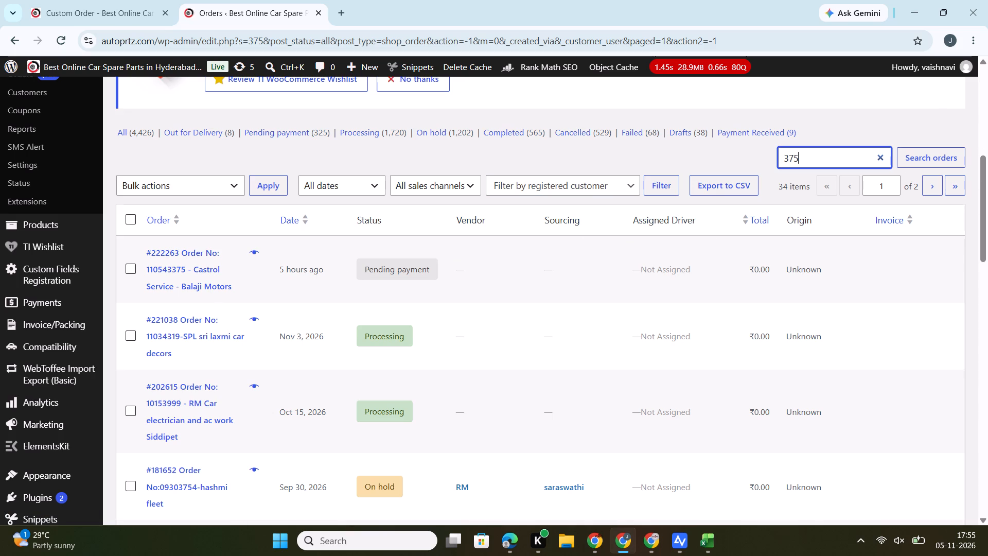
key("BackSpace")
key("BackSpace")
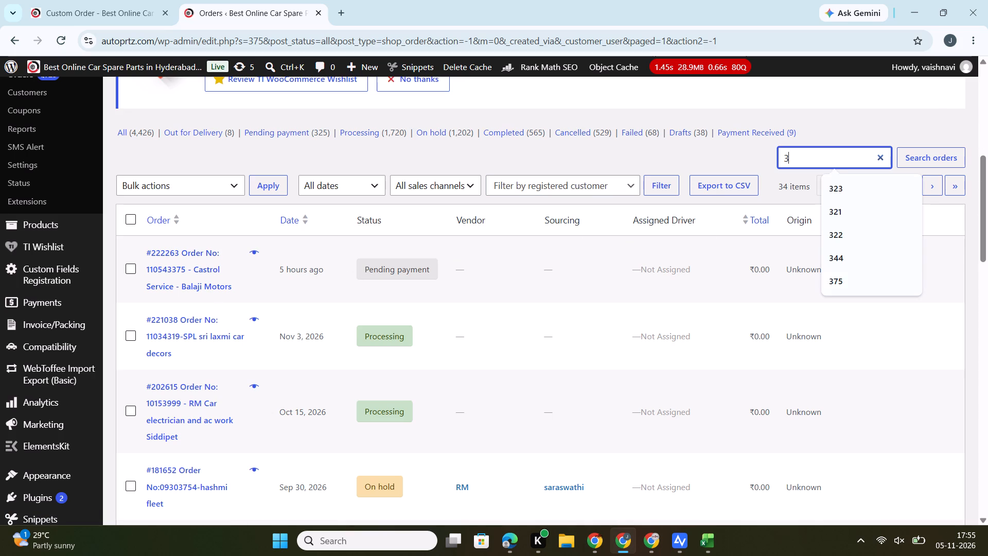
type("89")
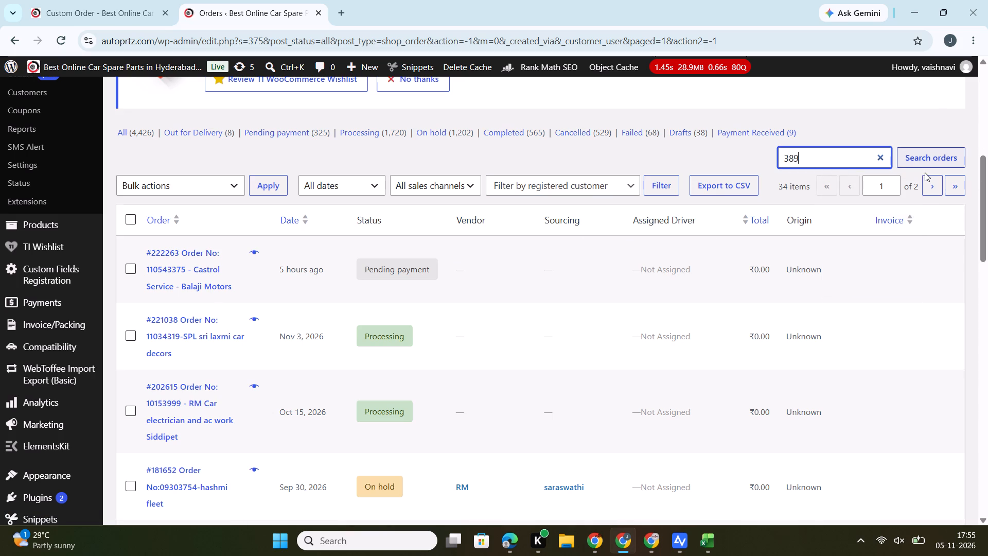
left_click(931, 156)
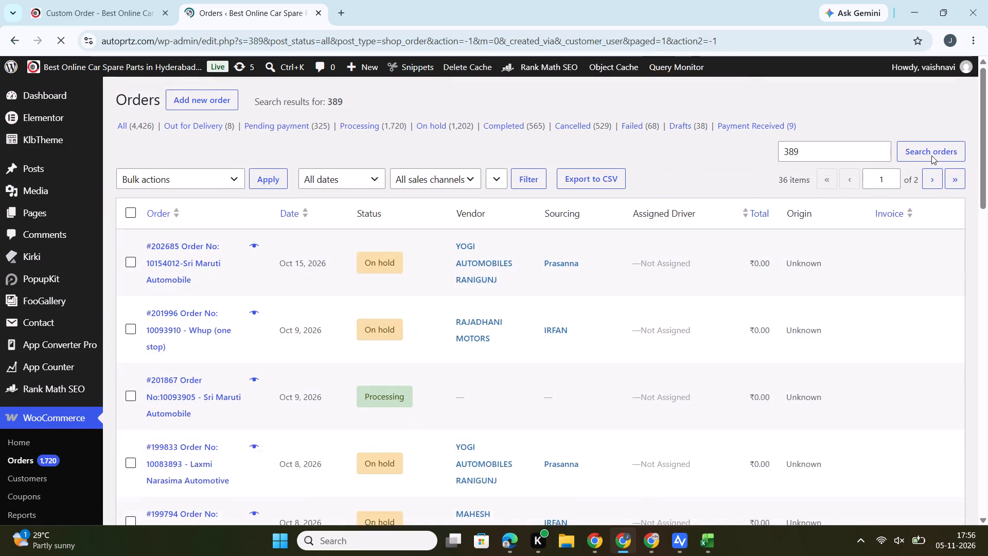
scroll(407, 312, "down", 5)
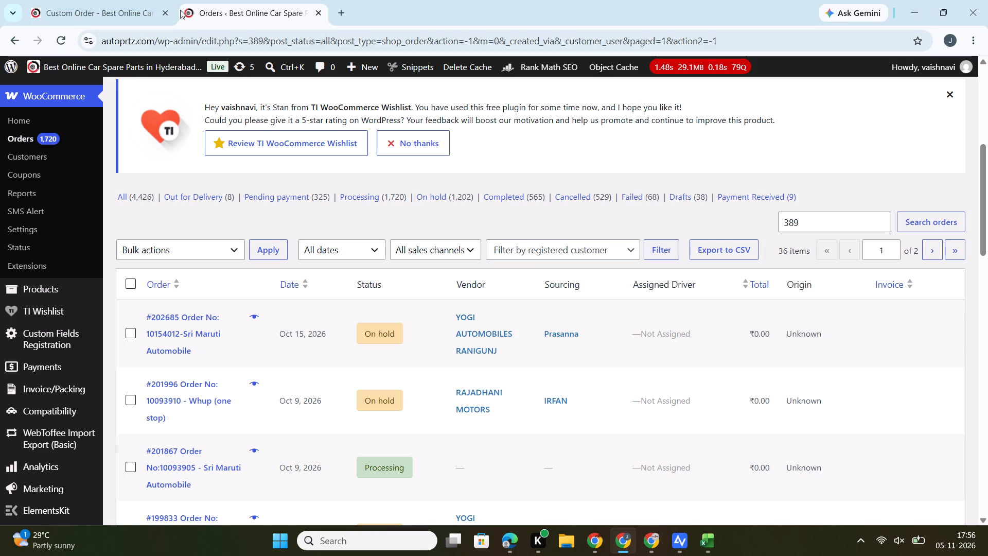
Switch back to the Custom Order Request form.
left_click(103, 2)
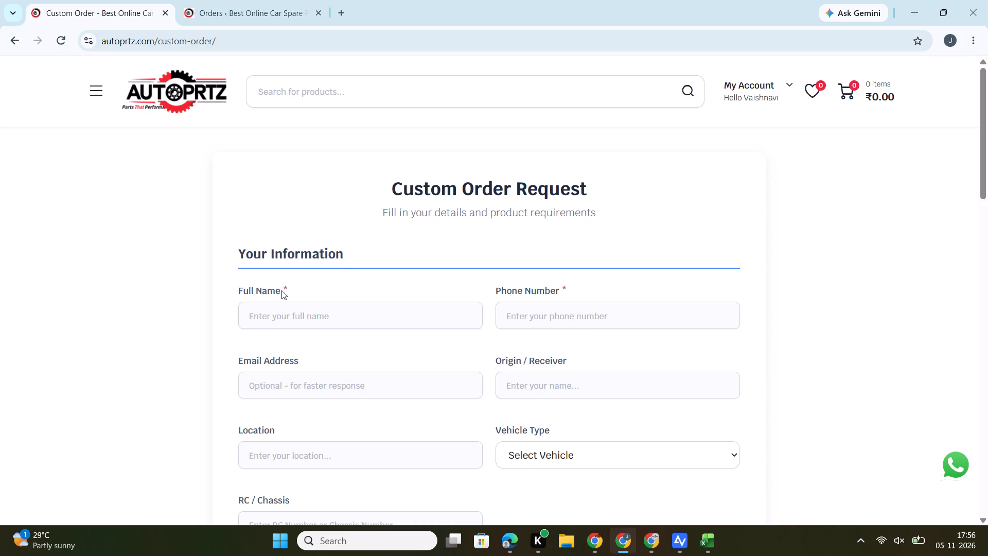
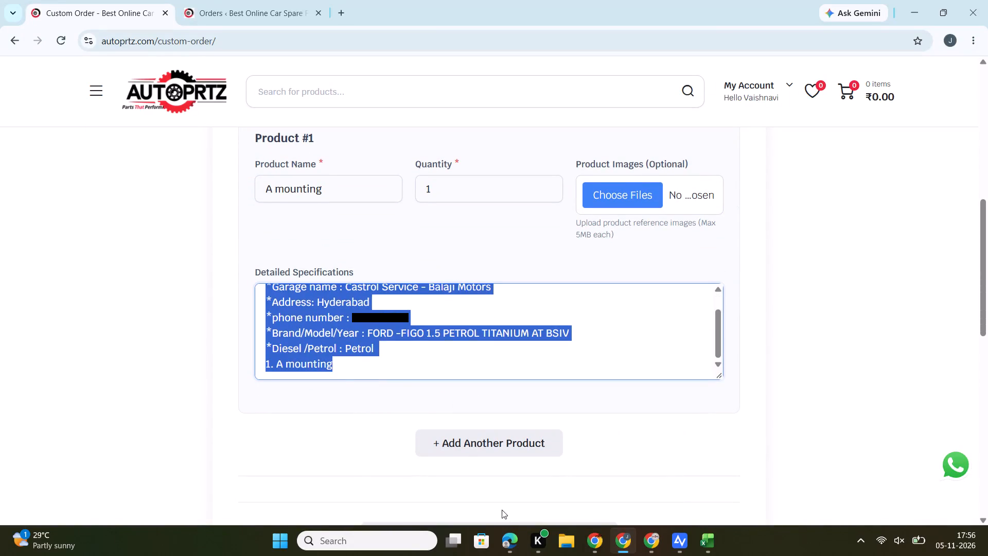
key("BackSpace")
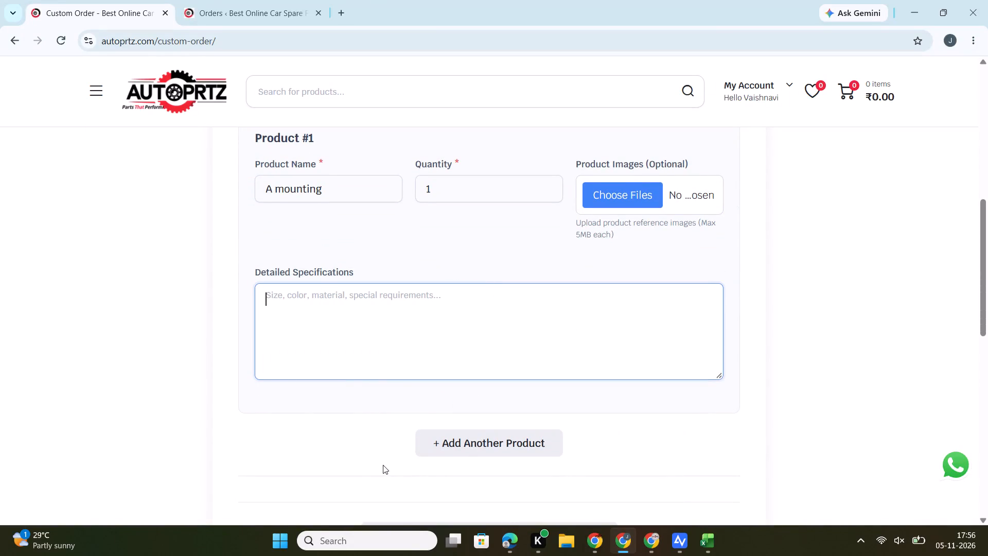
key("ctrl+v")
scroll(339, 360, "down", 5)
scroll(339, 357, "up", 6)
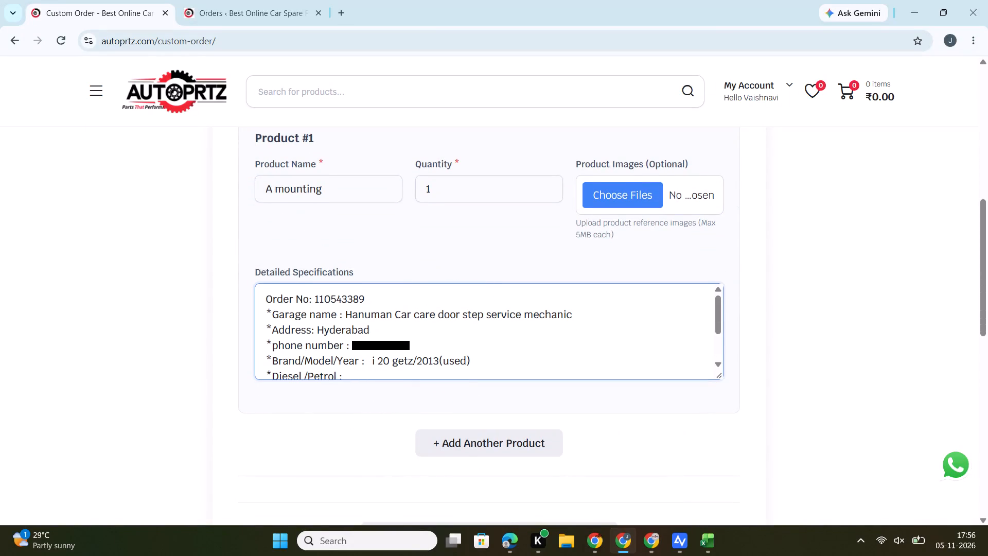
left_click_drag(594, 315, 258, 303)
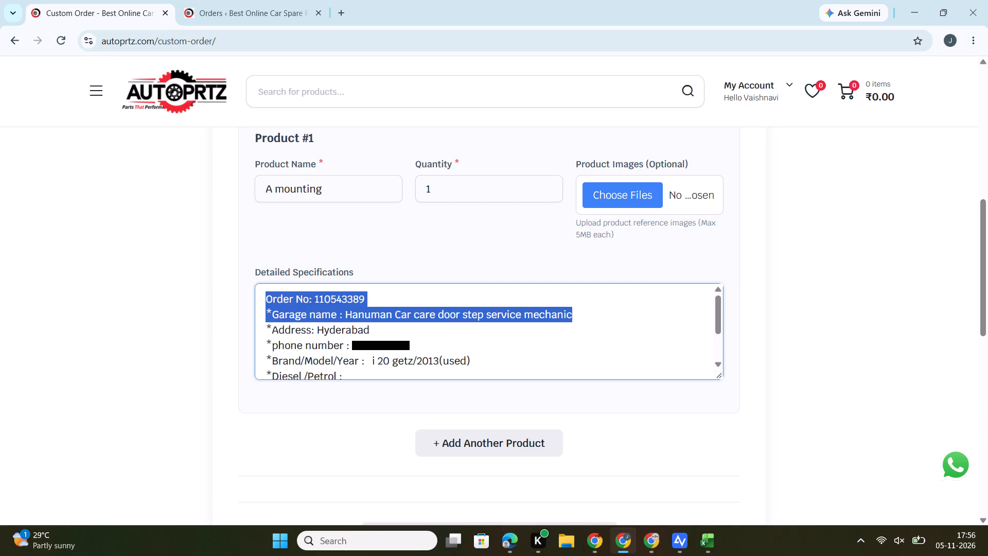
key("ctrl+c")
scroll(477, 272, "up", 4)
scroll(431, 159, "up", 4)
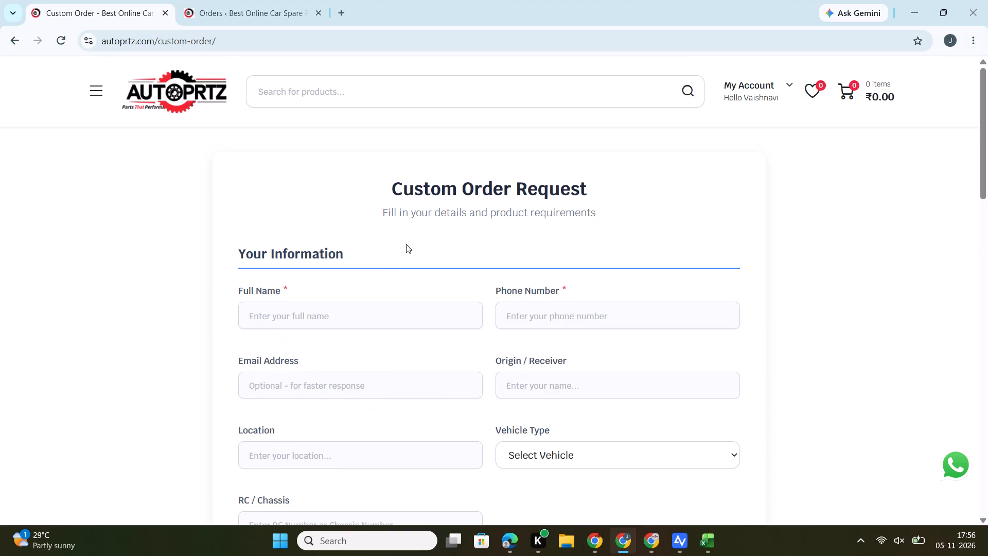
left_click(381, 324)
key("ctrl+b")
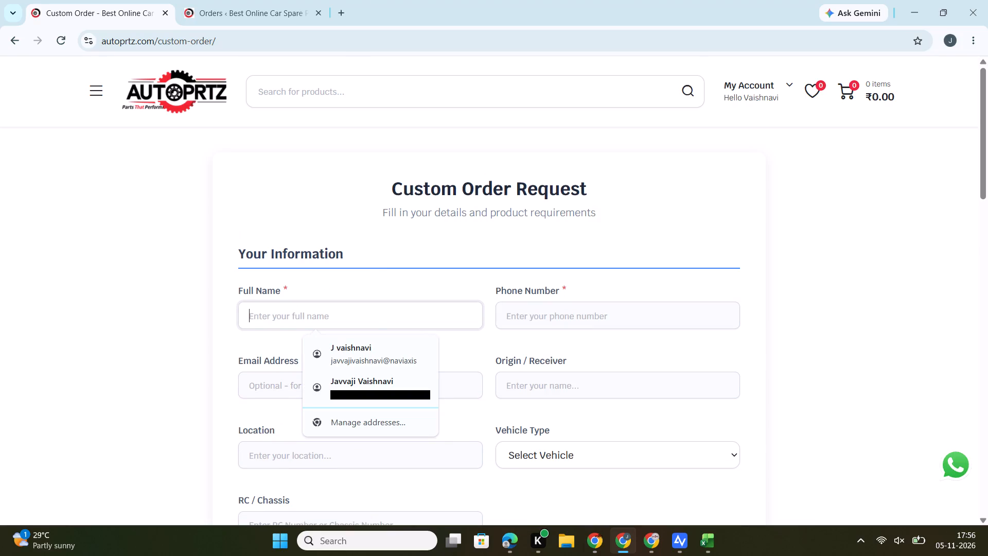
key("ctrl+v")
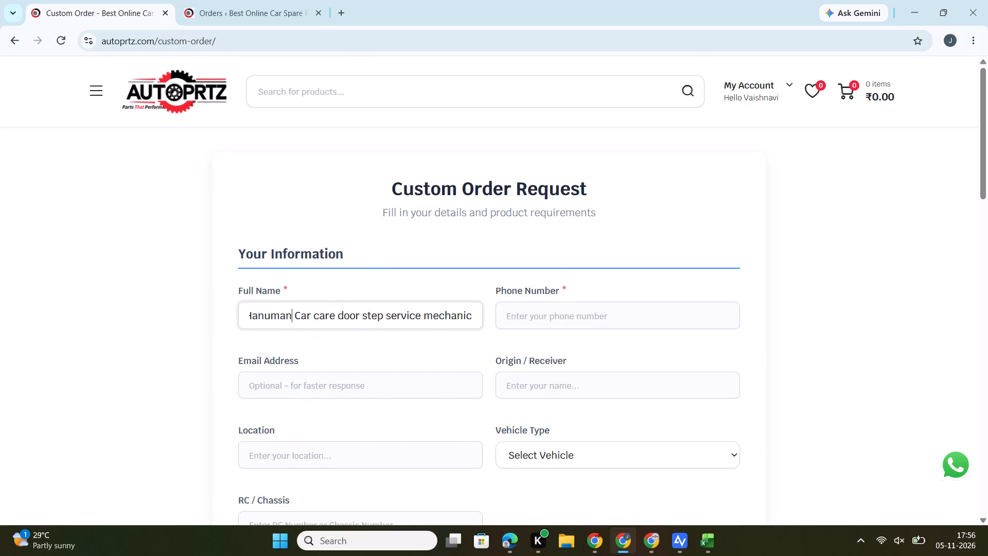
left_click(290, 319)
scroll(291, 318, "right", 7)
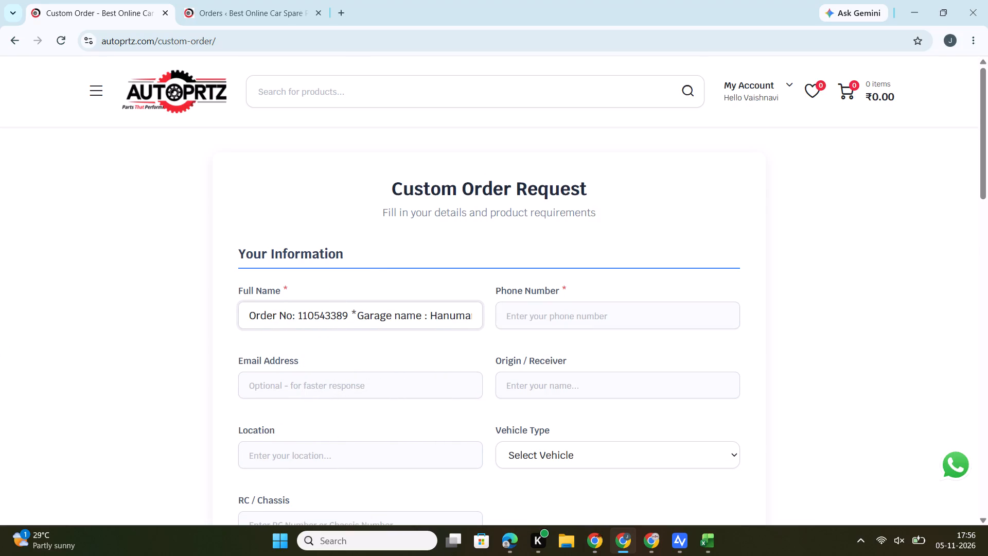
left_click_drag(348, 310, 432, 310)
key("BackSpace")
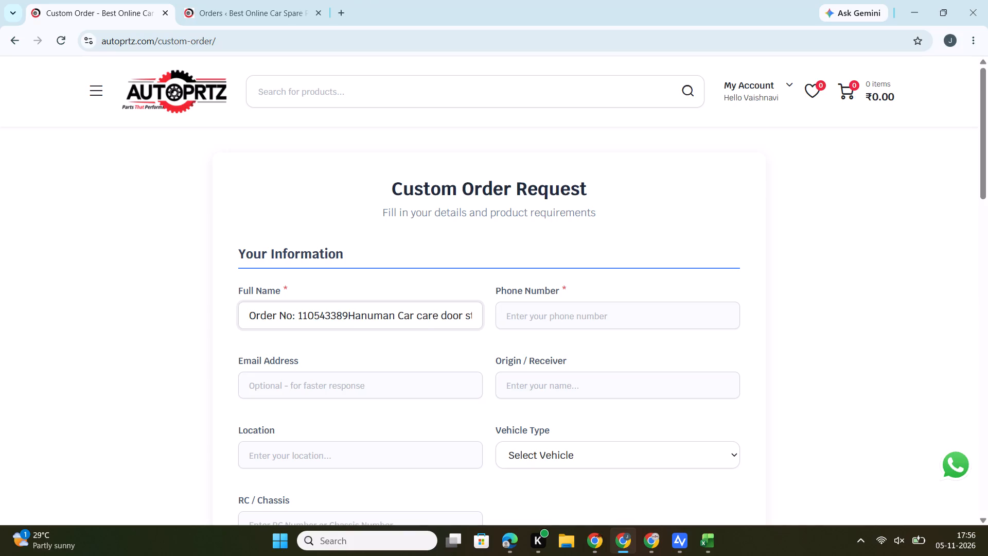
key("space")
type("-")
key("space")
Copy the garage's phone number from the detailed specifications into the Phone Number field.
left_click(551, 303)
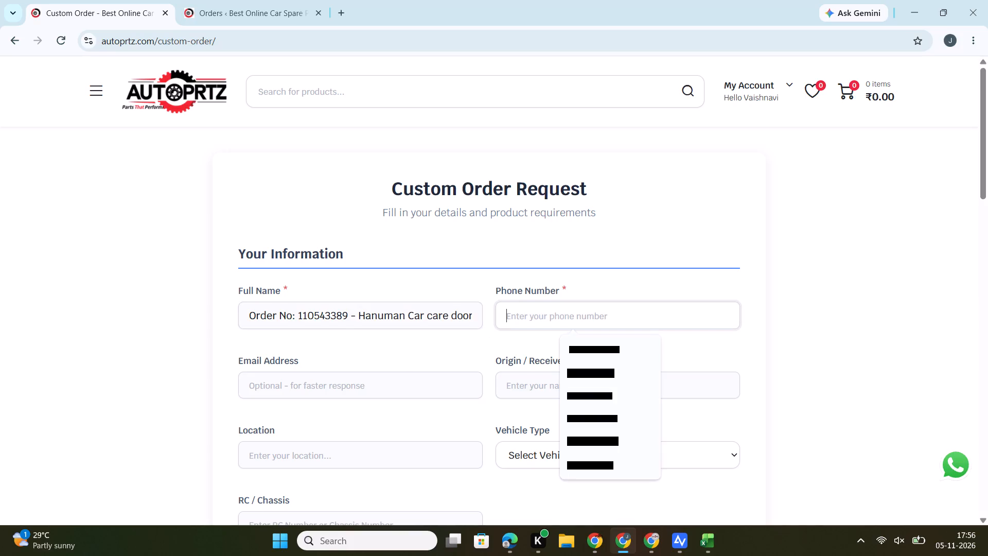
scroll(466, 381, "down", 5)
left_click(345, 428)
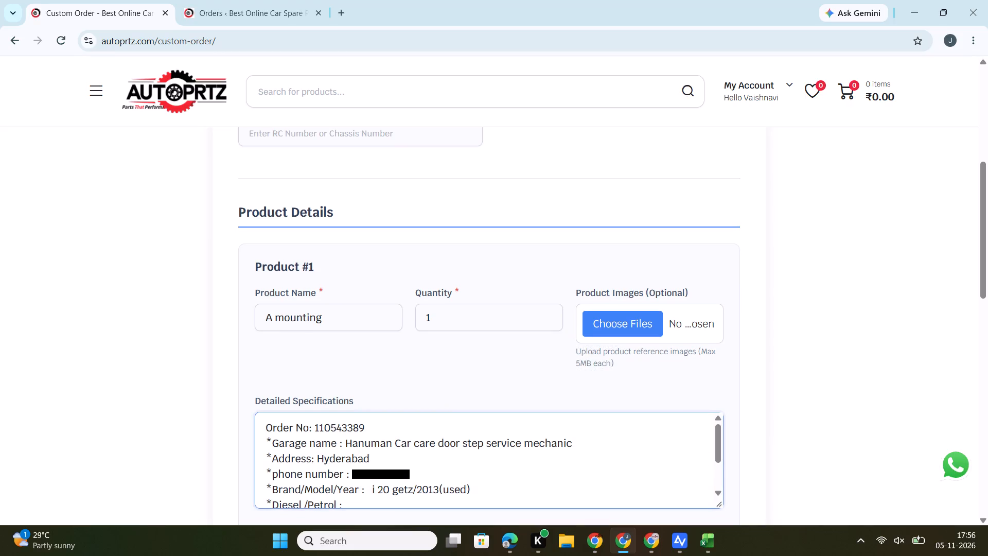
double_click(378, 472)
key("ctrl+c")
scroll(381, 469, "up", 5)
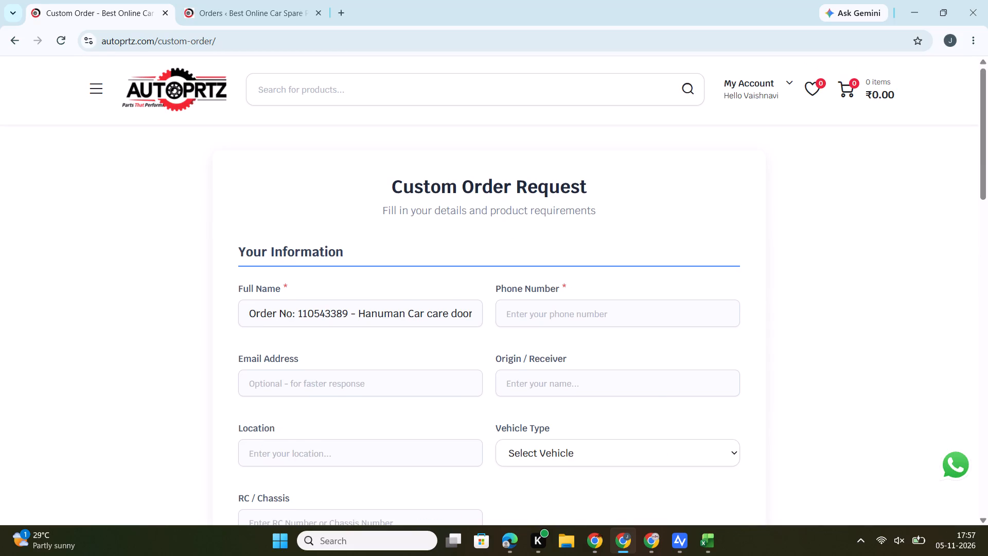
left_click(564, 322)
key("ctrl+v")
Copy the address Hyderabad from the detailed specifications into the Location field.
scroll(409, 354, "down", 5)
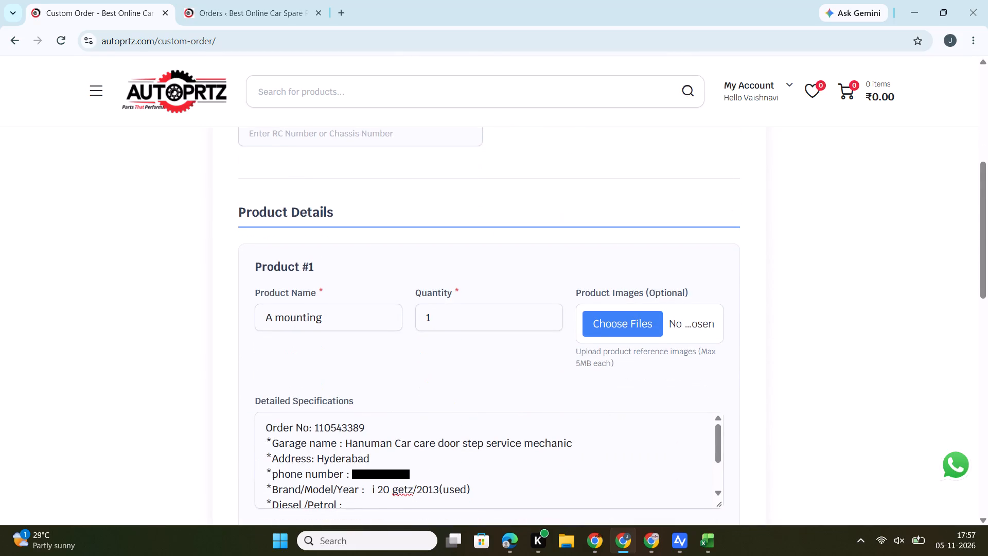
scroll(350, 461, "down", 1)
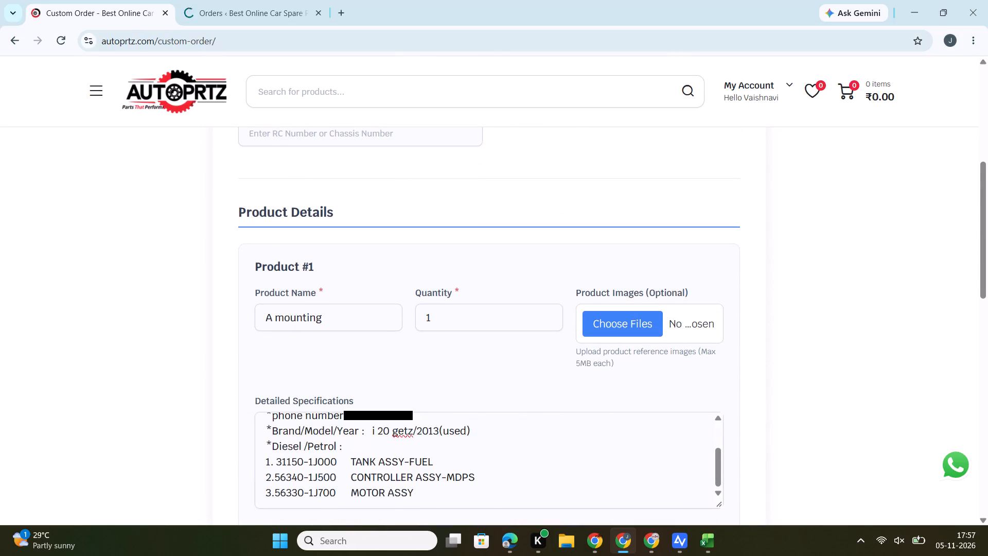
scroll(346, 457, "up", 1)
double_click(346, 456)
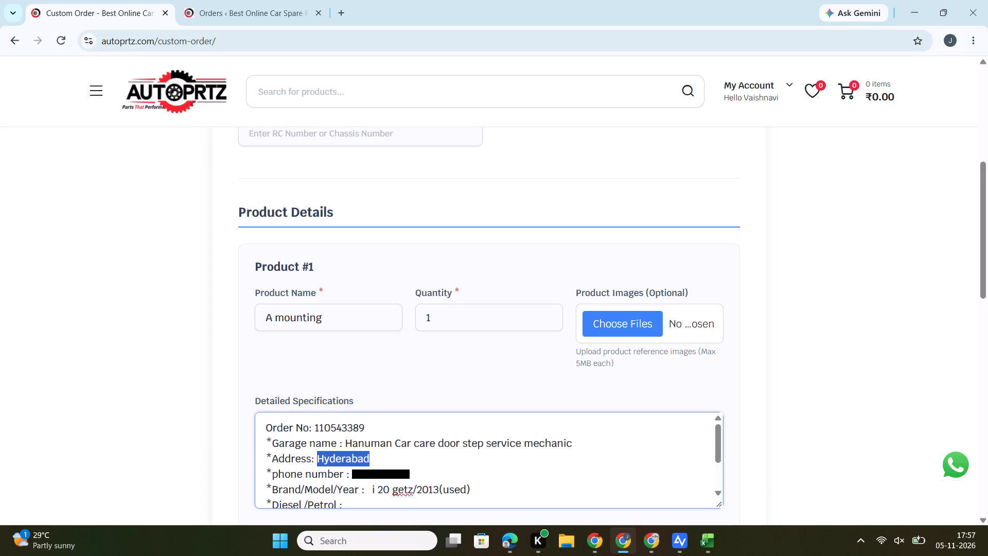
key("ctrl+c")
scroll(441, 388, "up", 5)
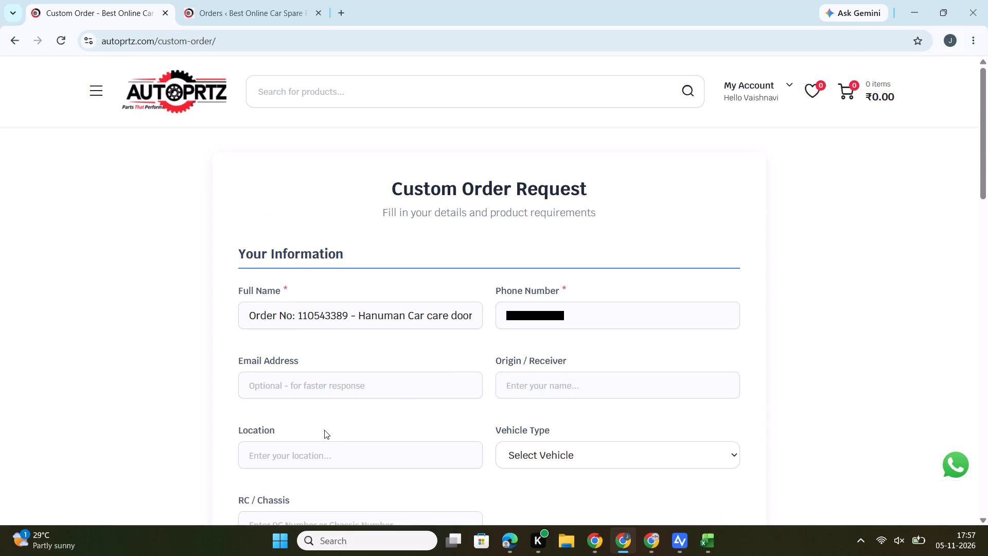
left_click(328, 448)
key("ctrl+v")
Set the vehicle type to Car and fill in Origin / Receiver with a saved suggestion.
scroll(485, 407, "down", 1)
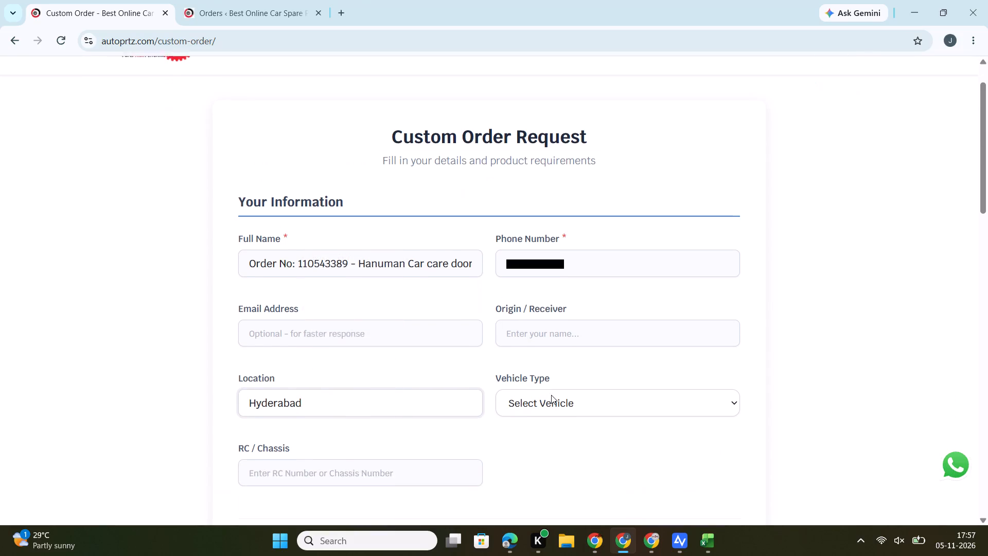
left_click(566, 393)
left_click(533, 436)
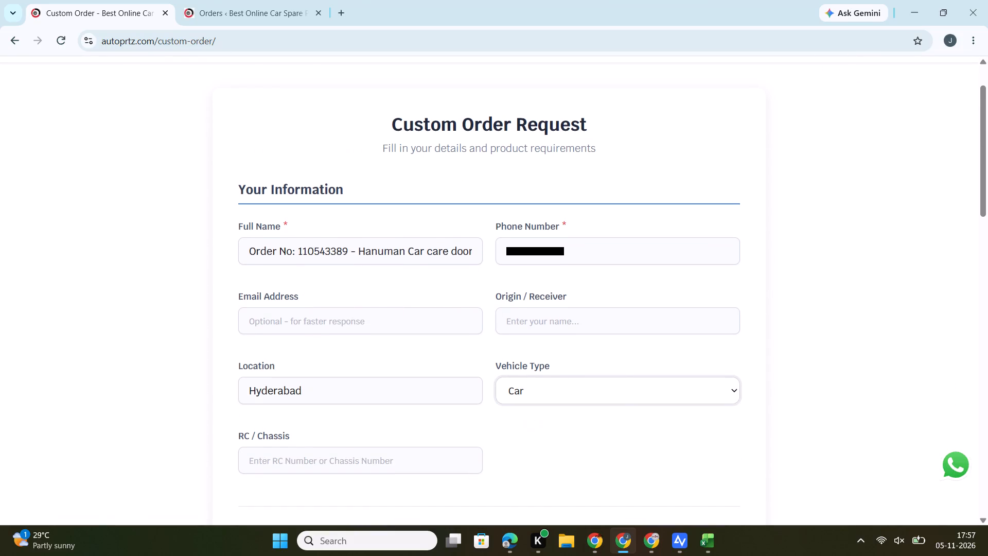
left_click(520, 318)
left_click(619, 359)
Replace Product #1's name with the first part listed in its specifications, 31150-1J000 TANK ASSY-FUEL.
scroll(431, 385, "down", 2)
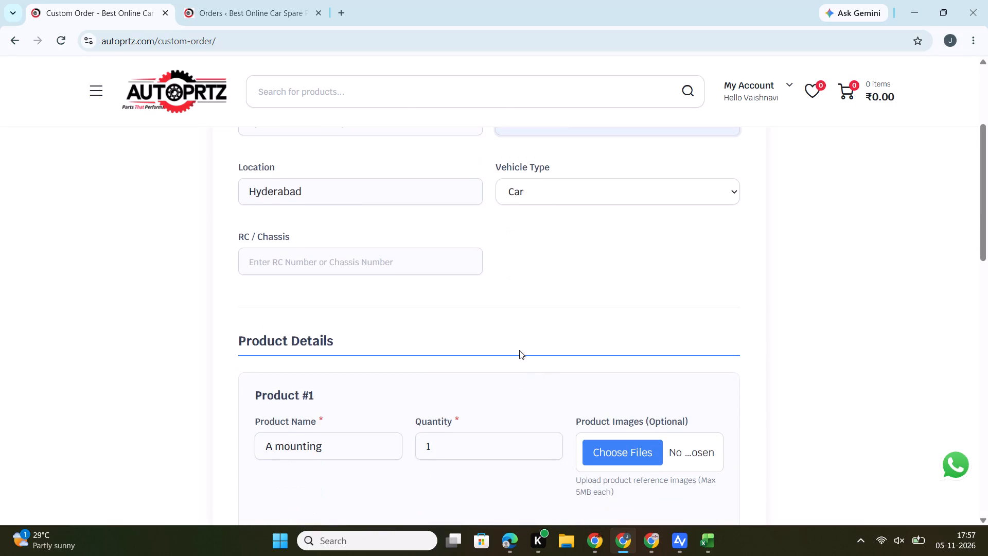
scroll(558, 369, "down", 3)
scroll(358, 424, "down", 4)
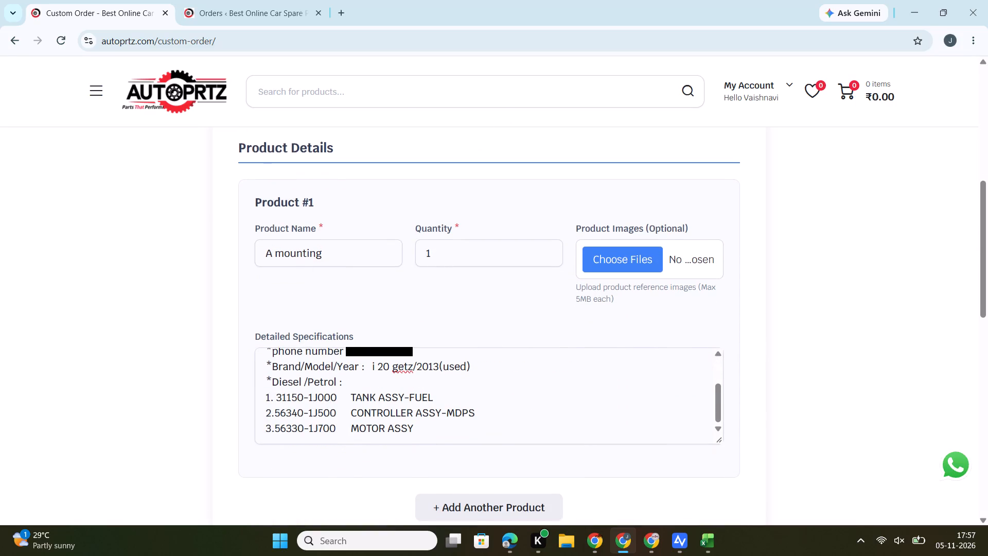
left_click_drag(269, 393, 456, 392)
left_click(453, 396)
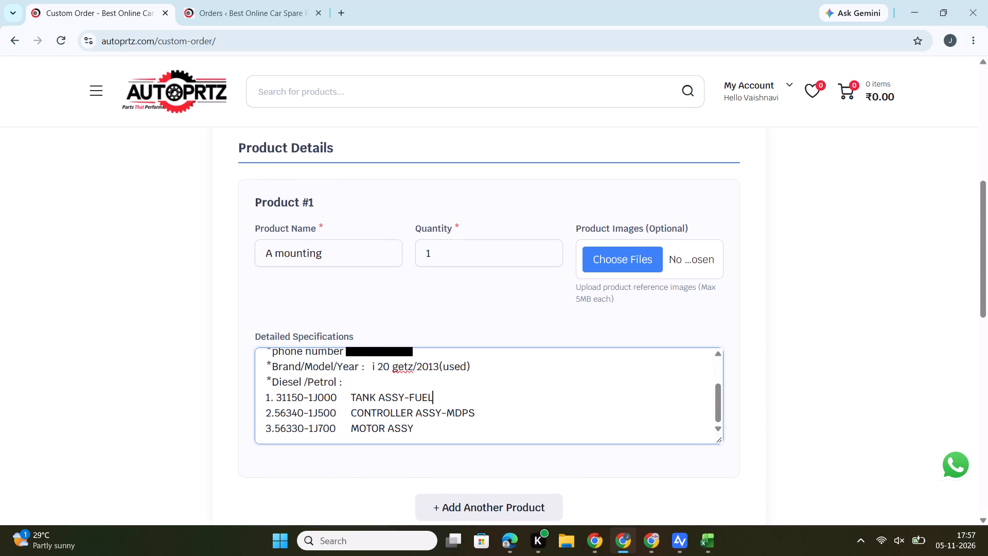
left_click_drag(430, 398, 271, 394)
left_click(274, 398)
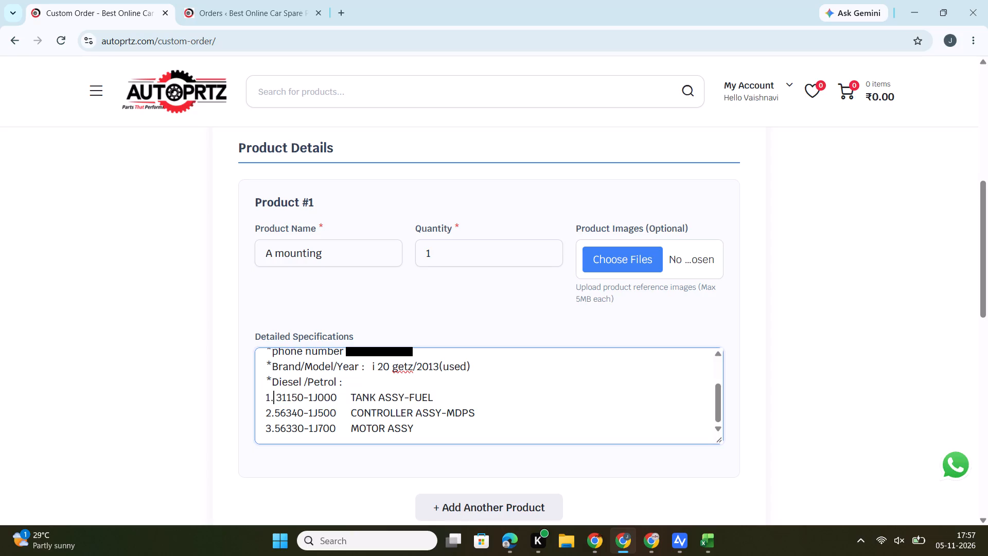
left_click(278, 394)
left_click_drag(278, 394, 422, 391)
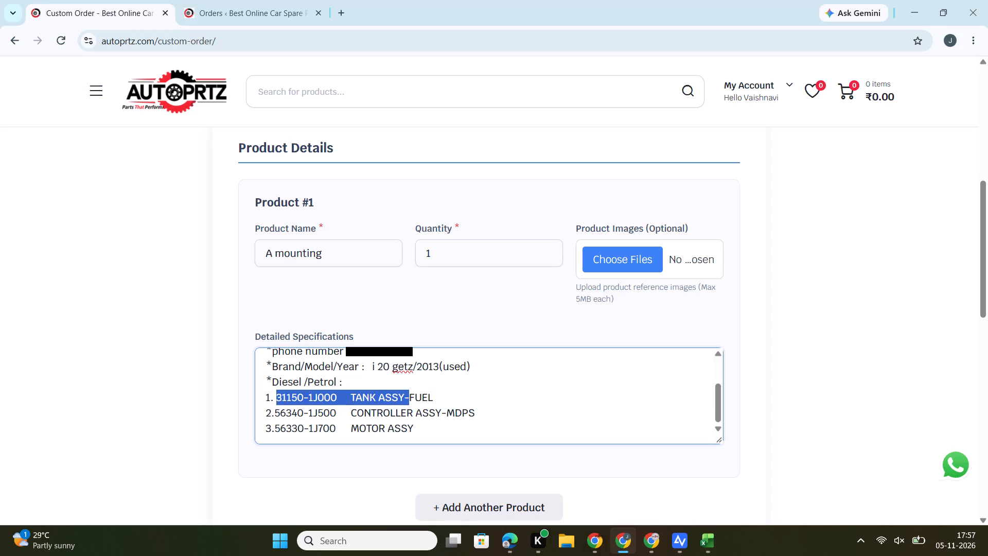
key("ctrl+c")
scroll(424, 372, "up", 2)
left_click_drag(345, 238, 258, 247)
left_click_drag(333, 259, 239, 254)
key("ctrl+v")
Add a second product entry to the custom order request.
scroll(543, 265, "down", 3)
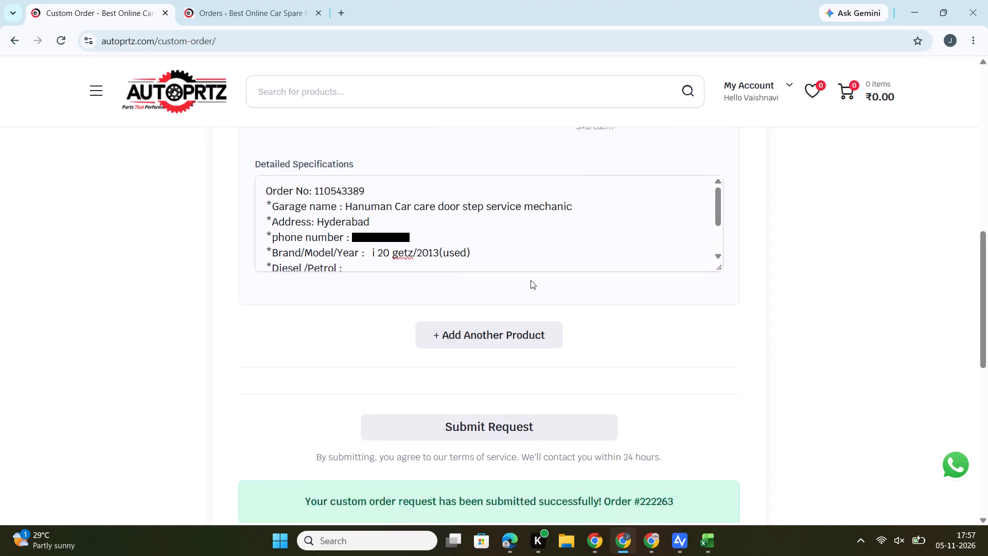
left_click(482, 303)
Select the second part, 56340-1J500 CONTROLLER ASSY-MDPS, in Product #1's specifications for use in Product #2.
scroll(348, 238, "down", 2)
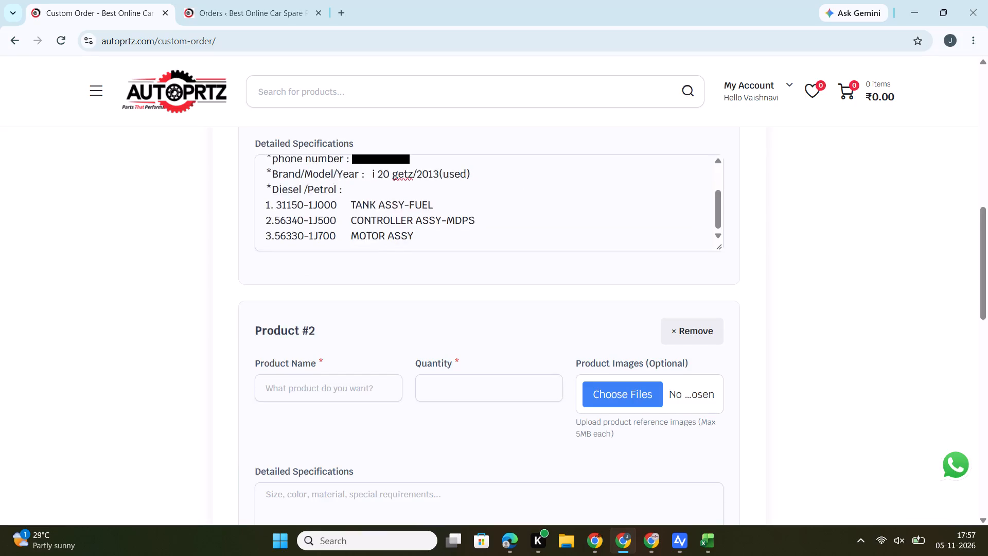
scroll(357, 227, "down", 1)
left_click_drag(274, 155, 286, 153)
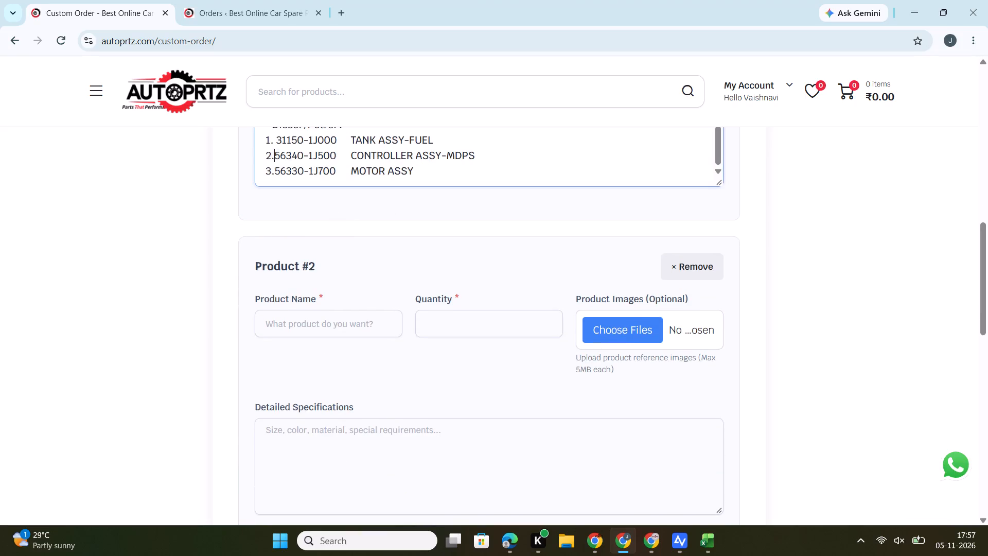
Fill Product #2's name with the second part from Product #1's specifications, 56340-1J500 CONTROLLER ASSY-MDPS.
left_click_drag(286, 153, 489, 151)
key("ctrl+c")
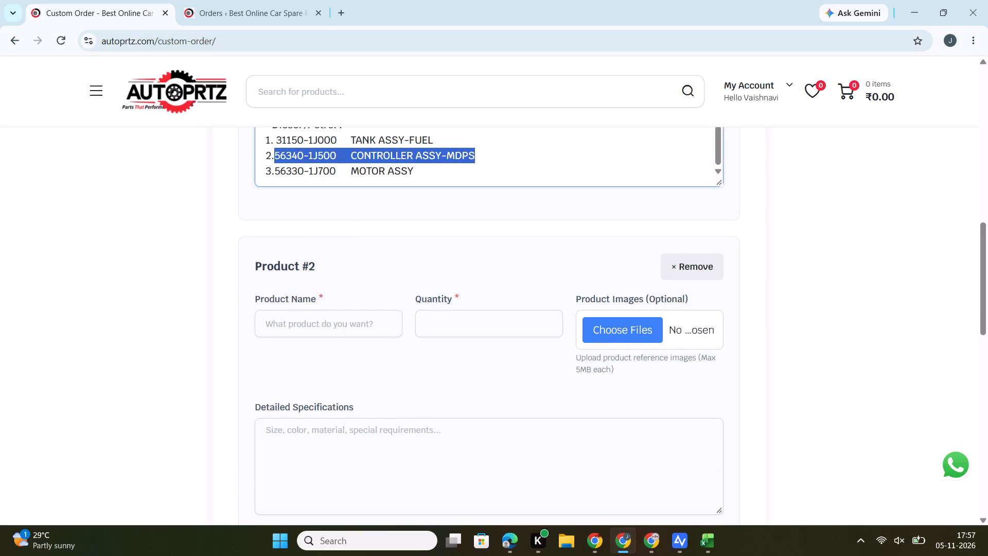
left_click(378, 325)
key("ctrl+v")
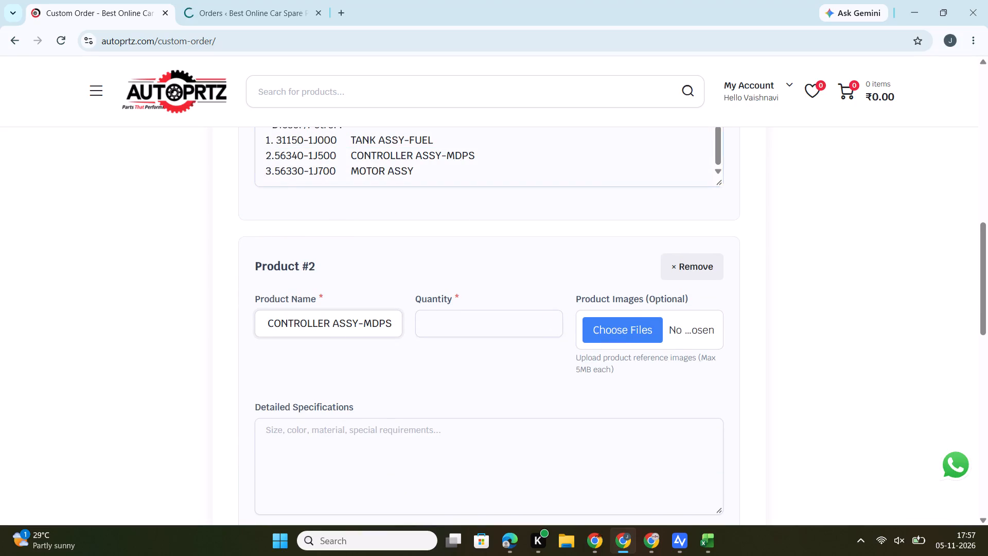
Add a third product entry named with the third part from Product #1's specifications, 56330-1J700 MOTOR ASSY.
left_click_drag(274, 169, 371, 158)
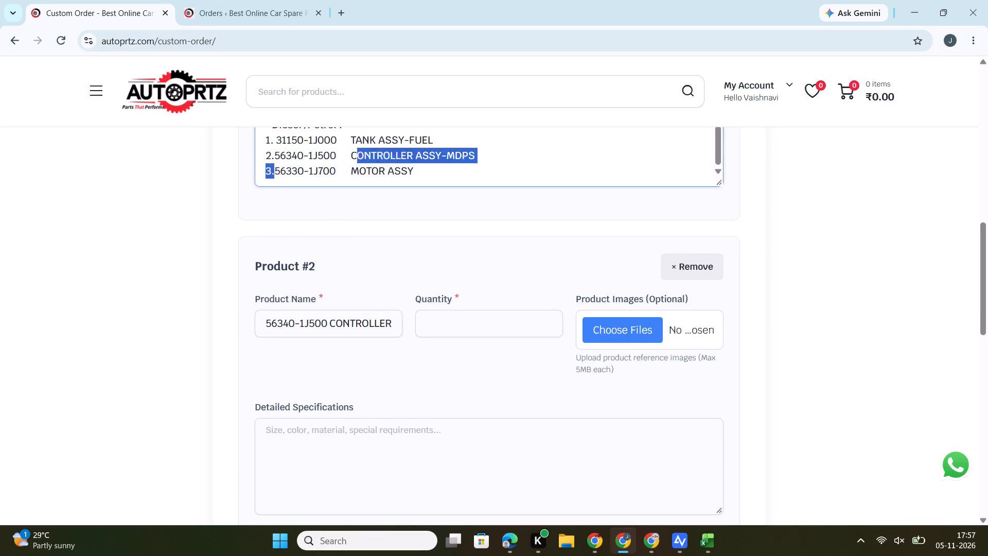
left_click_drag(371, 158, 426, 171)
key("ctrl+c")
scroll(415, 393, "down", 2)
left_click(486, 447)
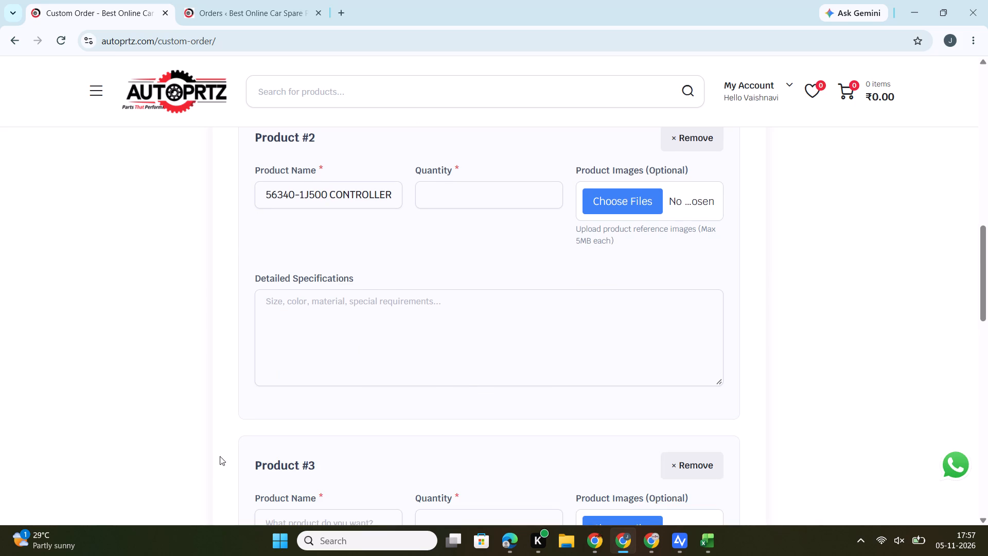
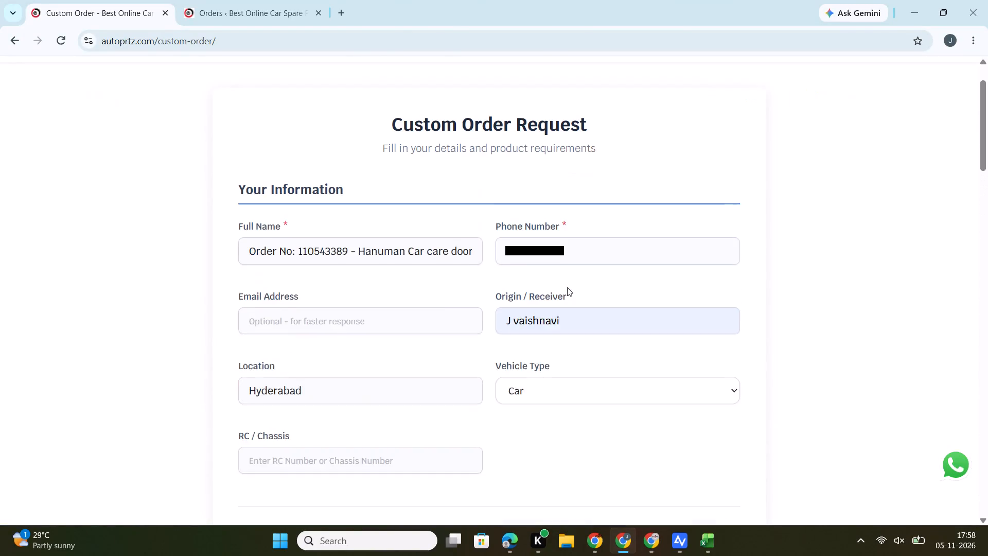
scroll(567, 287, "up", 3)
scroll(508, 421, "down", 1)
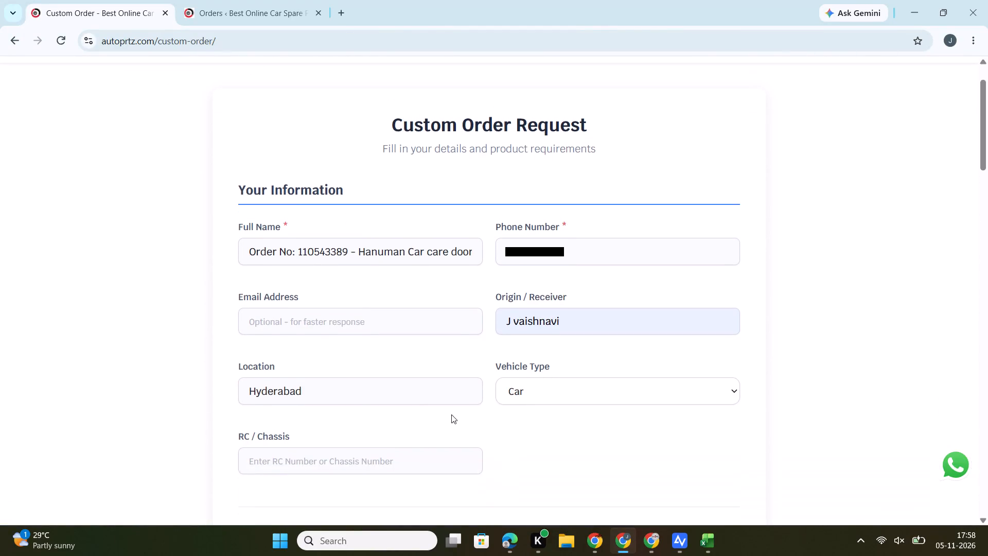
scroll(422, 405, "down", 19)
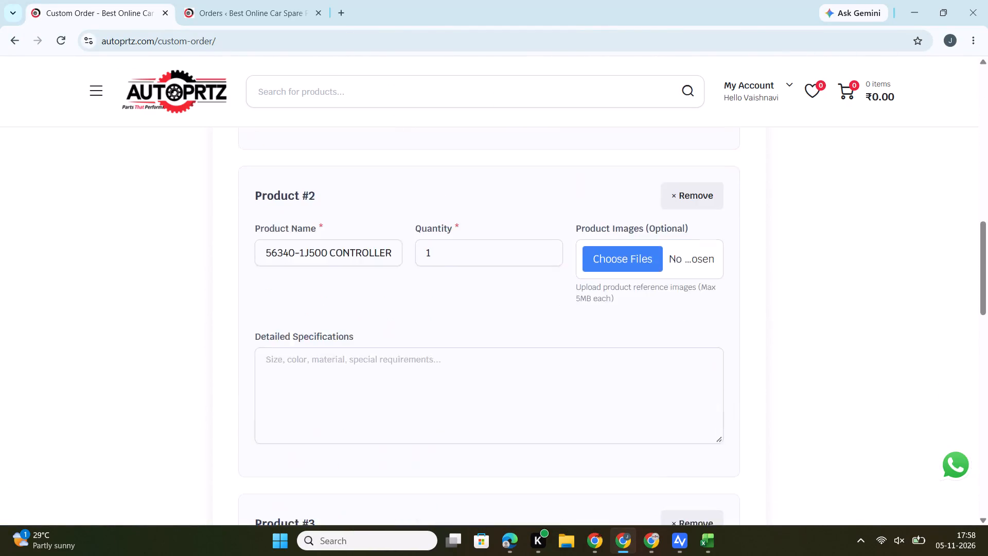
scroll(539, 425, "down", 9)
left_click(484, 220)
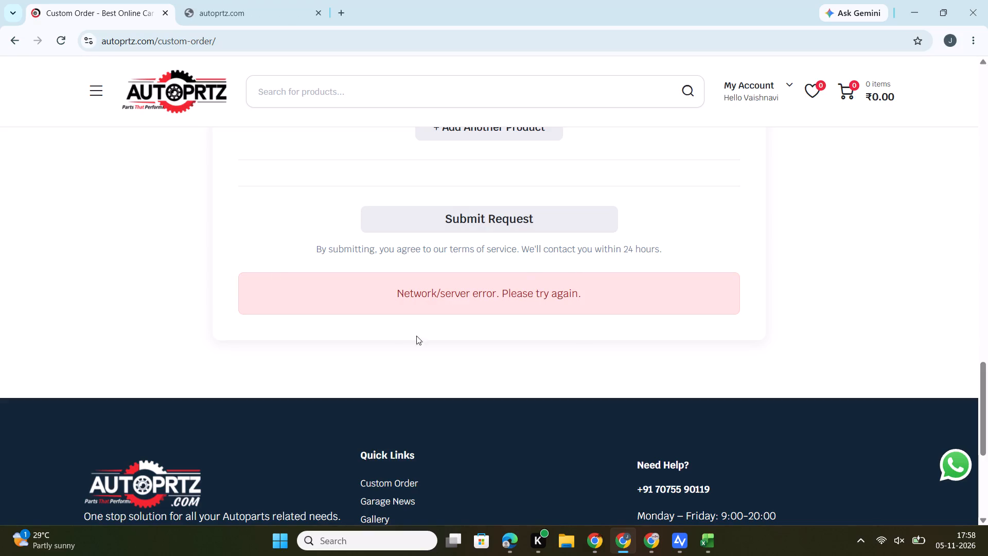
Recheck the three product entries and resubmit the custom order request for Hanuman Car care.
scroll(410, 347, "up", 17)
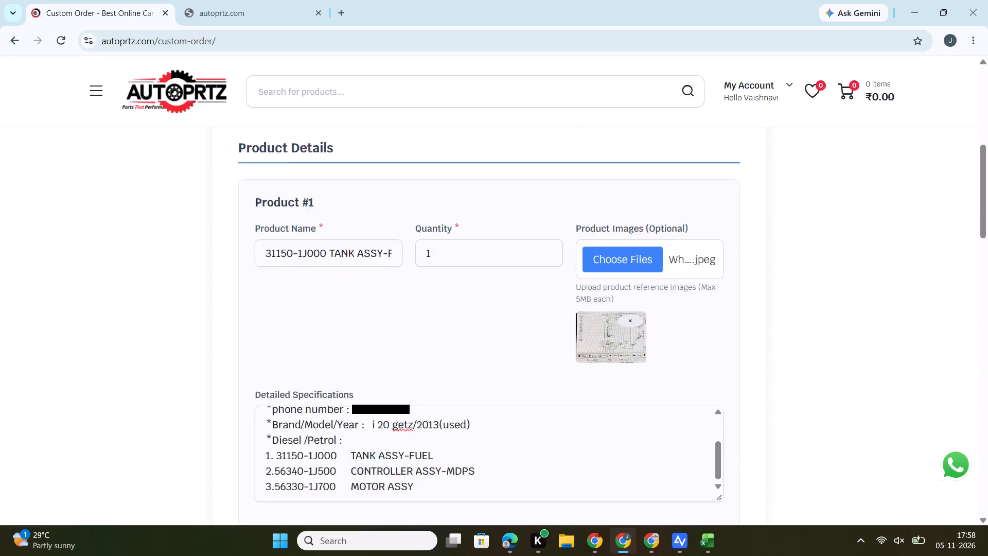
scroll(409, 345, "up", 9)
scroll(406, 372, "down", 14)
scroll(457, 262, "down", 4)
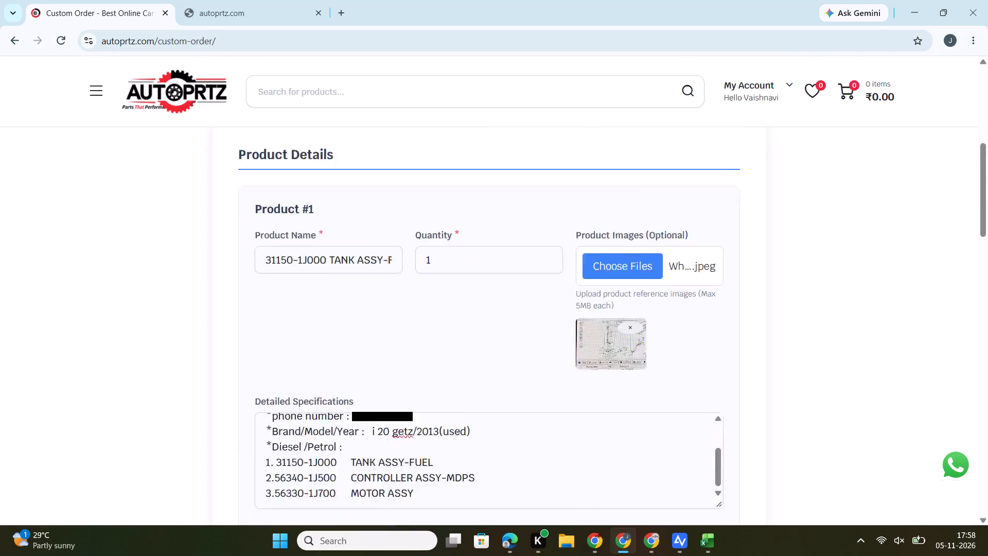
scroll(459, 267, "down", 14)
scroll(443, 215, "down", 7)
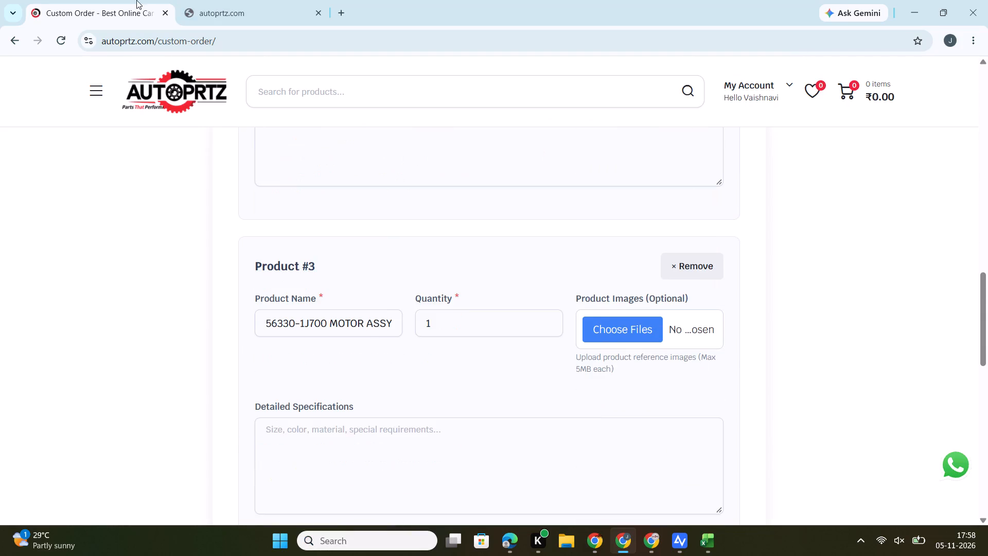
left_click(206, 9)
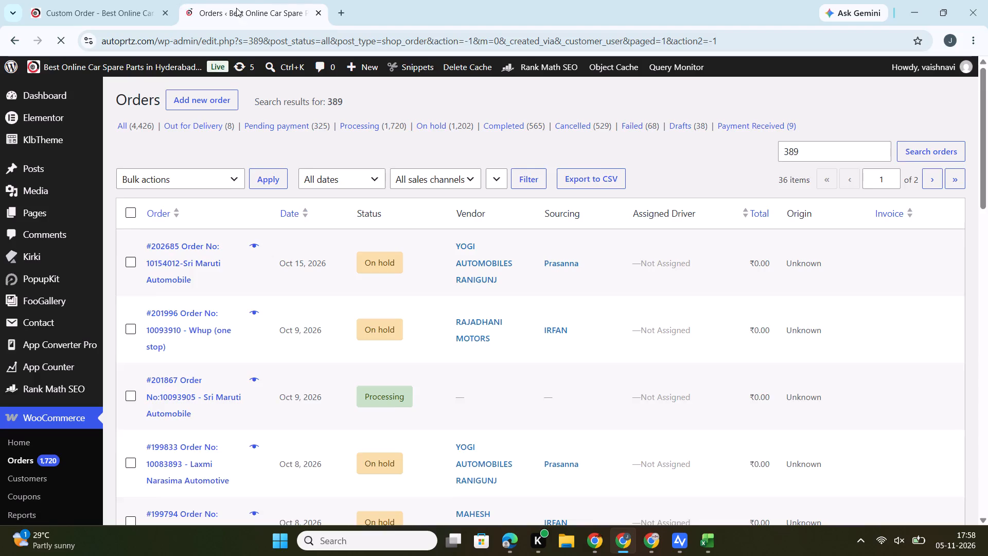
left_click(92, 0)
scroll(431, 341, "down", 10)
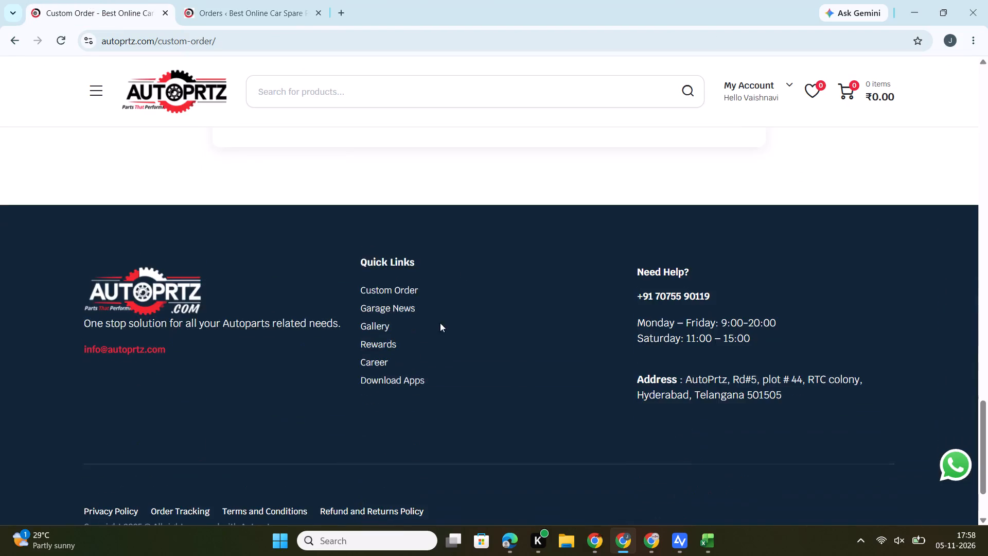
scroll(470, 271, "up", 4)
left_click(455, 282)
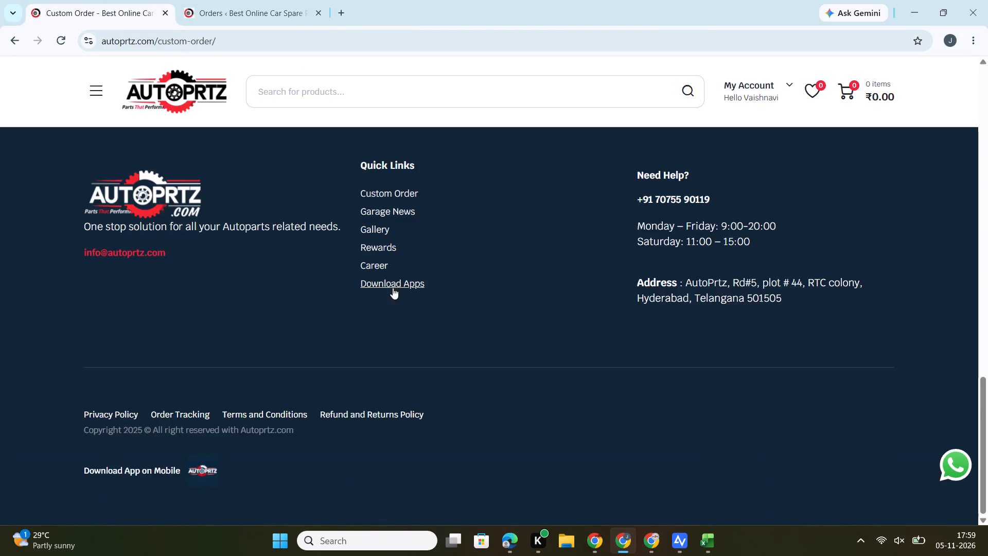
scroll(421, 327, "up", 12)
scroll(411, 323, "down", 1)
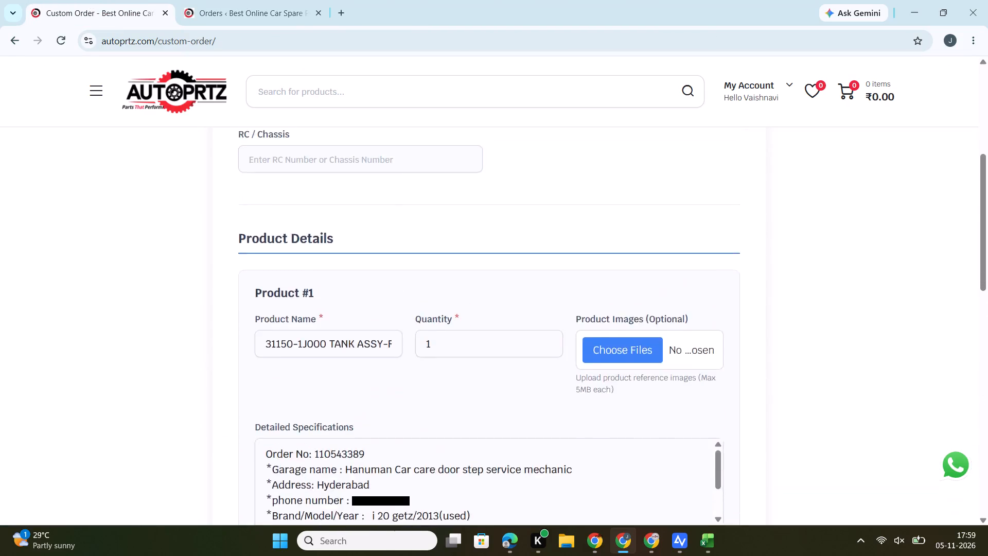
left_click(247, 0)
scroll(763, 283, "down", 4)
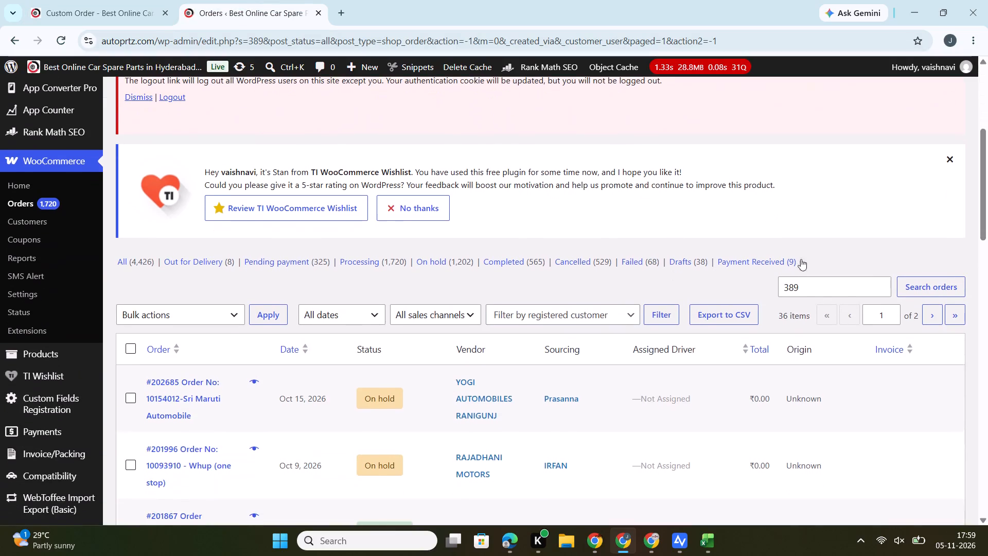
left_click_drag(856, 280, 564, 280)
key("BackSpace")
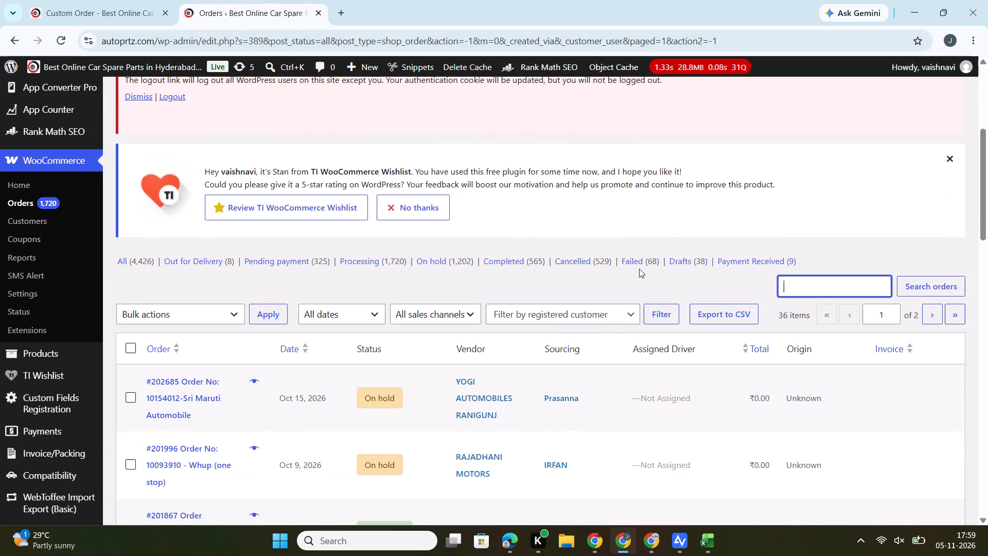
left_click(926, 282)
scroll(379, 298, "down", 3)
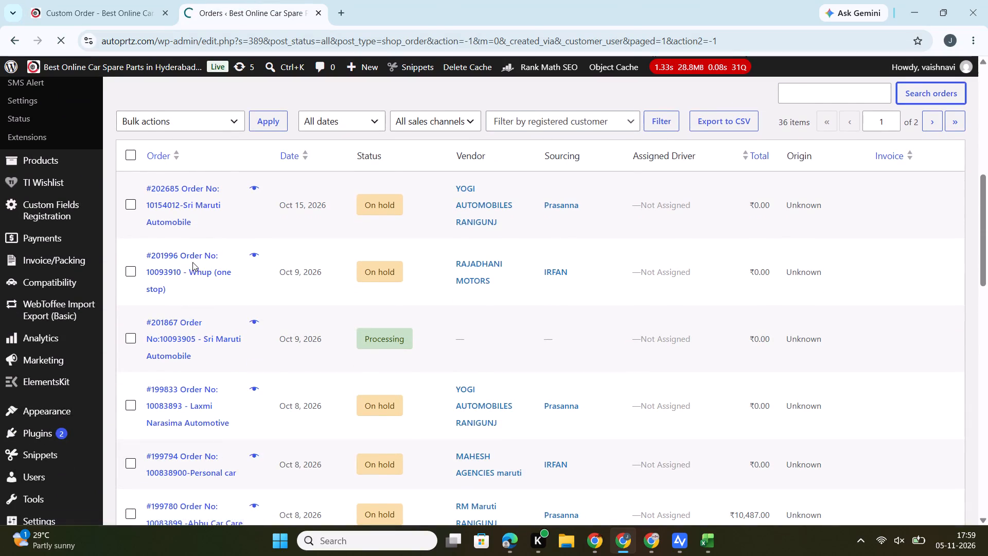
scroll(458, 312, "down", 5)
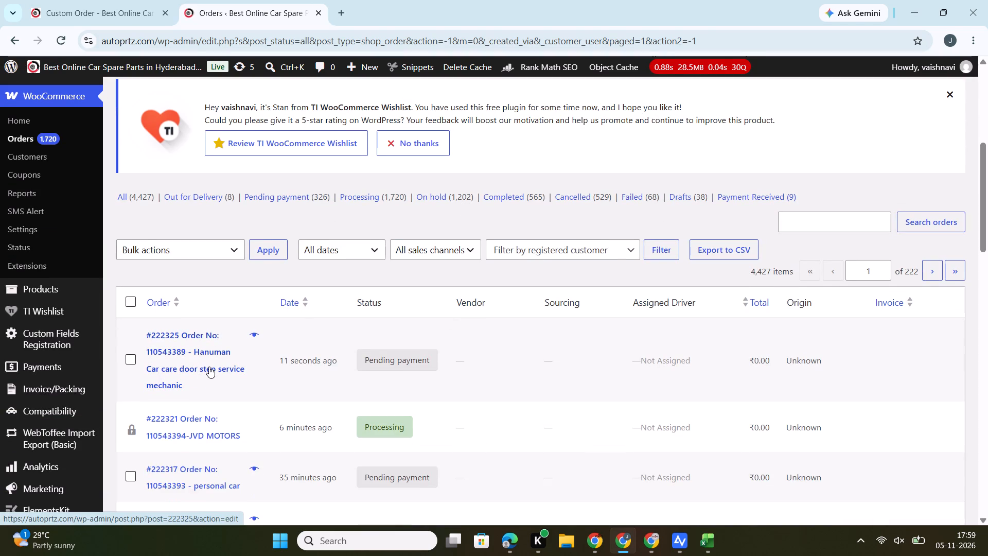
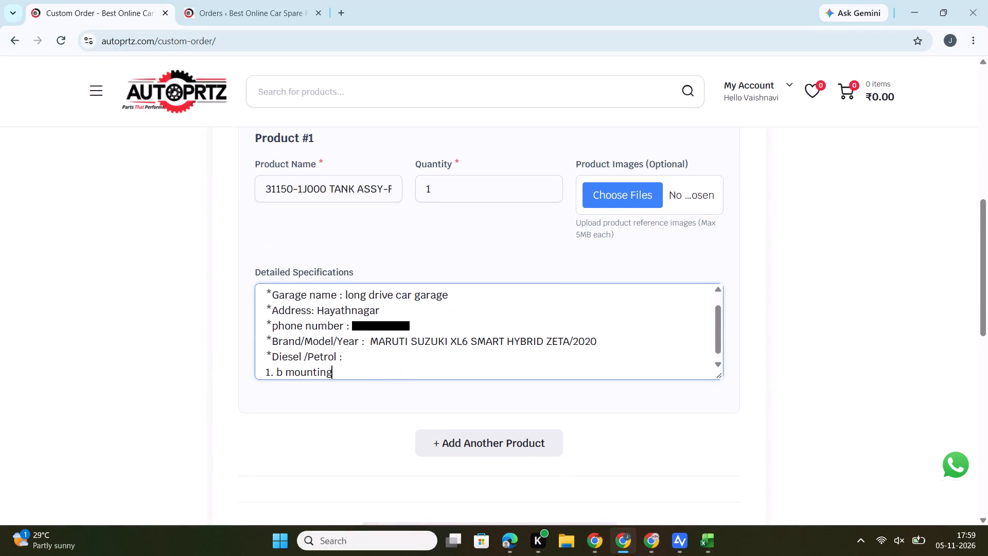
Replace the Product #1 name with "b mounting bracket", reusing the part wording from the detailed specifications.
left_click_drag(347, 377, 273, 373)
key("ctrl+c")
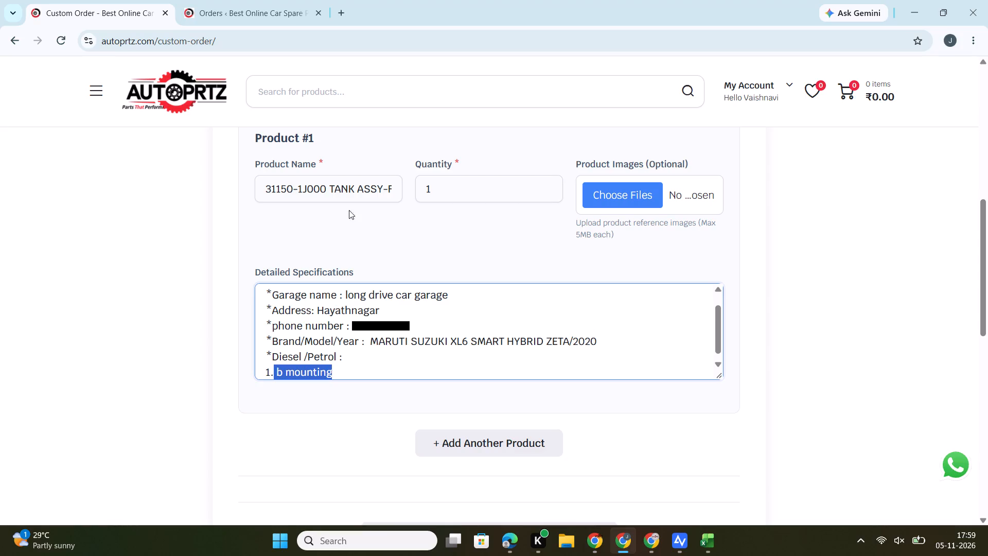
left_click_drag(267, 186, 521, 197)
key("ctrl+v")
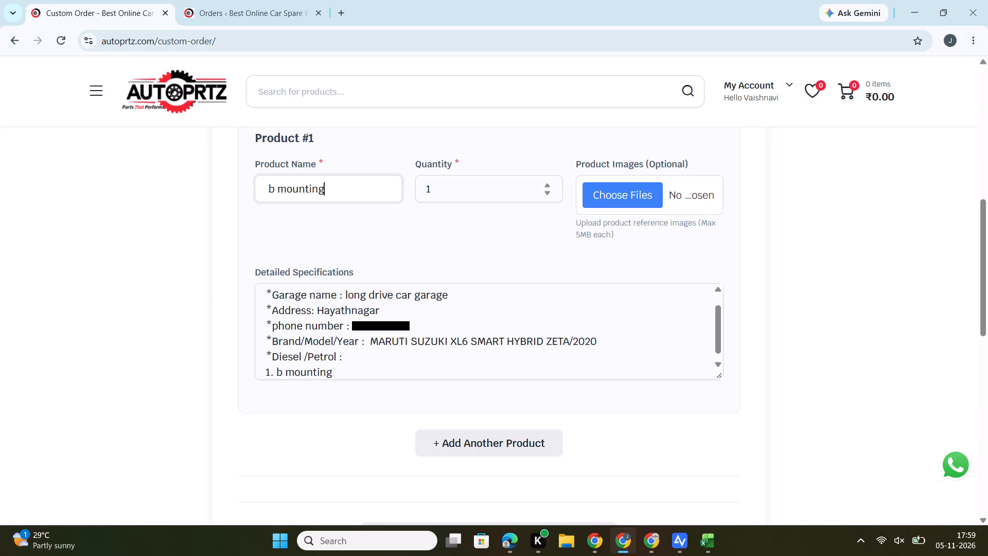
key("space")
type("bracket")
scroll(601, 237, "up", 1)
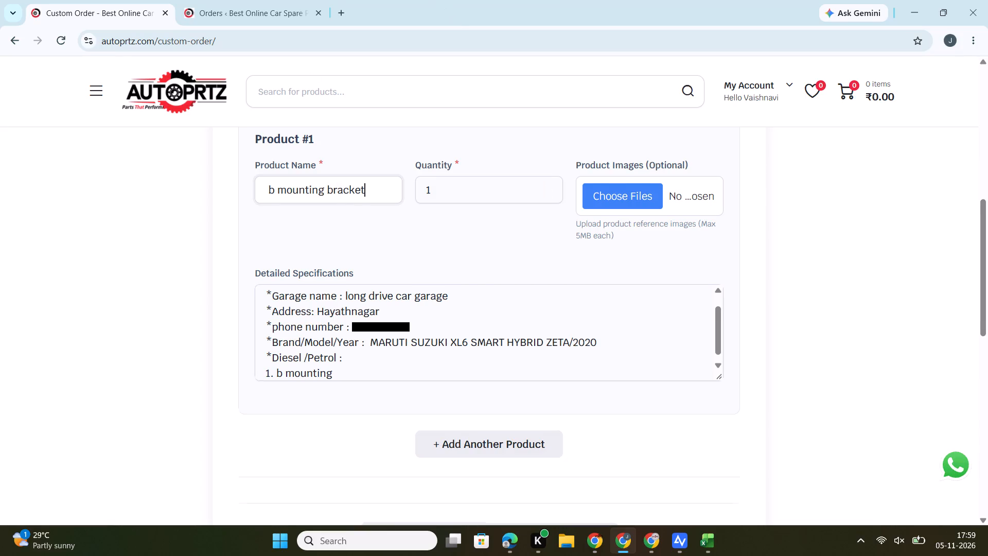
scroll(367, 379, "up", 1)
left_click_drag(447, 377, 268, 354)
key("ctrl+c")
scroll(334, 359, "up", 4)
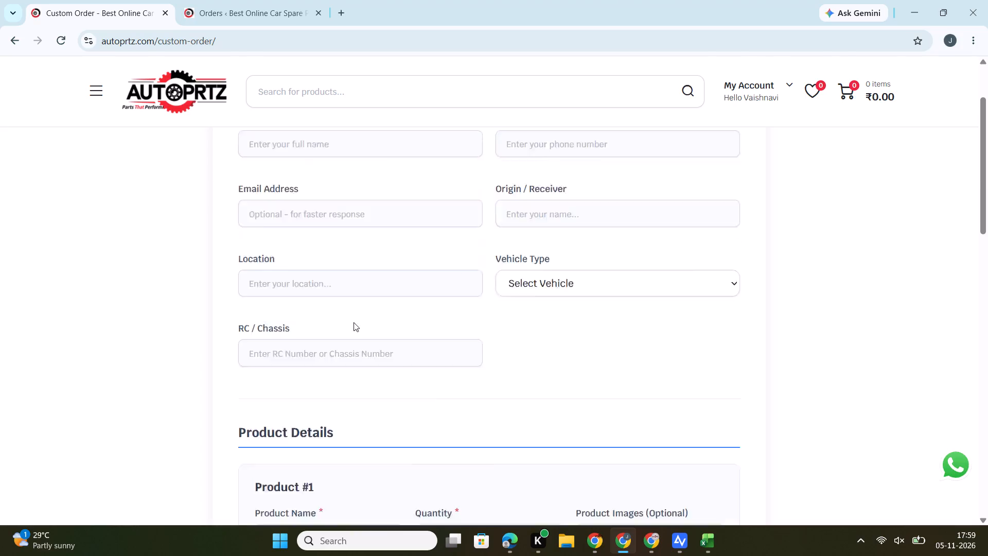
scroll(354, 322, "up", 2)
left_click(319, 298)
left_click(315, 304)
key("ctrl+v")
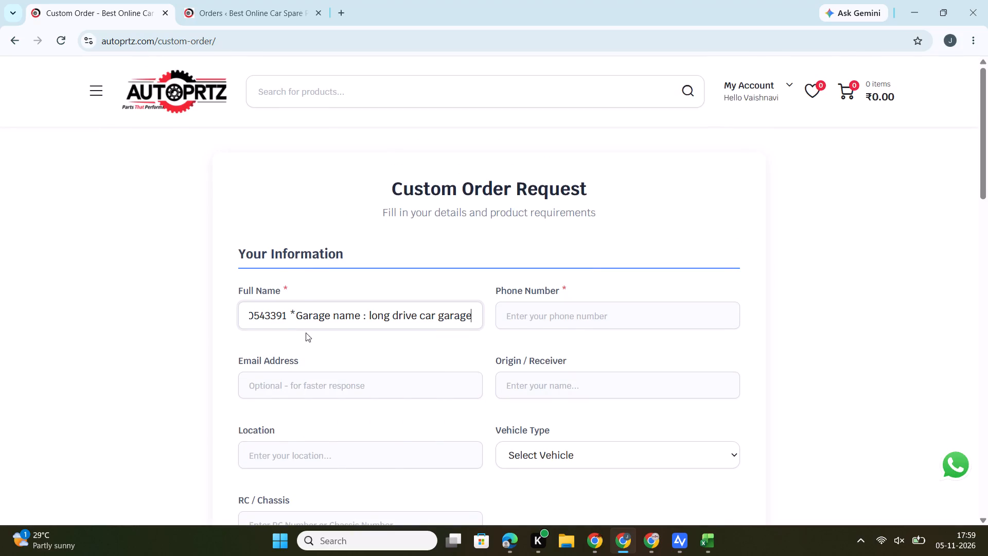
left_click_drag(291, 310, 363, 321)
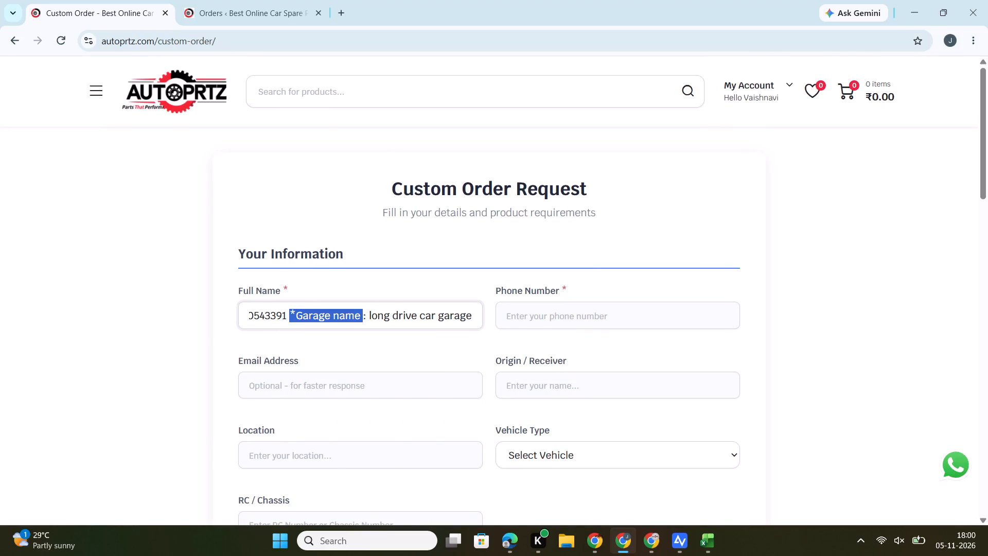
left_click_drag(363, 321, 367, 321)
key("minus")
Copy the garage's phone number from the detailed specifications into the customer phone number field.
scroll(357, 336, "down", 3)
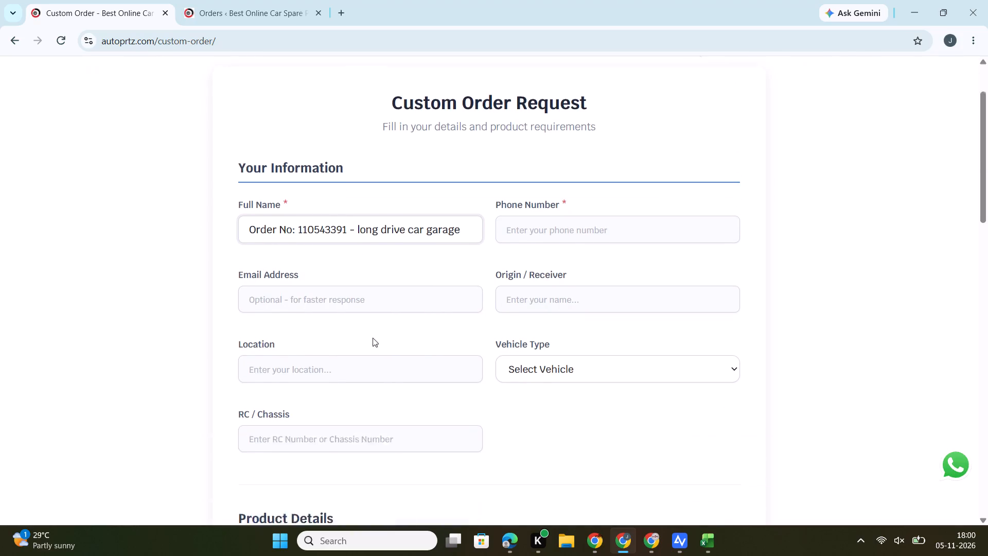
scroll(373, 338, "down", 4)
double_click(381, 344)
key("ctrl+c")
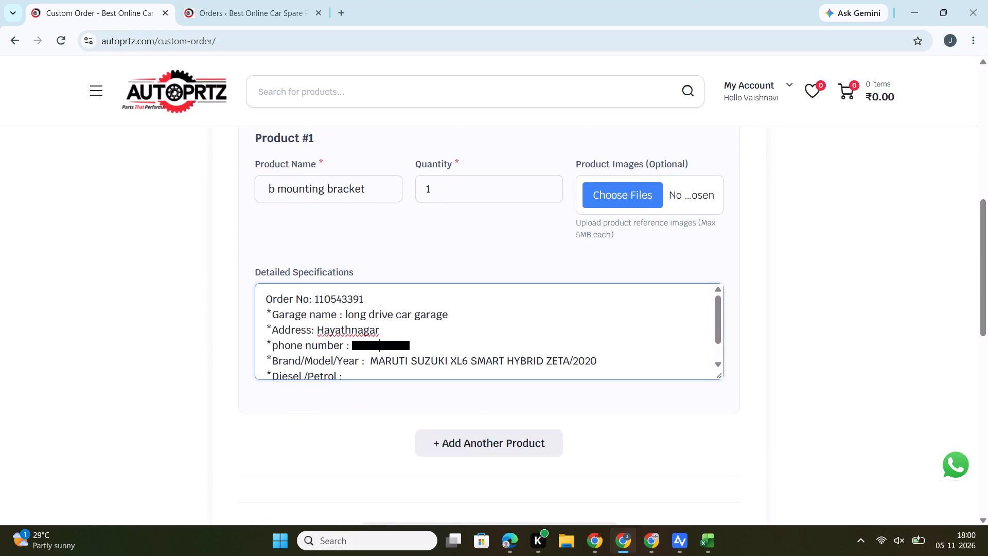
scroll(474, 329, "up", 6)
left_click(545, 255)
key("ctrl+v")
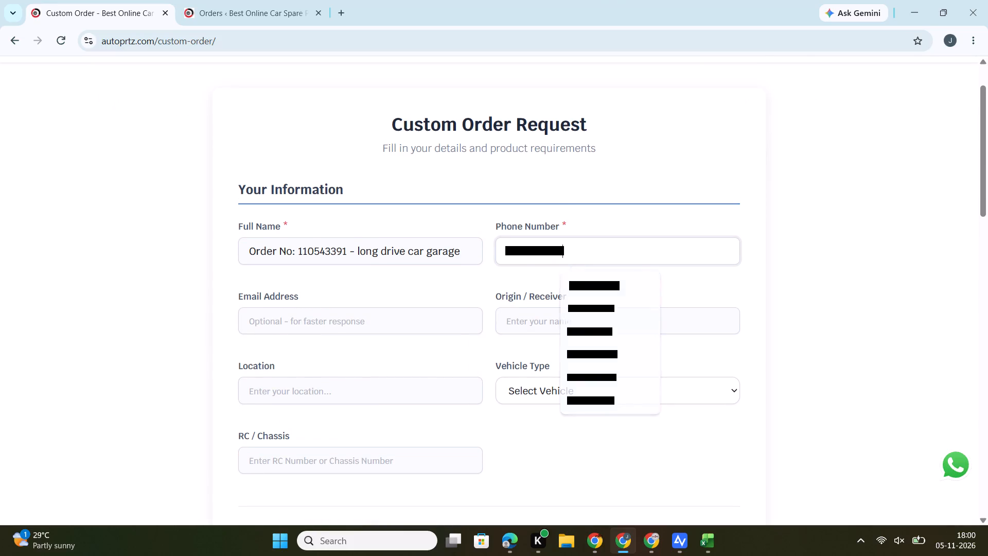
Enter the saved staff name as the origin/receiver and set the vehicle type to Car.
left_click(528, 331)
left_click(571, 350)
left_click(546, 393)
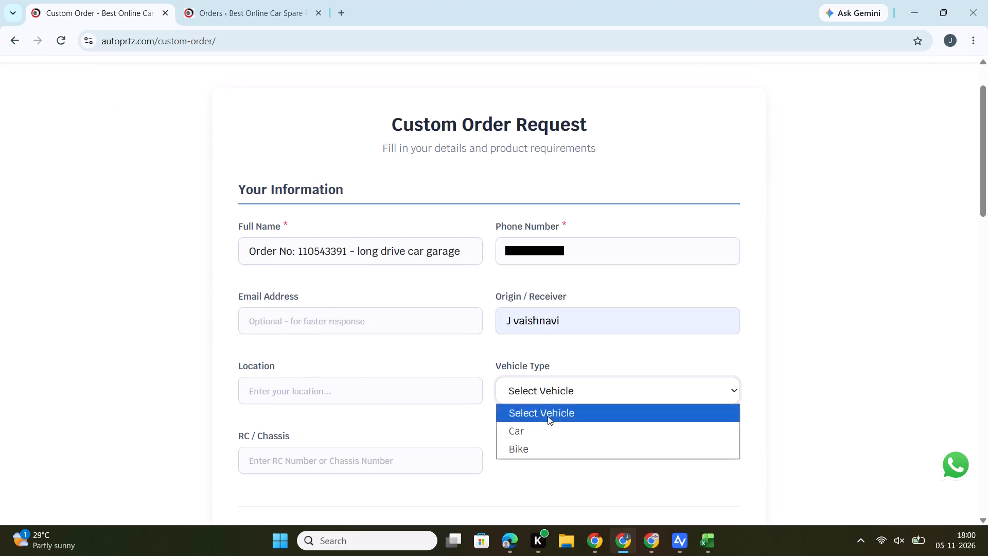
left_click(539, 430)
scroll(488, 331, "down", 1)
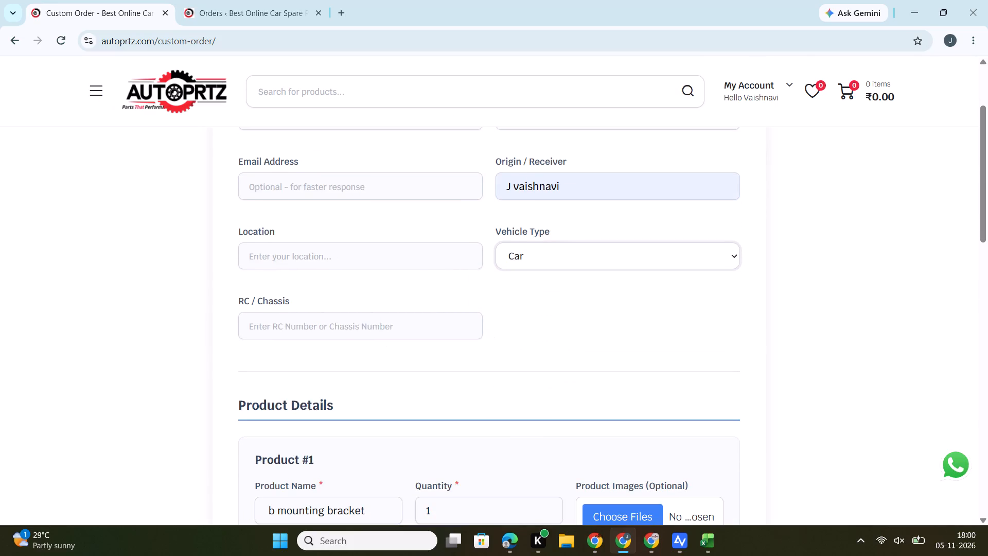
Correct the garage's address in the Product #1 detailed specifications to the suggested spelling "Hayat Nagar".
left_click(366, 257)
scroll(647, 320, "down", 5)
double_click(359, 333)
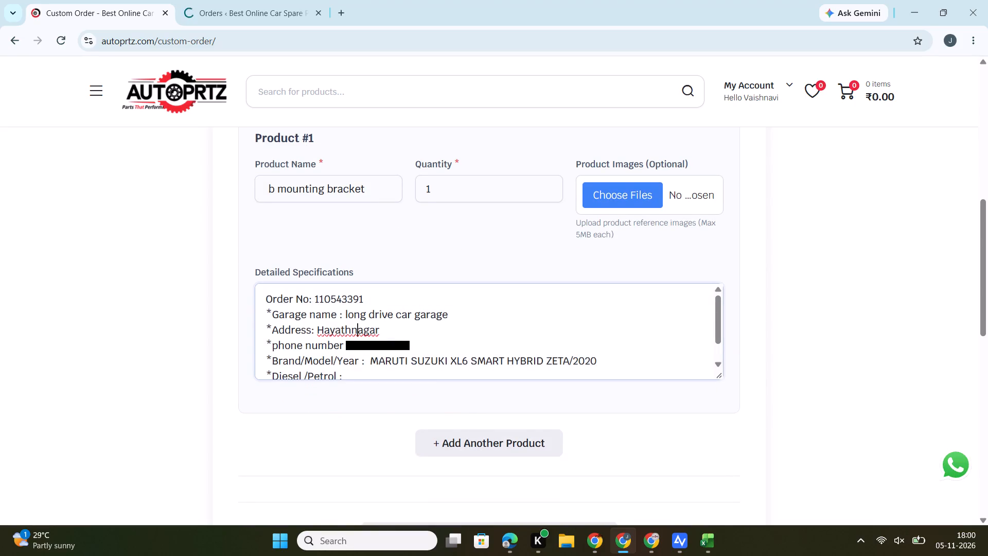
key("ctrl+c")
right_click(359, 333)
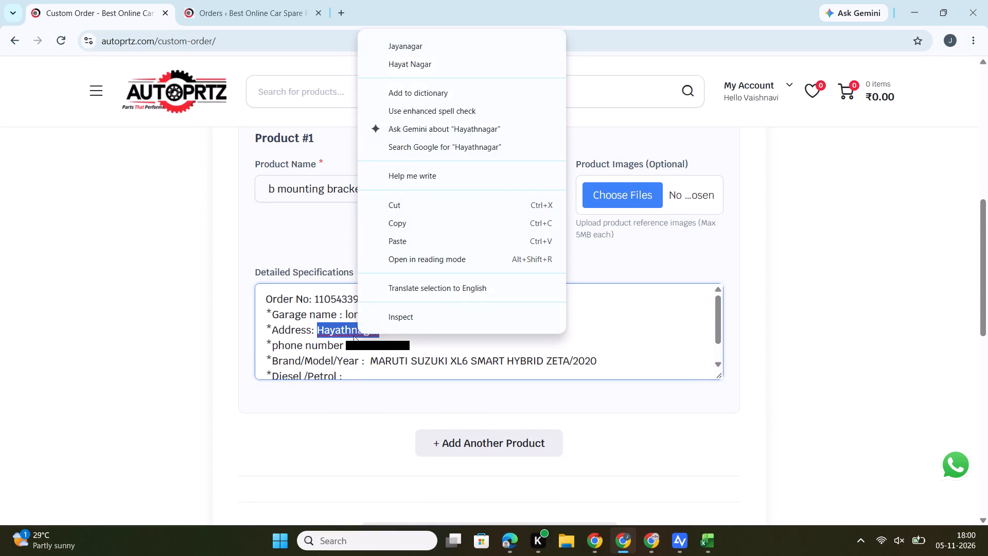
left_click(450, 73)
left_click(414, 67)
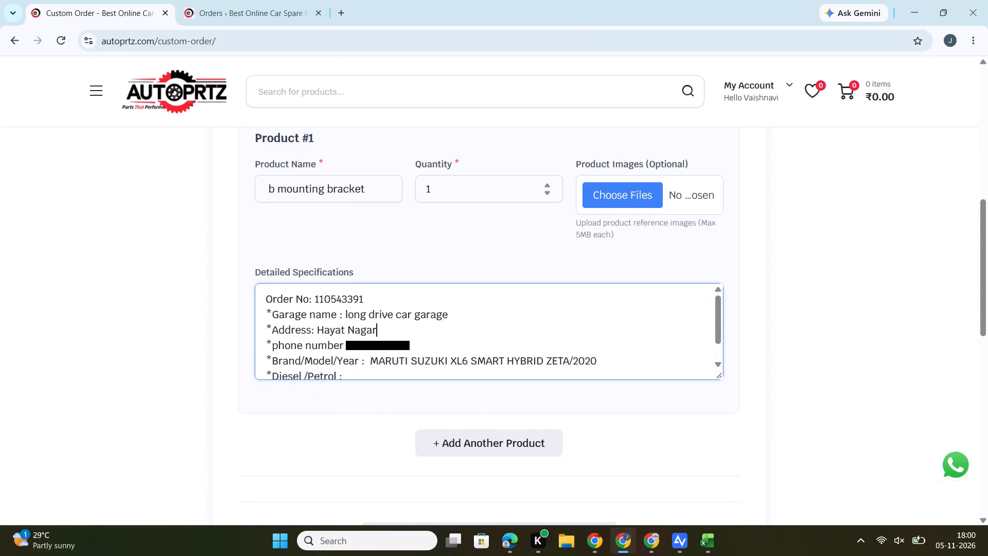
Copy "Hayat Nagar" from the detailed specifications into the customer's Location field.
left_click(342, 328)
left_click(331, 329)
left_click_drag(331, 329, 364, 329)
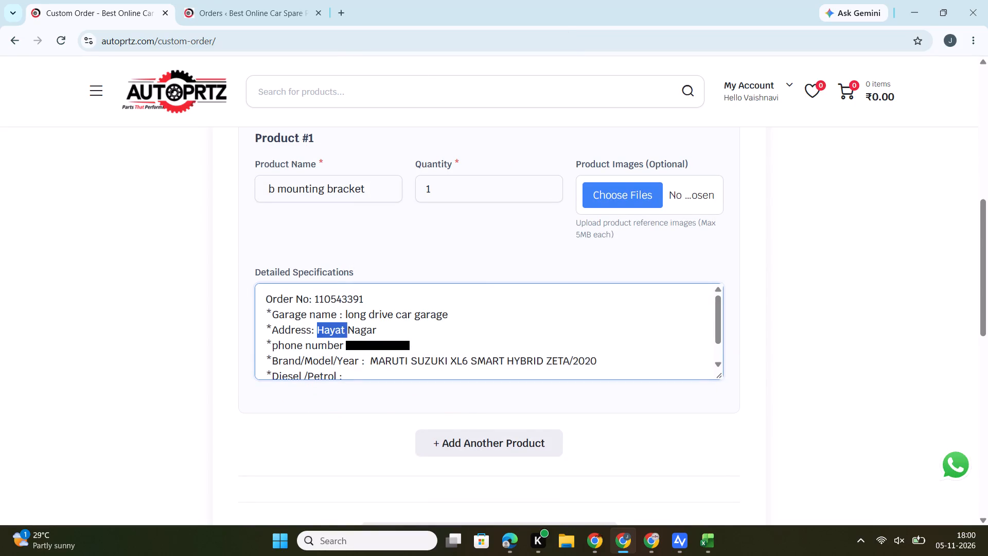
key("ctrl+c")
scroll(448, 261, "up", 7)
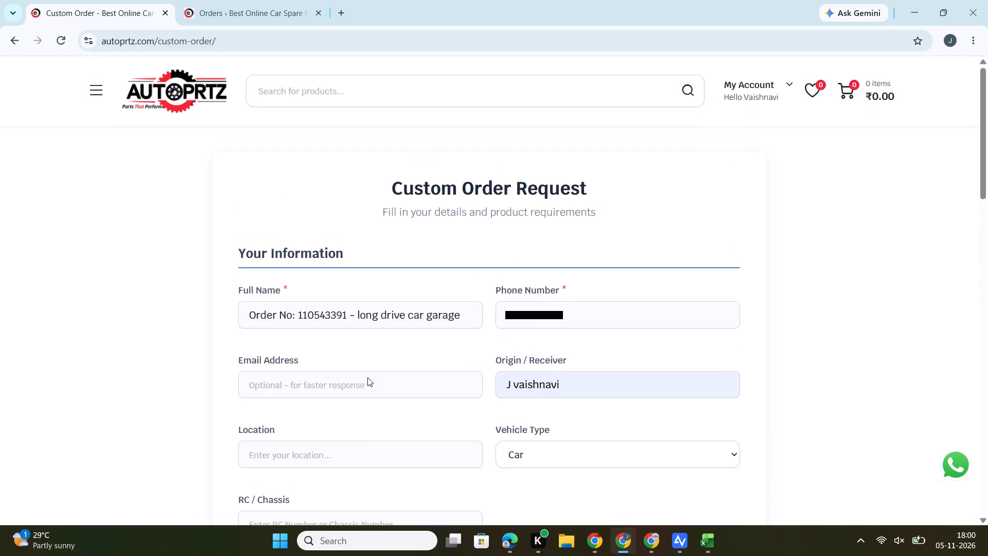
left_click(354, 459)
key("ctrl+v")
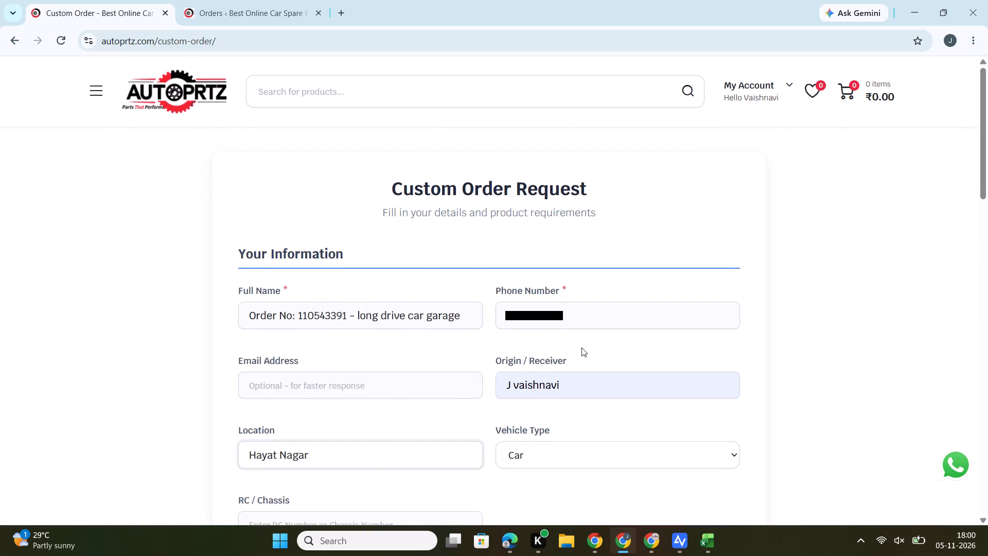
scroll(581, 352, "down", 5)
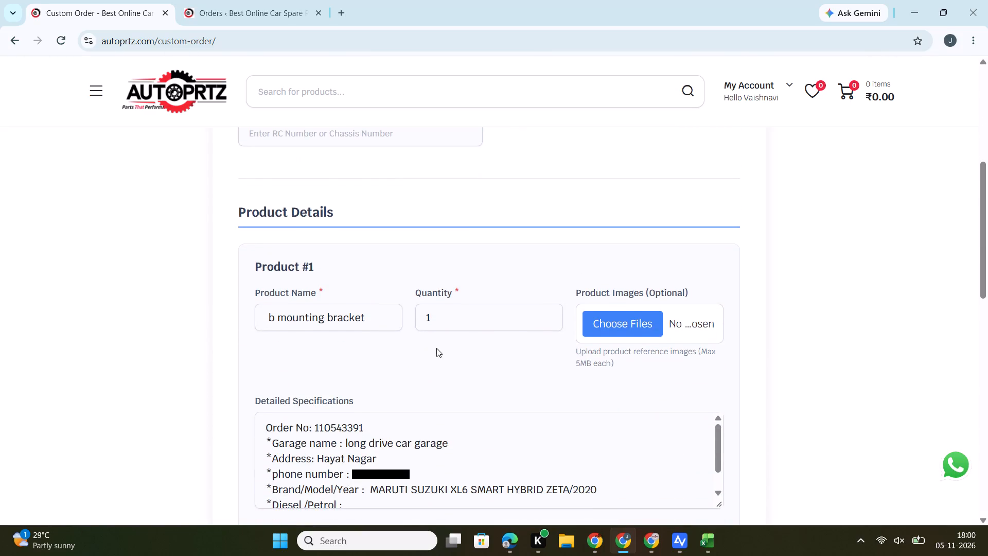
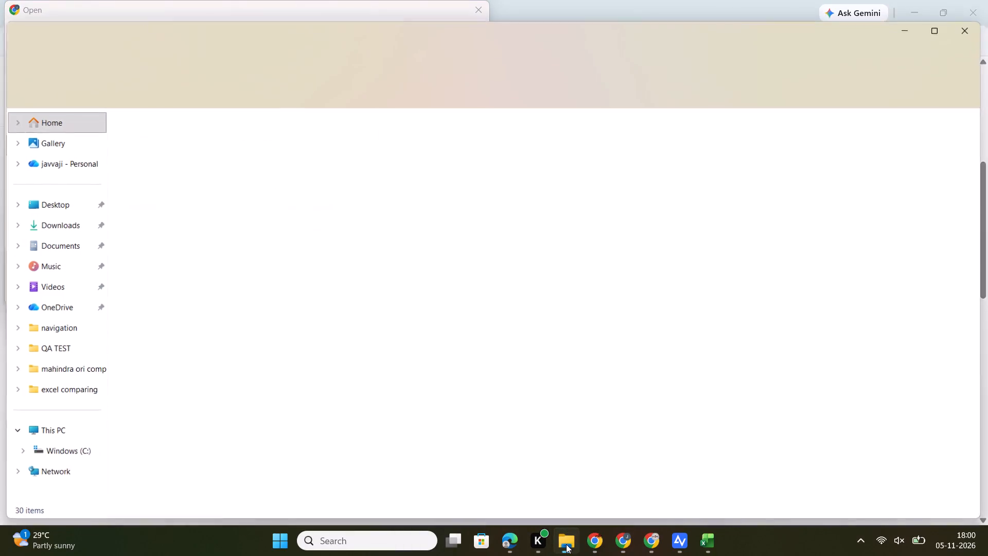
Extract the zipped archive "WhatsApp Unknown 2026-11-05 at 6.00.33 PM" from Downloads into a folder of the same name.
left_click(62, 230)
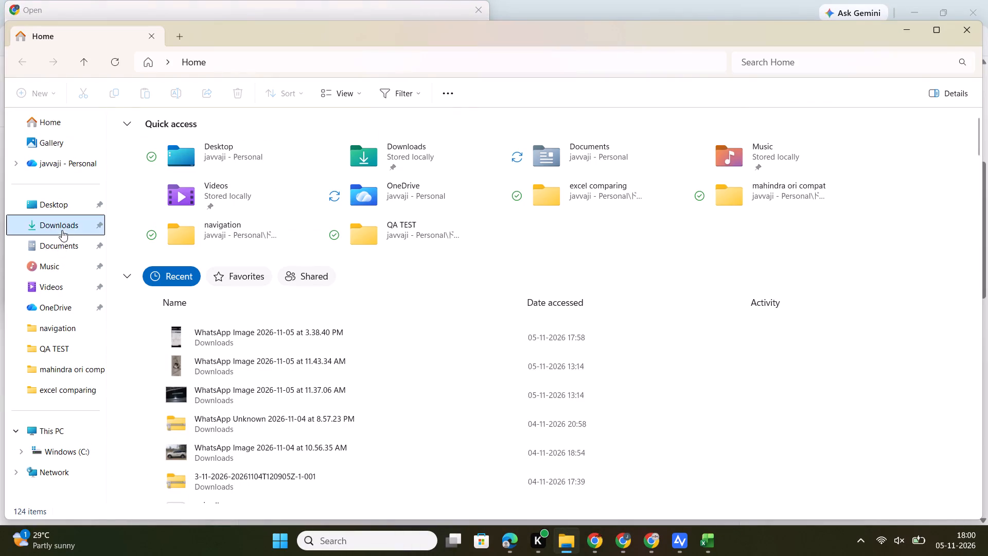
left_click(184, 156)
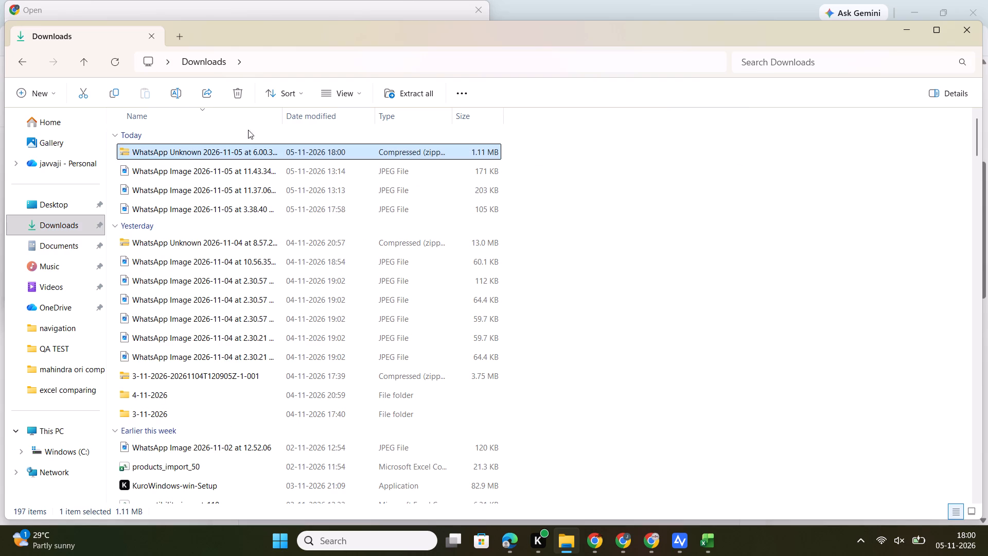
left_click(409, 85)
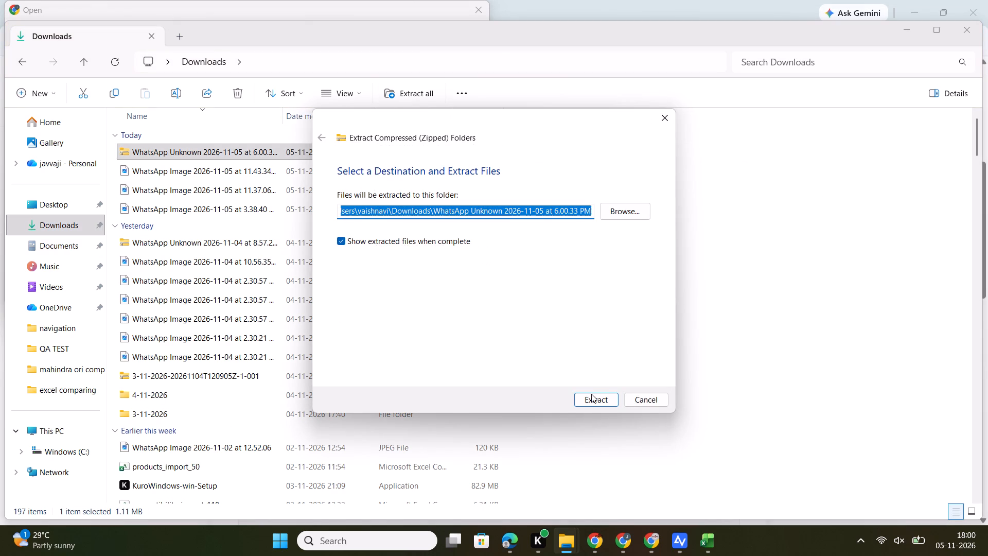
left_click(590, 399)
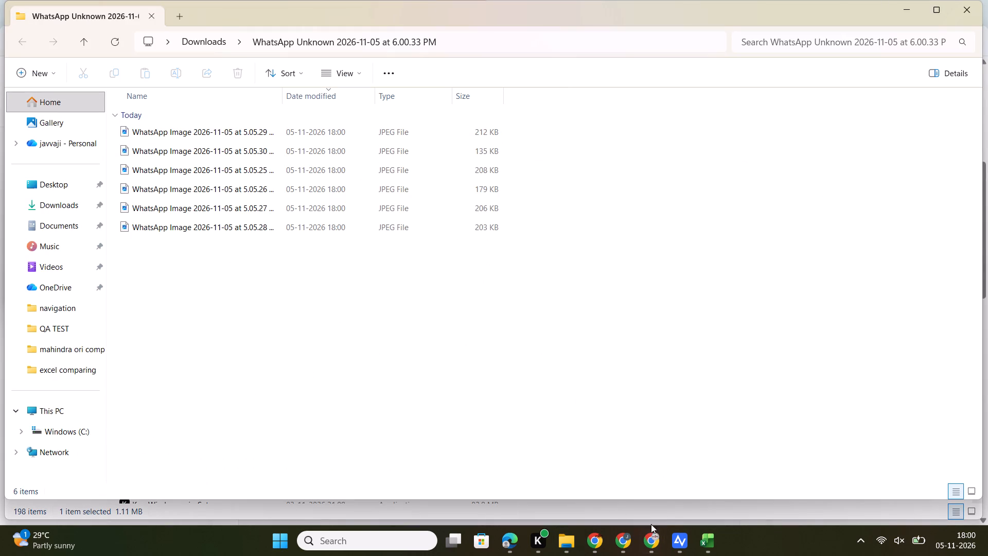
Back in the custom order form, attach all images from the extracted "WhatsApp Unknown 2026-11-05 at 6.00.33 PM" folder to Product #1.
left_click(17, 40)
left_click(644, 537)
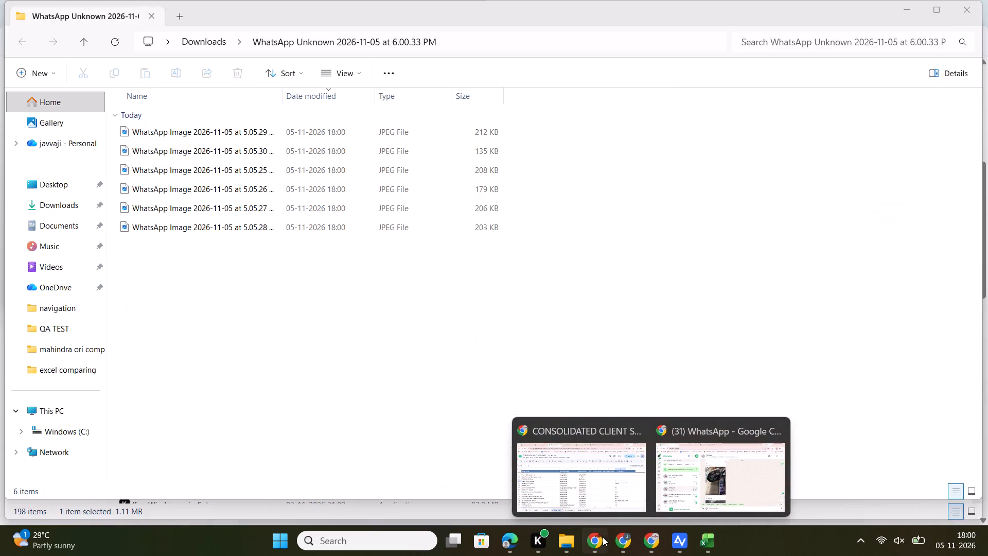
left_click(623, 537)
left_click(606, 321)
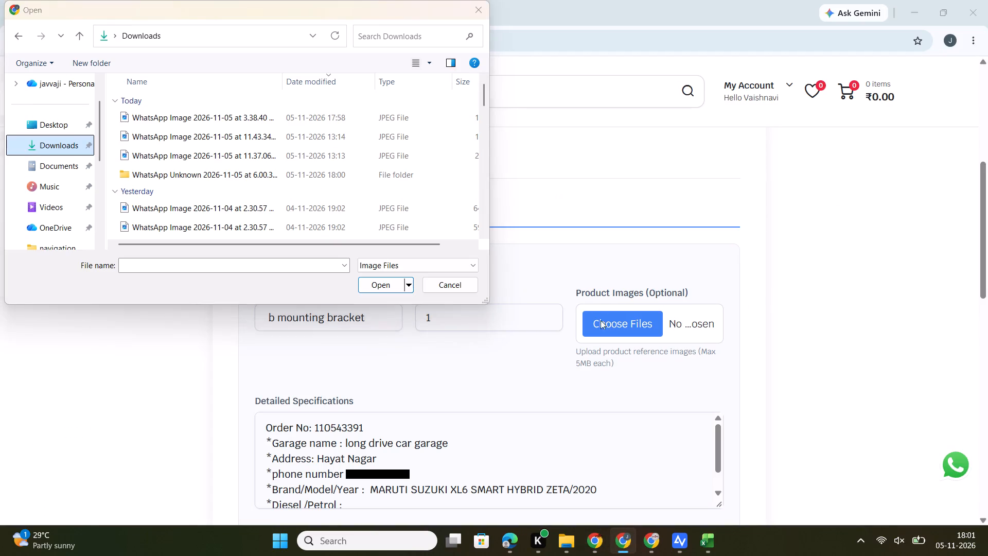
left_click(479, 7)
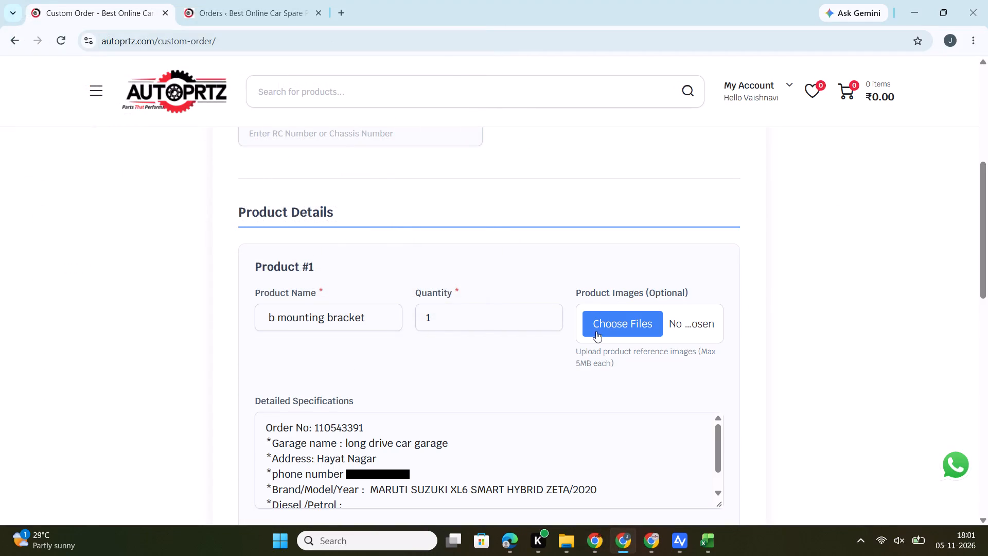
left_click(595, 332)
left_click(620, 318)
double_click(156, 177)
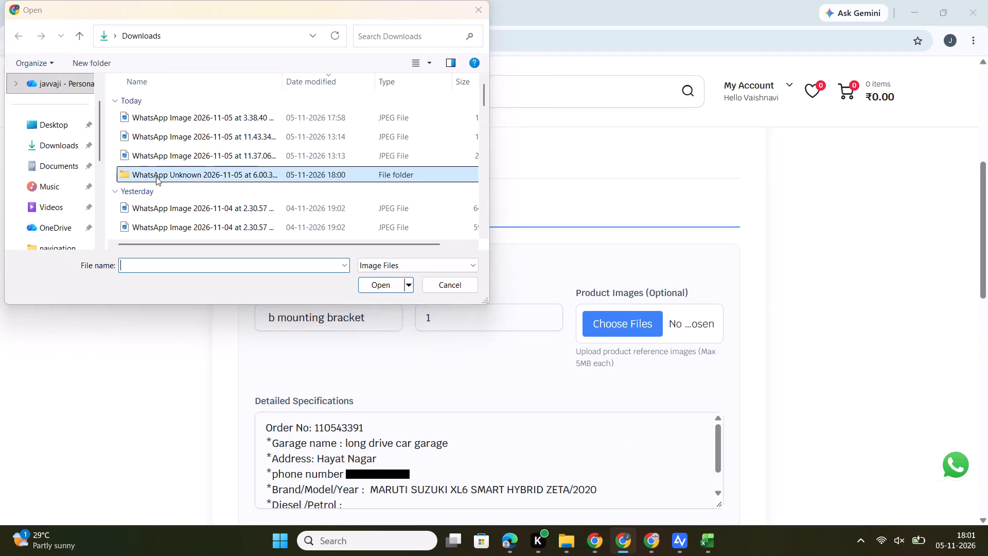
left_click_drag(199, 111, 199, 202, "ctrl")
left_click_drag(215, 112, 226, 186, "shift")
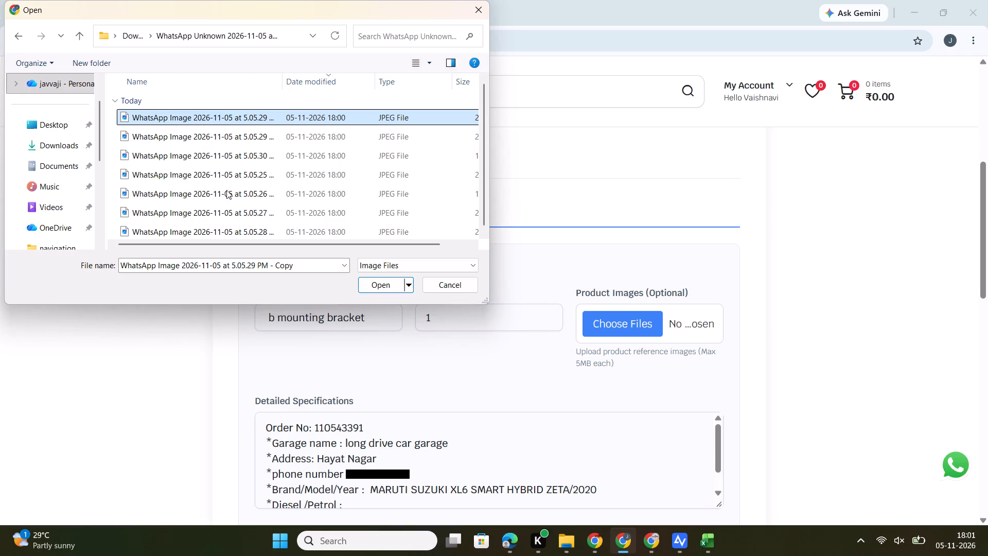
left_click(227, 230, "shift")
scroll(295, 179, "down", 5)
scroll(295, 179, "up", 4)
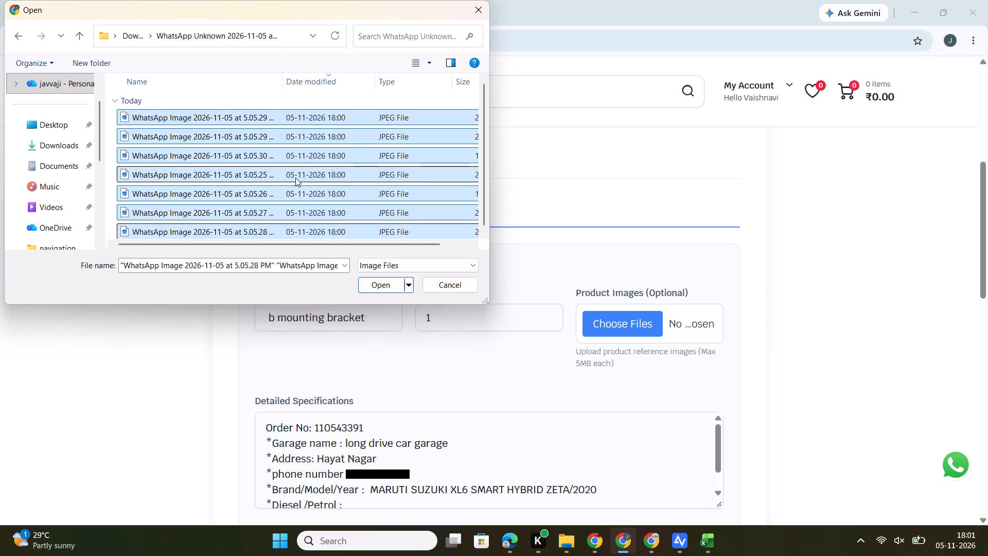
left_click(380, 284)
scroll(507, 354, "down", 7)
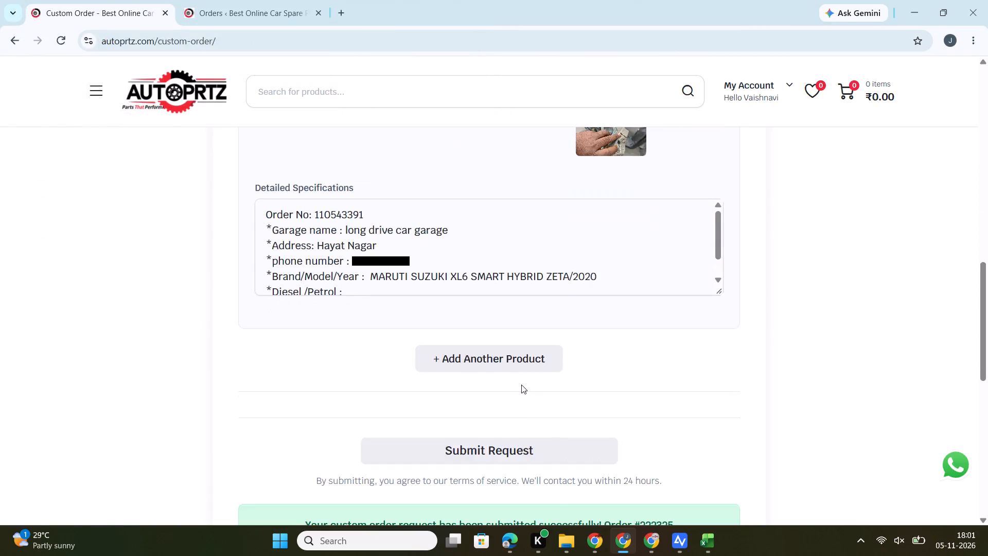
scroll(518, 385, "down", 2)
scroll(518, 385, "up", 3)
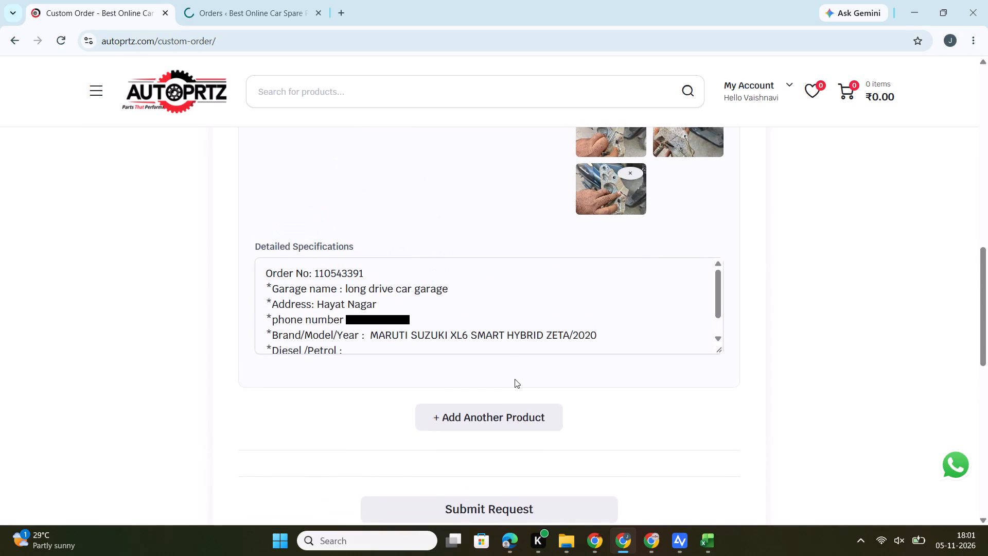
scroll(416, 298, "down", 4)
scroll(424, 302, "up", 10)
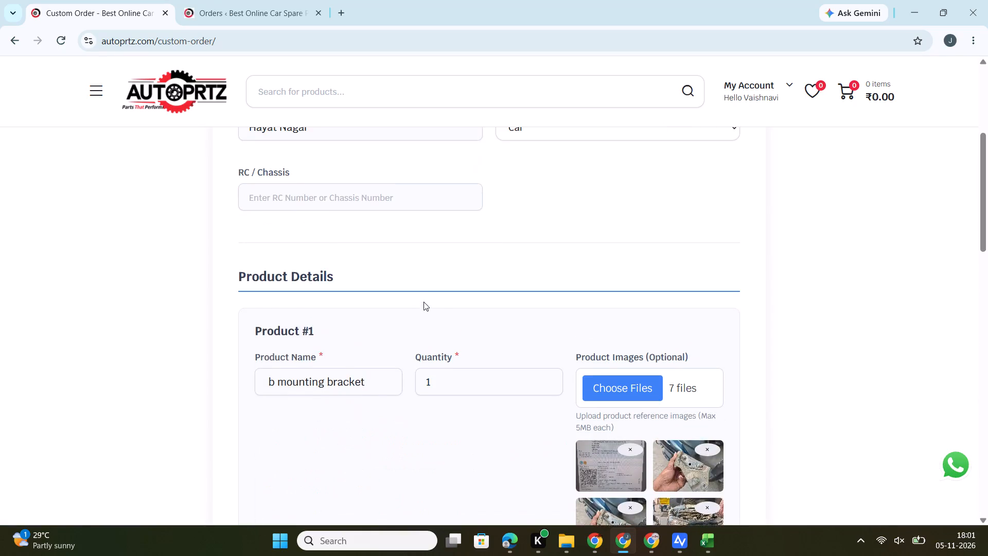
scroll(469, 316, "up", 3)
scroll(469, 315, "down", 3)
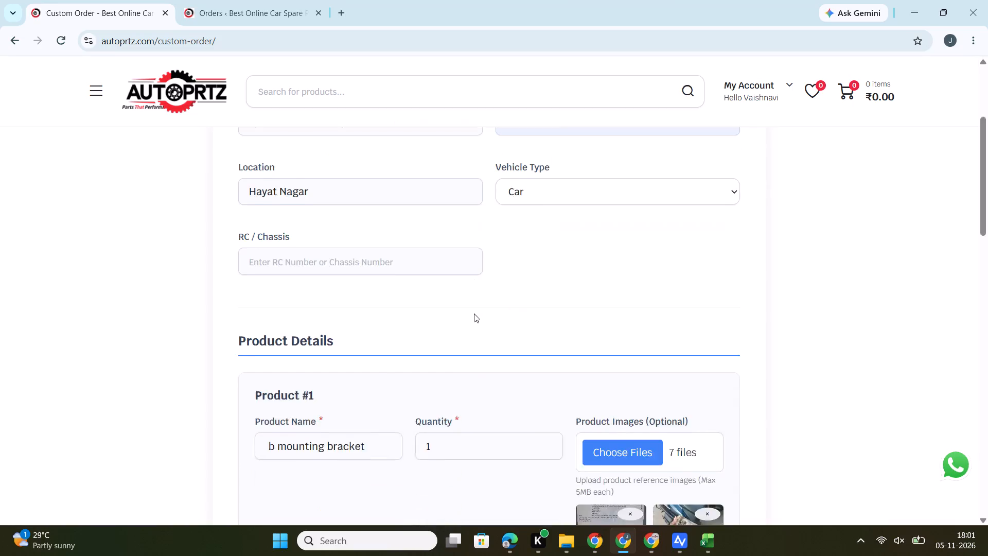
scroll(474, 314, "down", 13)
scroll(452, 195, "up", 2)
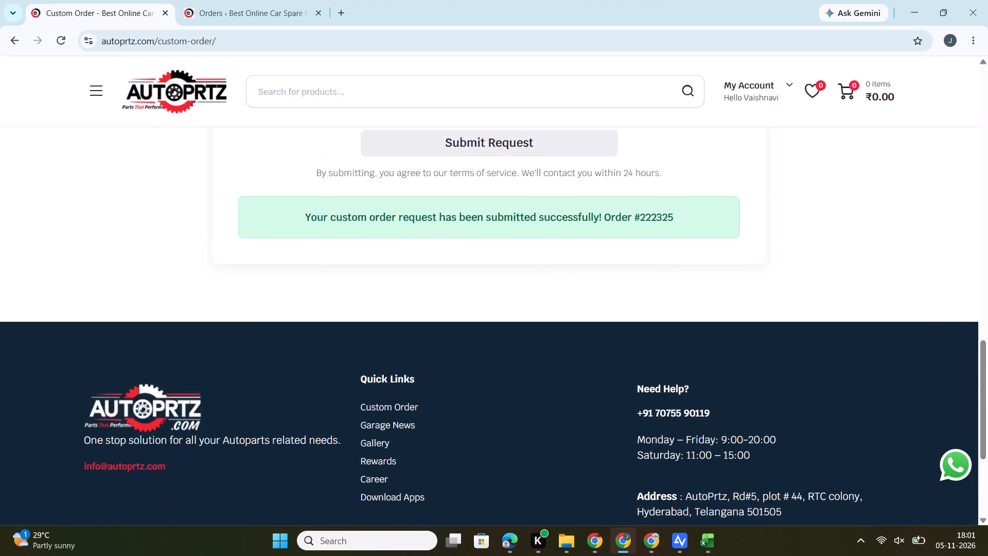
left_click(445, 249)
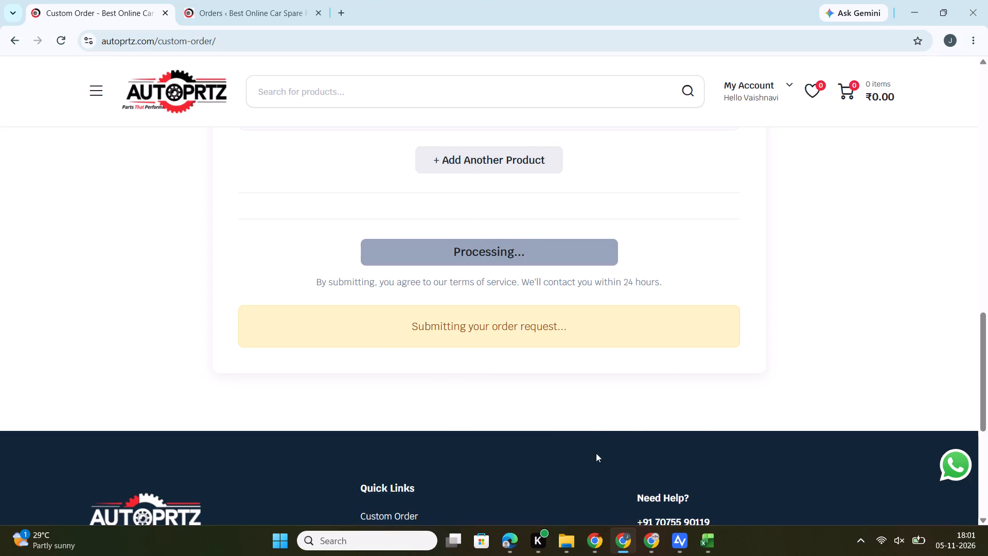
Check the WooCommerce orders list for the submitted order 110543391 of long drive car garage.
scroll(336, 363, "up", 9)
left_click(195, 0)
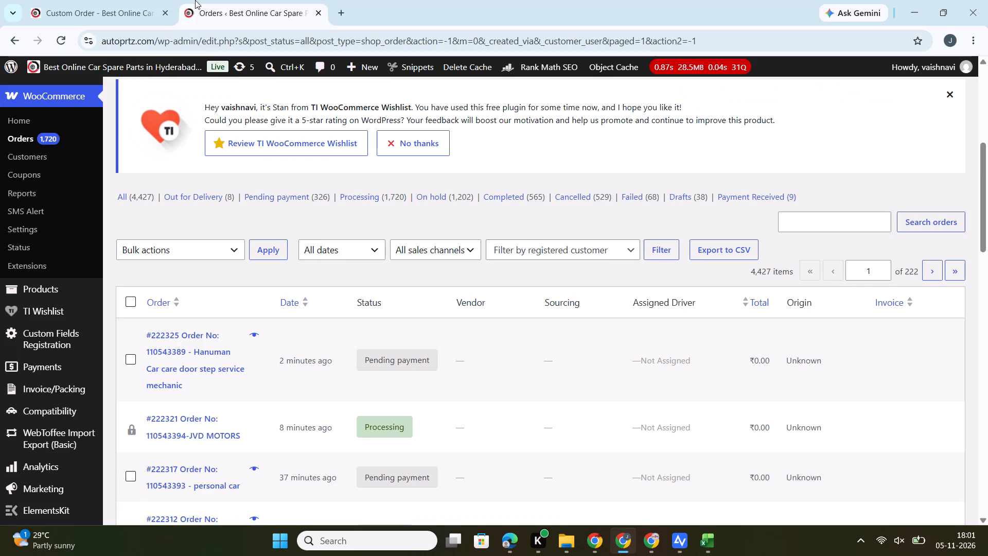
scroll(505, 338, "down", 2)
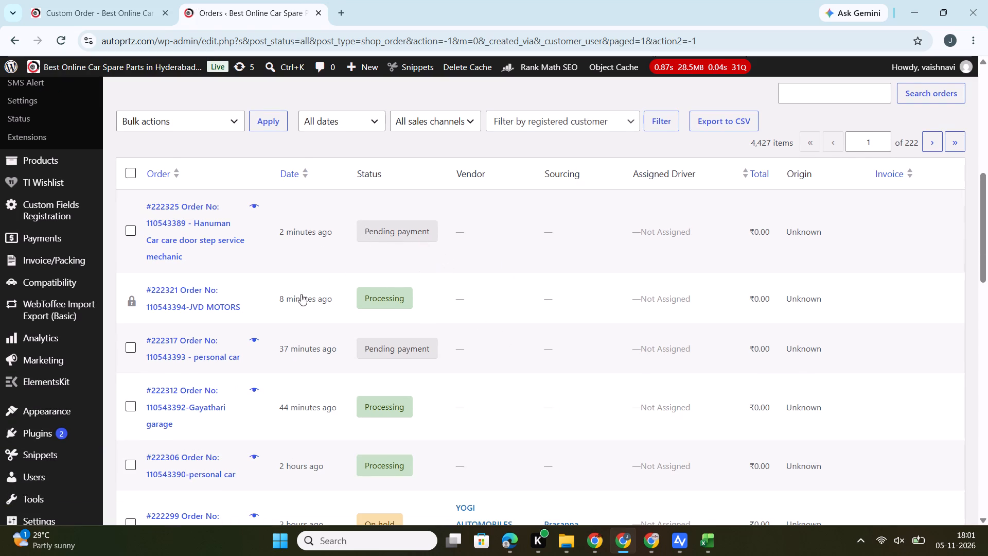
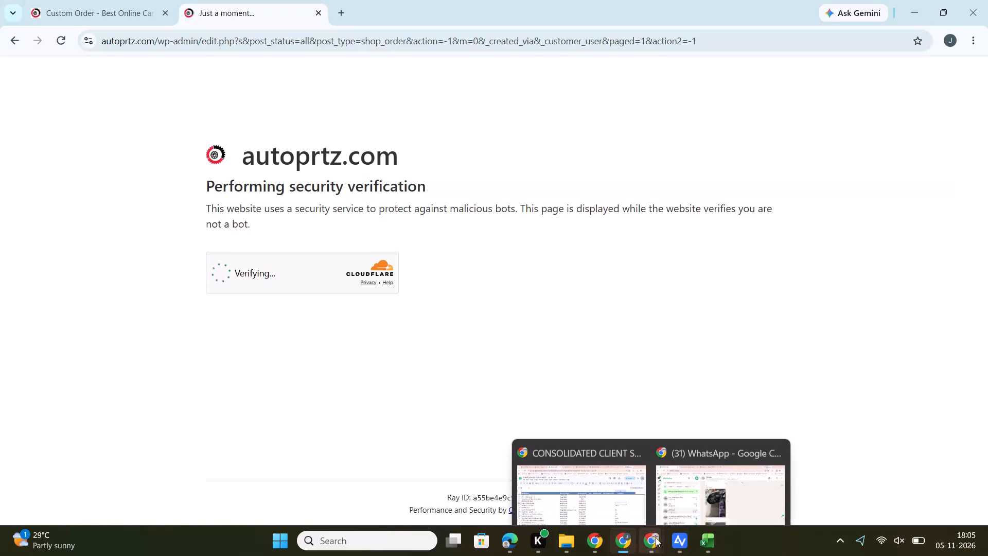
Switch to Google Drive and look through the call recordings in the Call_recordings_Nov > VAISHNAVI > 5-11-2026 folder.
left_click(617, 486)
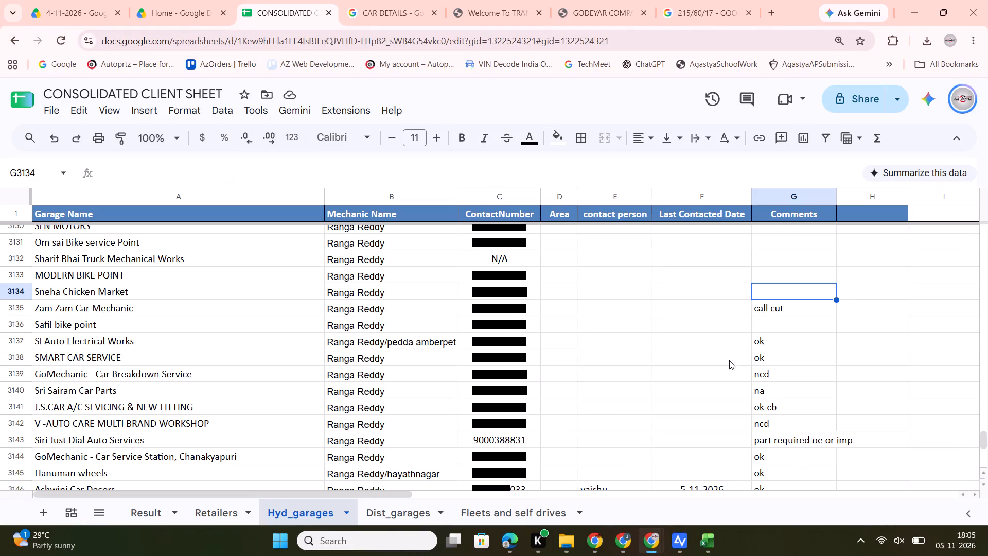
left_click(174, 0)
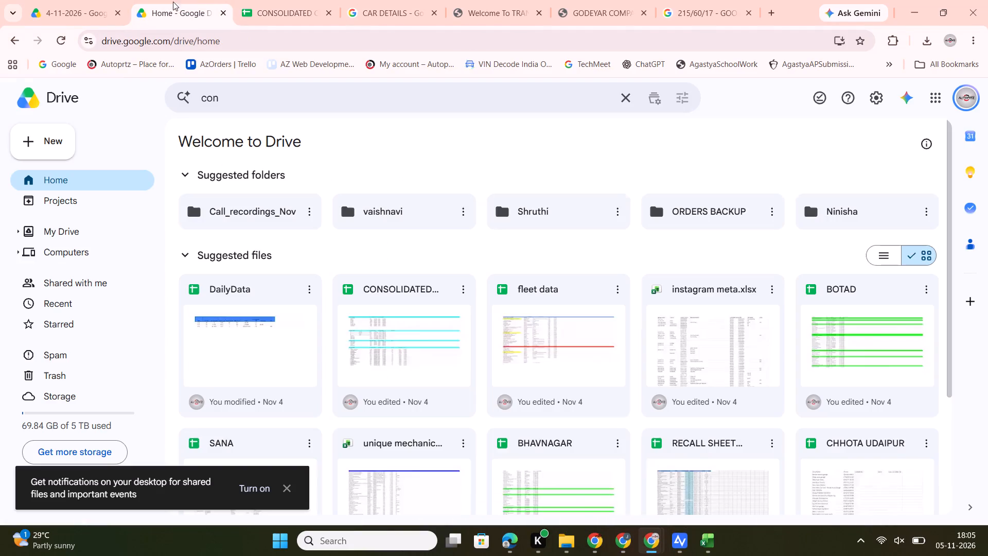
double_click(224, 211)
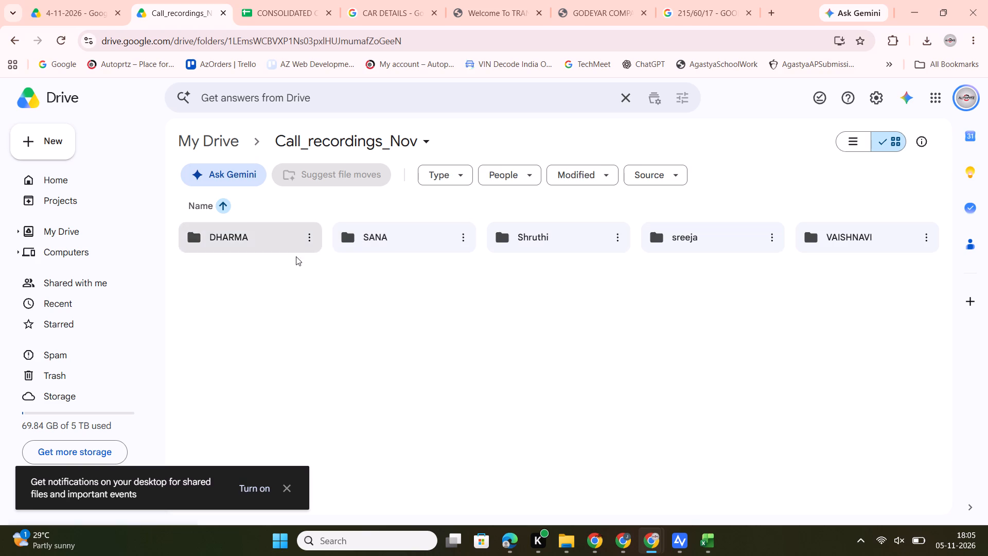
double_click(877, 228)
double_click(607, 228)
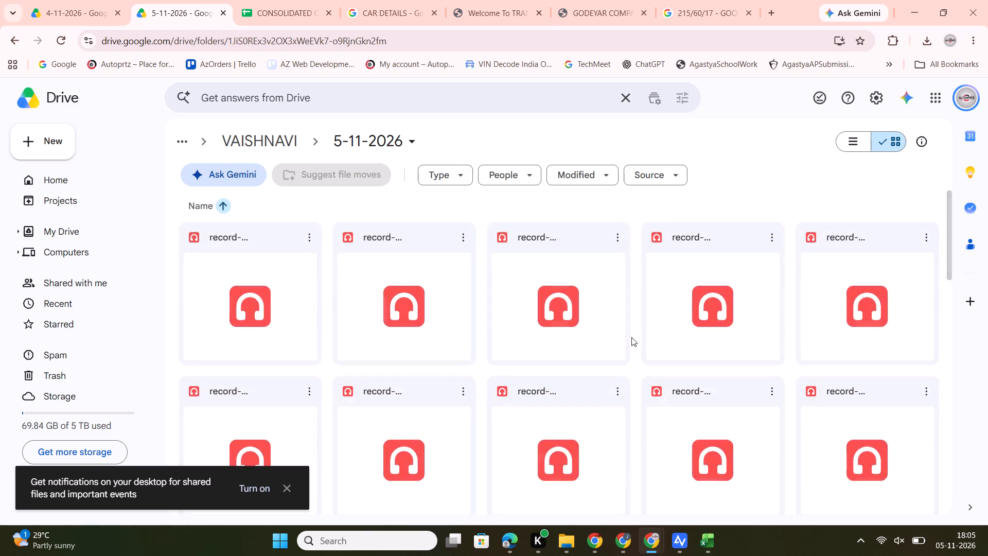
scroll(557, 315, "down", 5)
scroll(551, 307, "down", 17)
scroll(551, 305, "up", 2)
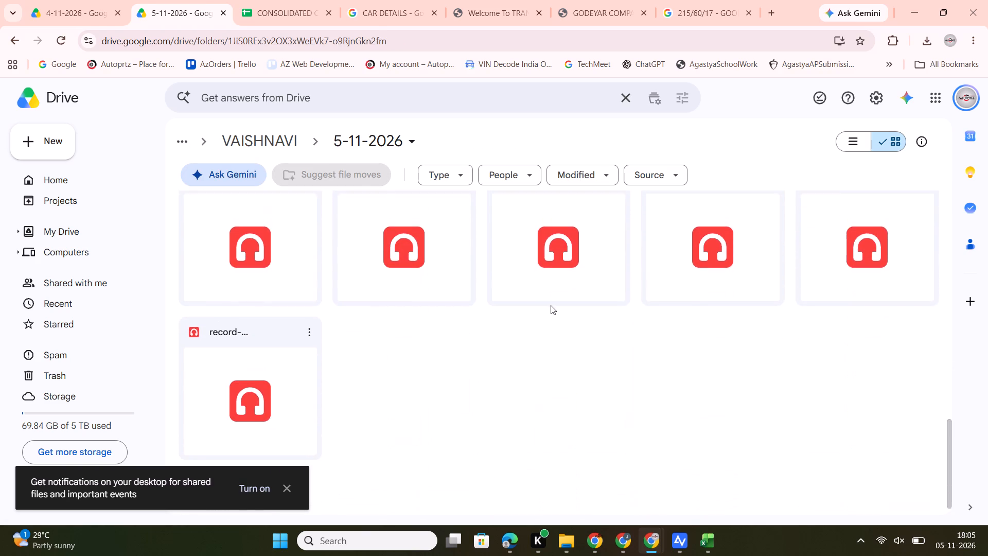
scroll(551, 305, "up", 19)
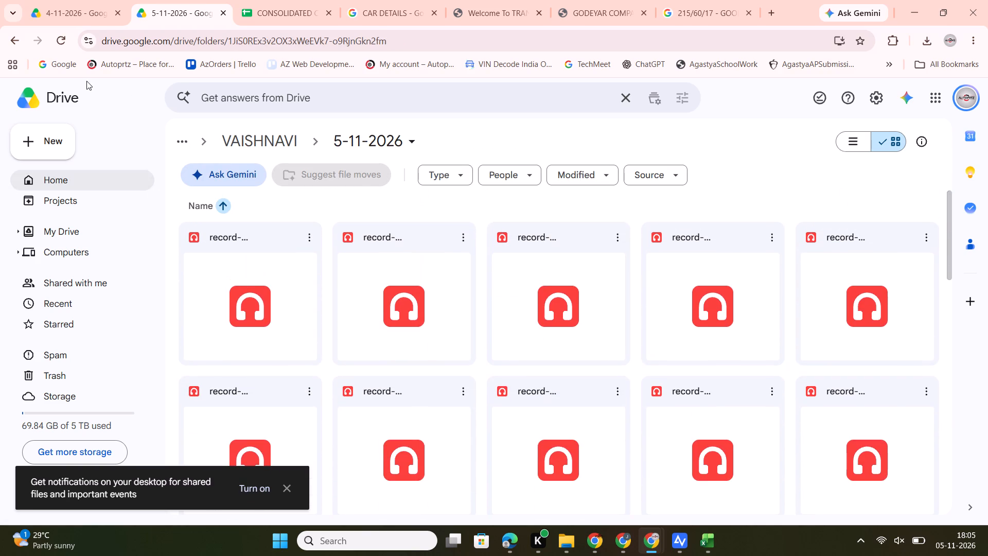
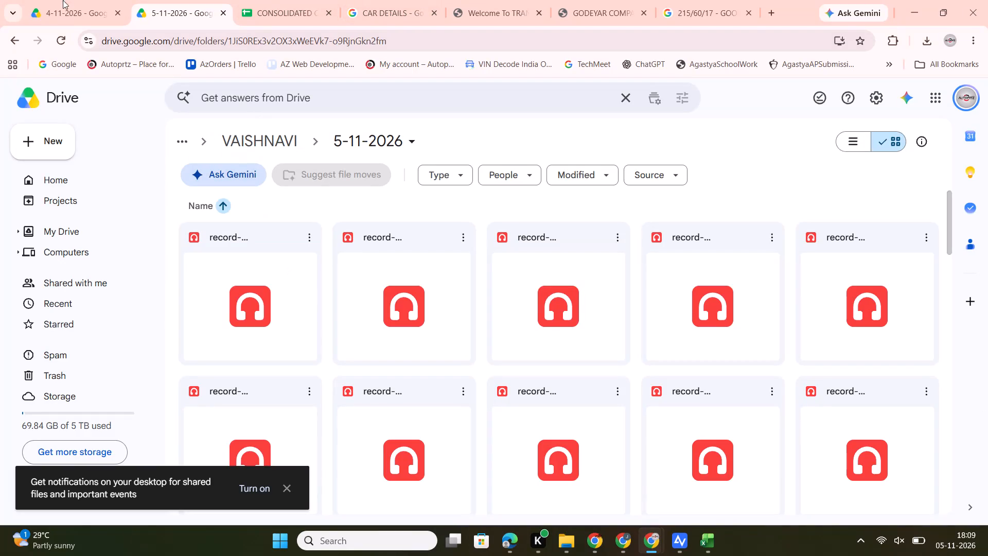
Reload the 5-11-2026 recordings folder and look through its files to the end of the list.
left_click(62, 34)
scroll(449, 355, "down", 2)
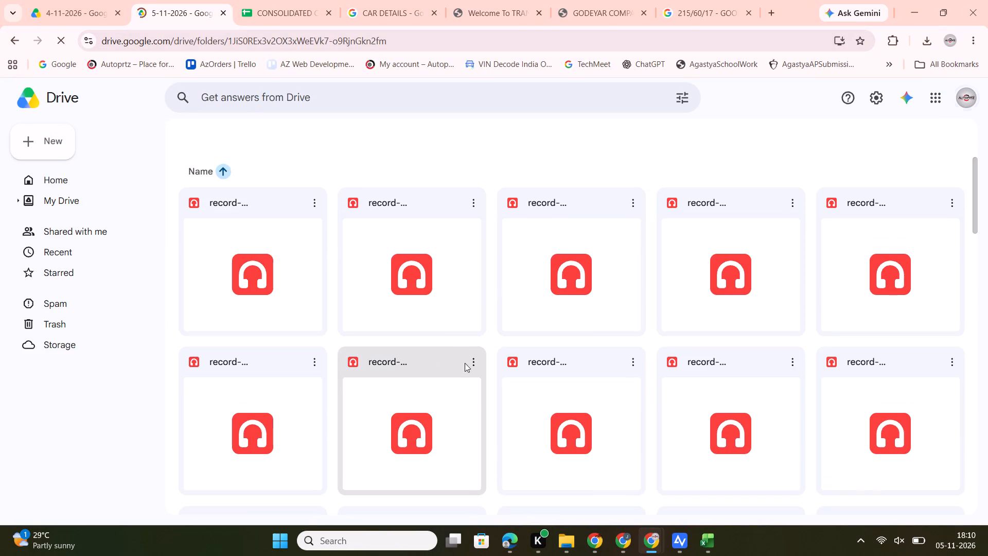
scroll(465, 363, "down", 2)
scroll(510, 369, "down", 20)
scroll(510, 369, "down", 3)
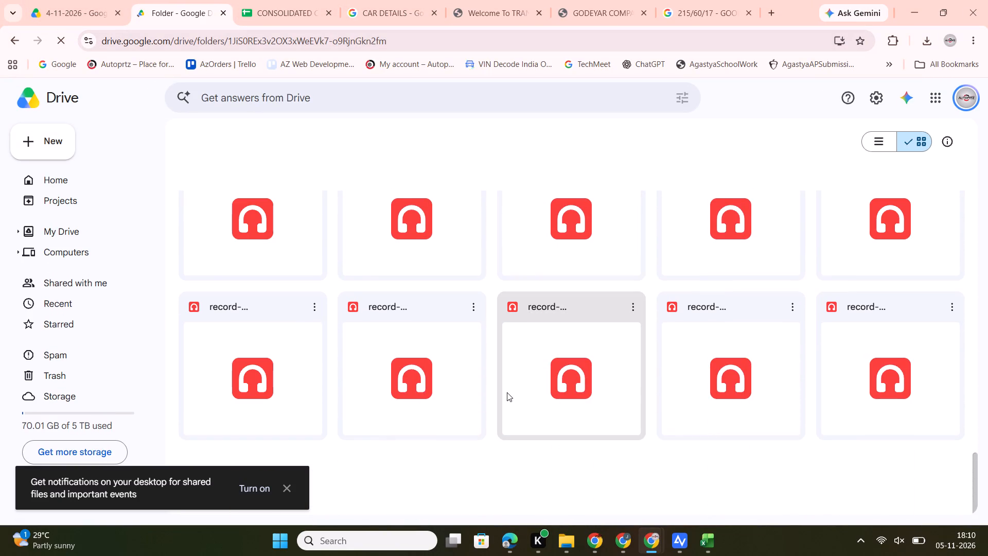
scroll(493, 398, "down", 2)
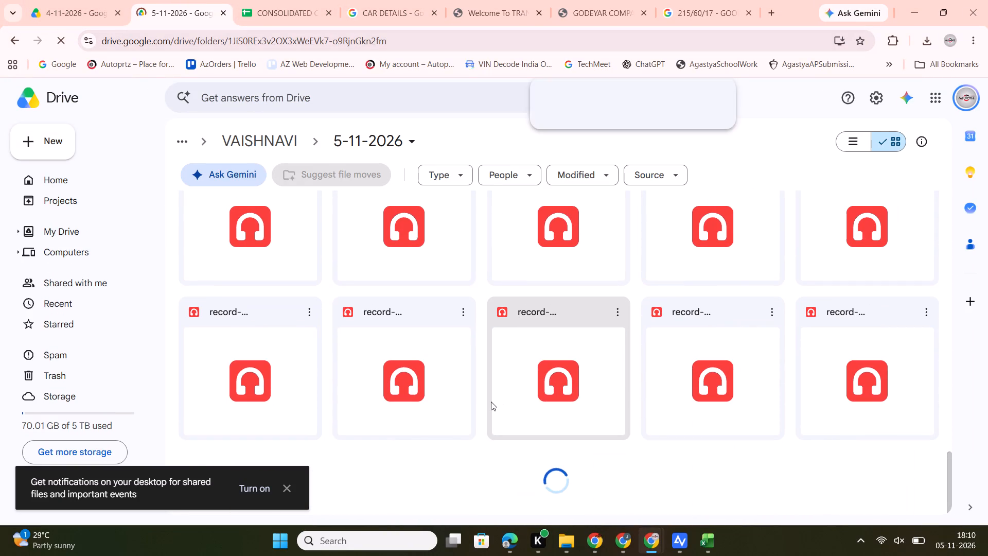
scroll(491, 402, "down", 3)
scroll(490, 405, "down", 20)
scroll(490, 405, "down", 2)
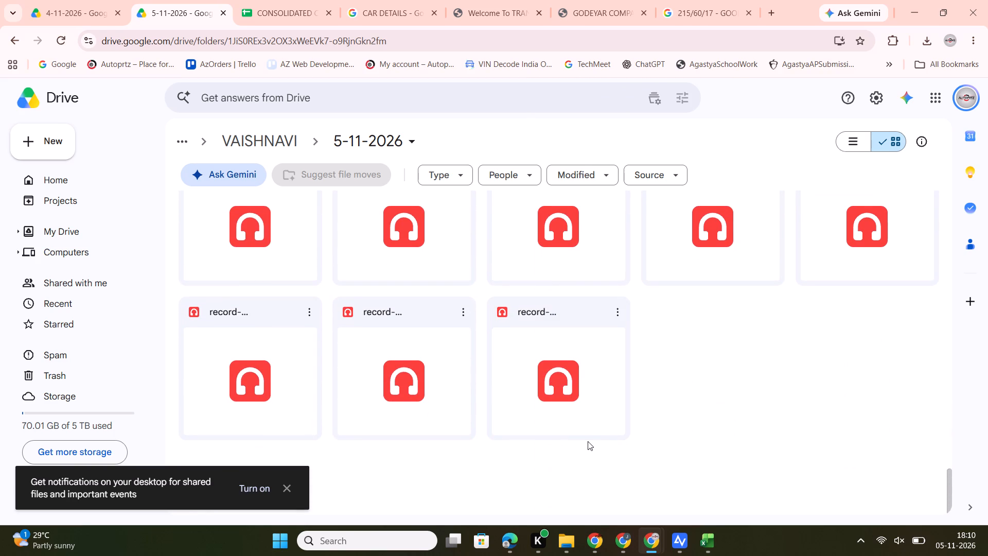
Select all recordings in the 5-11-2026 folder to check their count, and reduce the selection to the first recording.
scroll(576, 453, "up", 18)
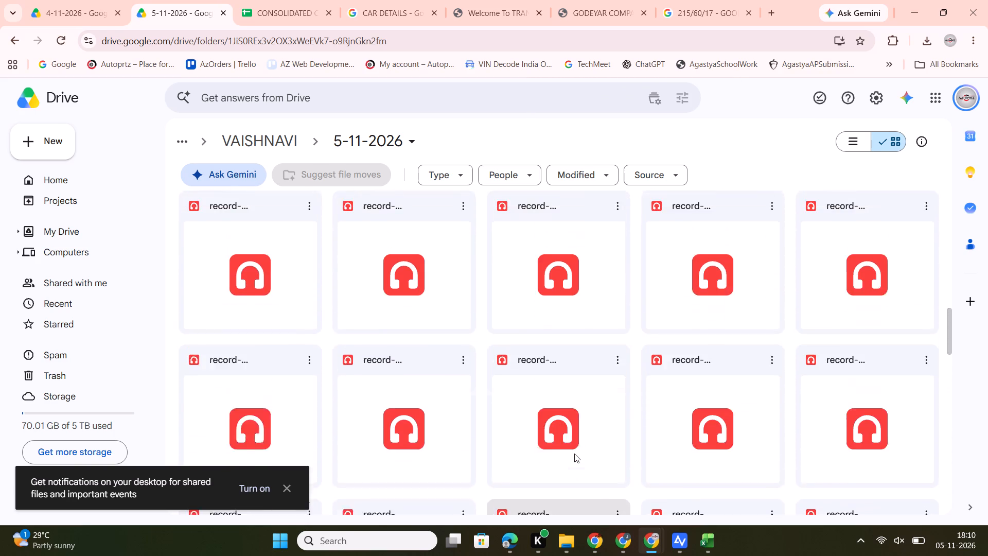
scroll(574, 454, "up", 16)
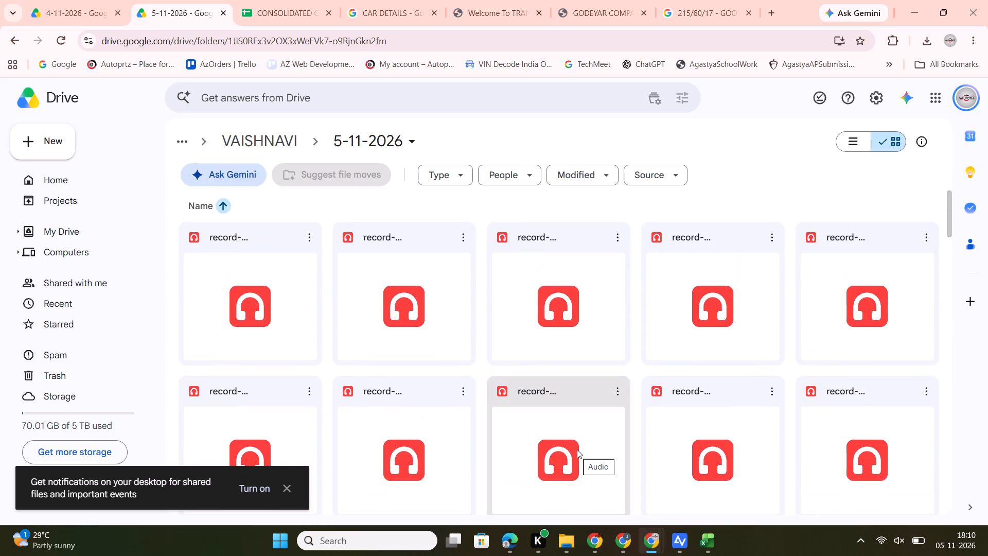
key("ctrl+a")
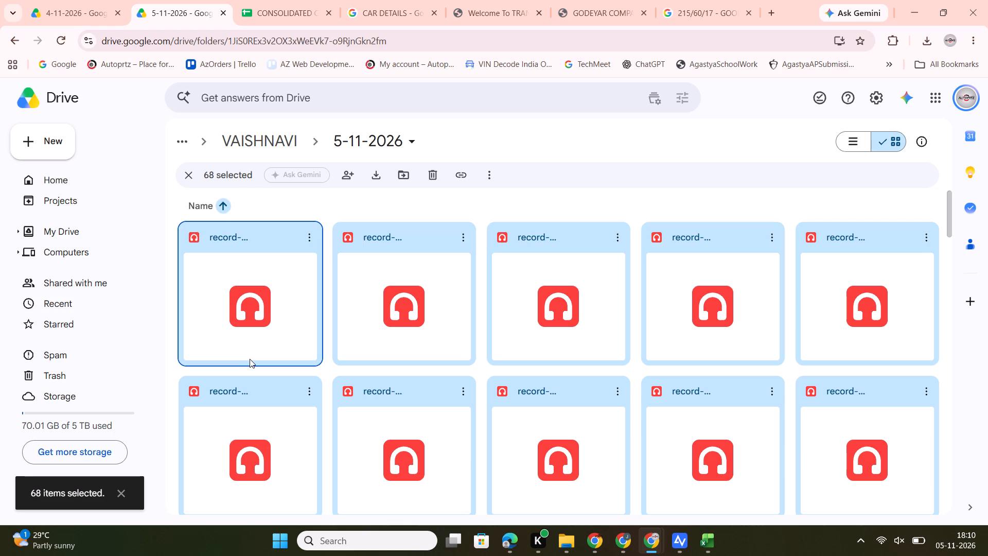
left_click(263, 310)
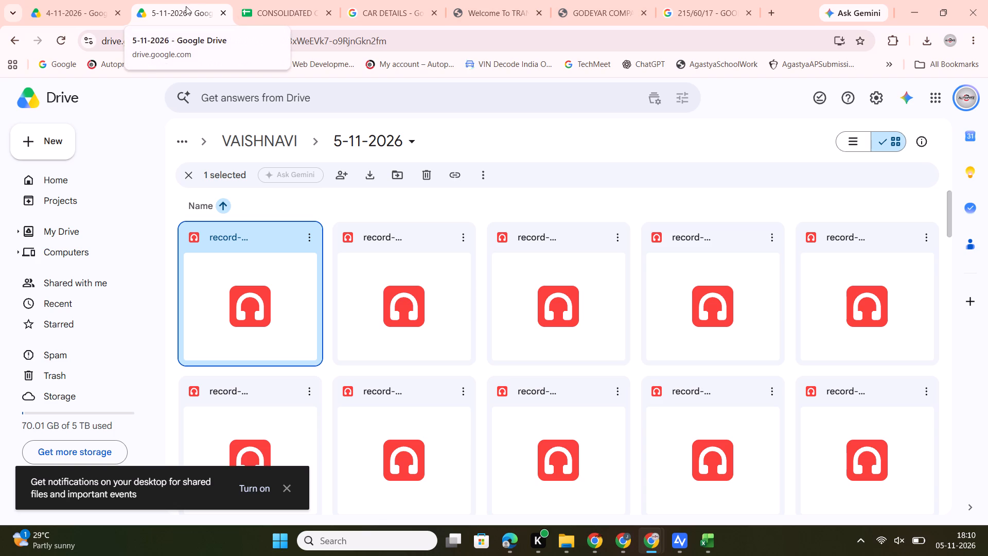
Switch to the Book1 workbook in Excel and check the last call-status entry in column A of Sheet2.
left_click(709, 546)
scroll(103, 374, "down", 2)
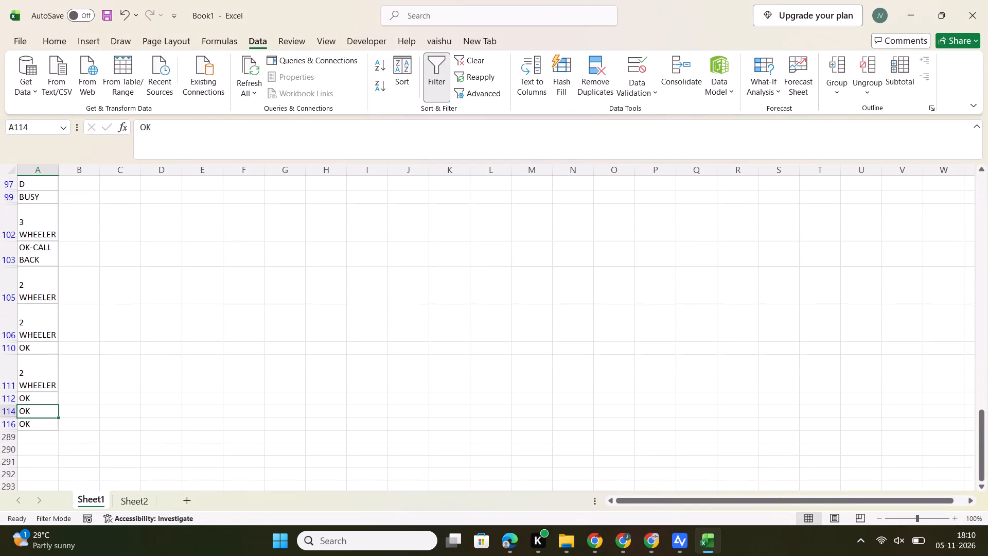
left_click(129, 497)
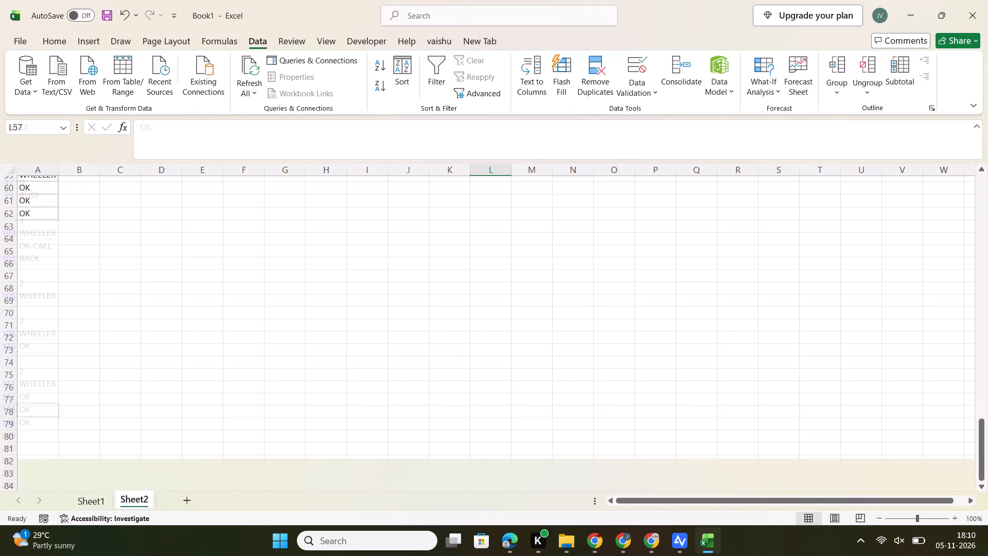
left_click(39, 210)
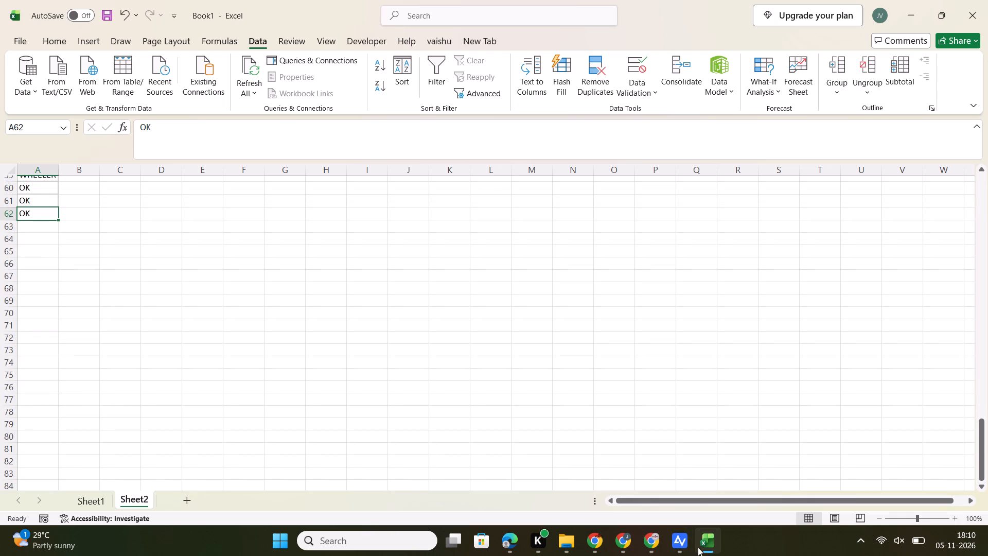
Return to the CONSOLIDATED CLIENT SHEET in Chrome and review the Hyd_garages comments from Zam Zam Car Mechanic to Ashwini Car Decors.
left_click(650, 545)
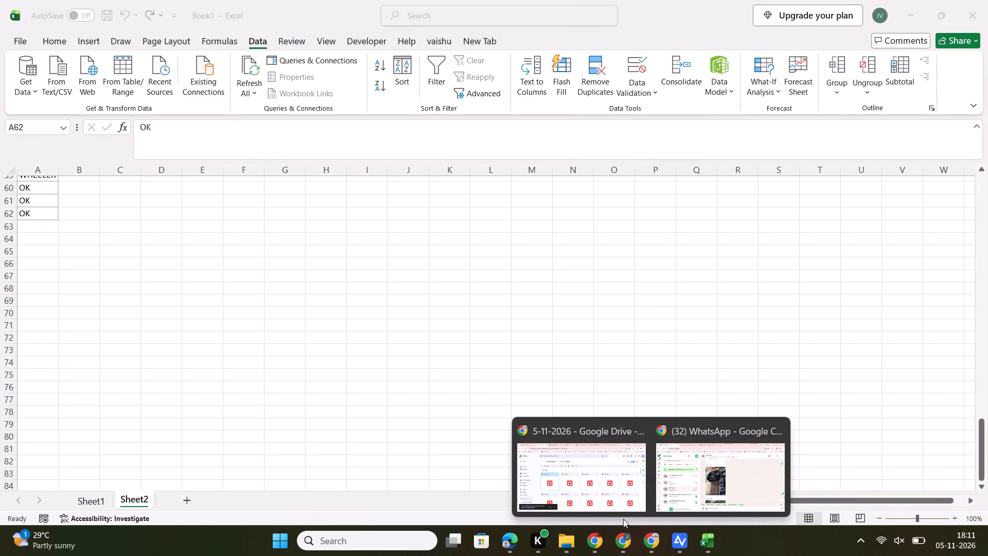
left_click(612, 483)
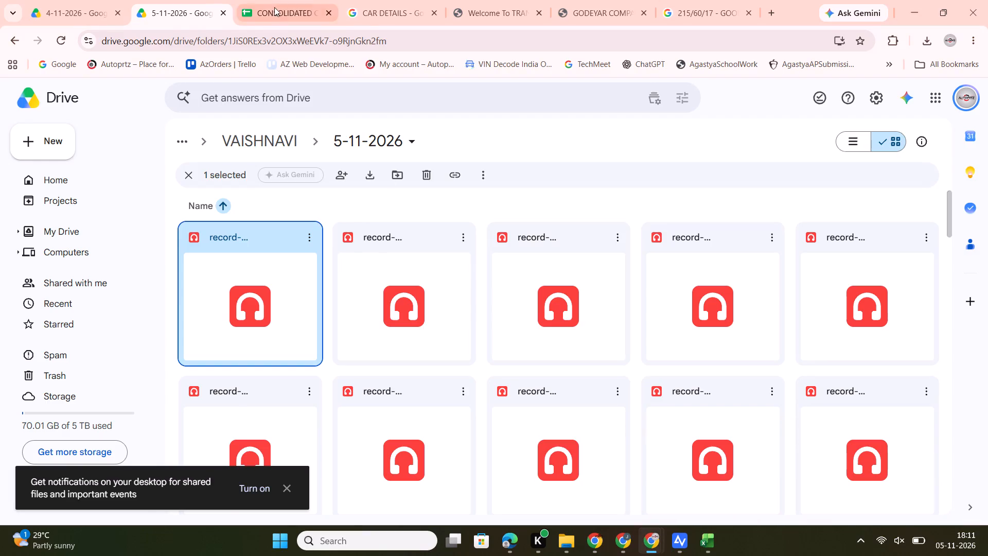
left_click(278, 14)
left_click(793, 307)
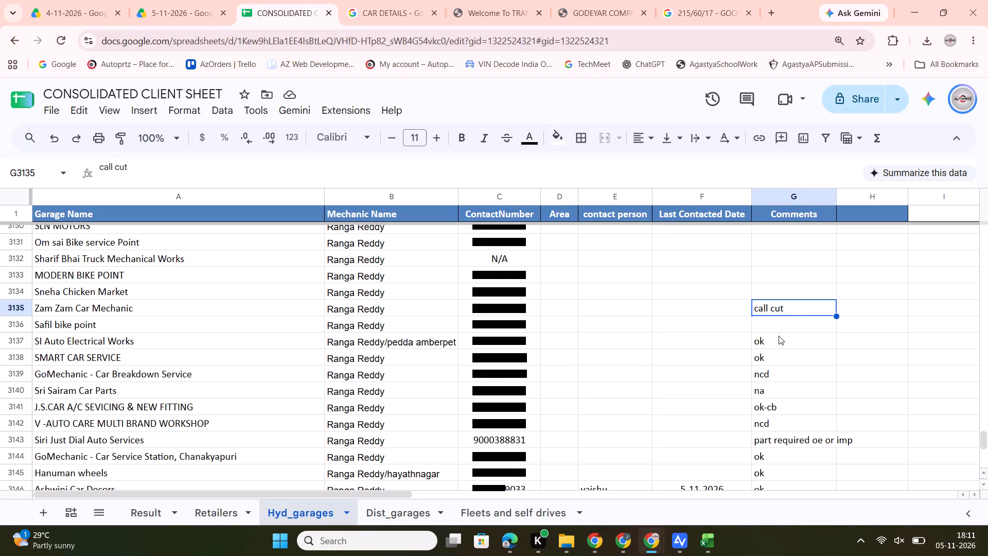
left_click(779, 304)
left_click(778, 343)
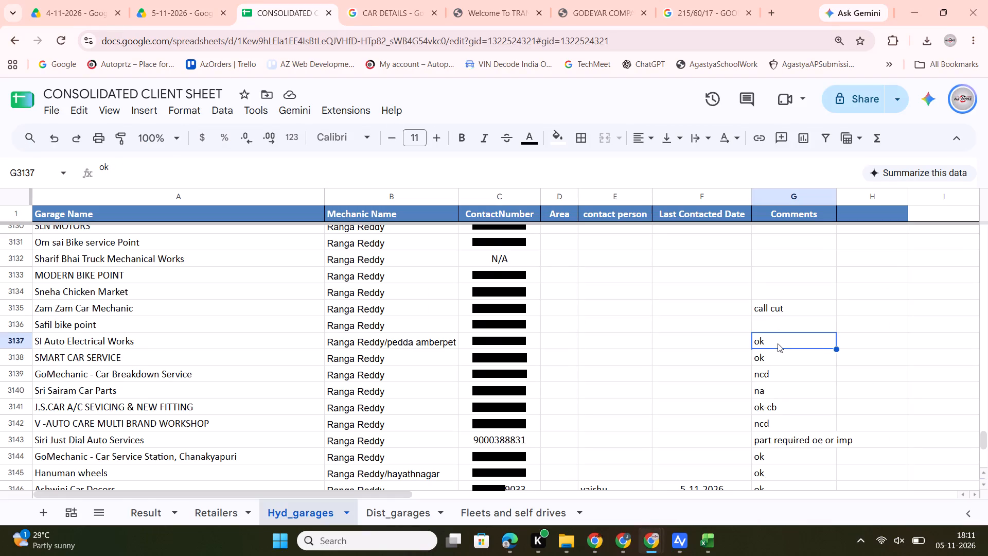
left_click(775, 357)
left_click(772, 411)
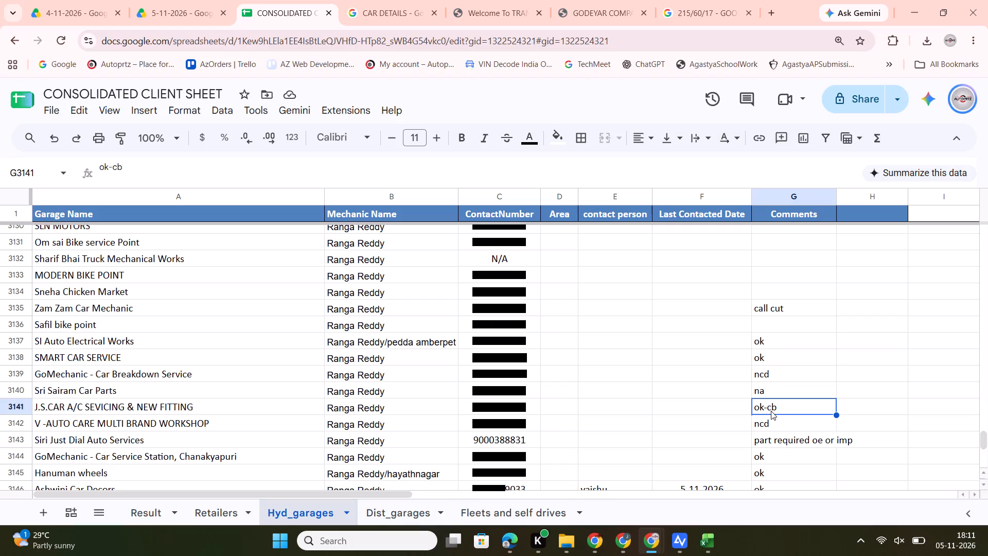
left_click(764, 441)
scroll(827, 435, "down", 1)
left_click(778, 390)
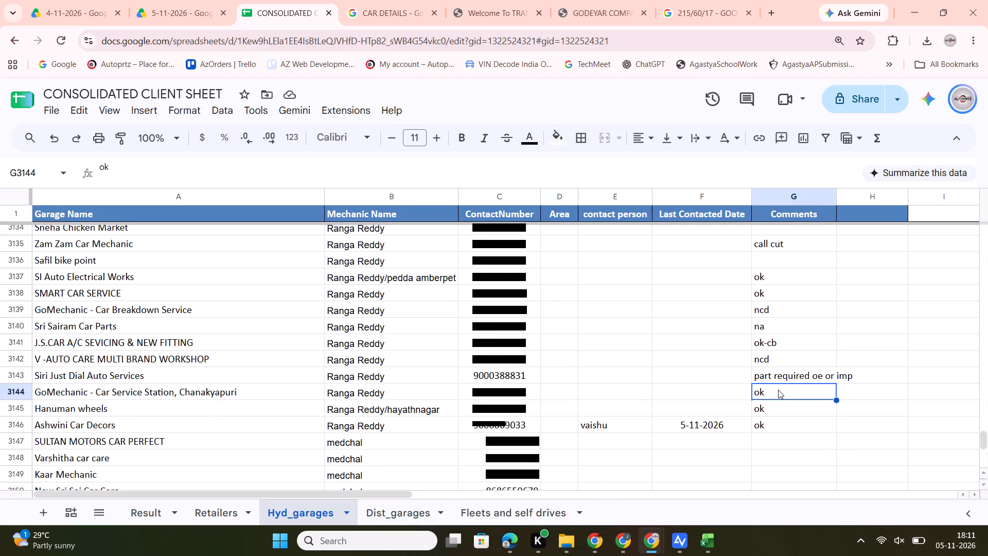
left_click(775, 399)
left_click(774, 409)
left_click(774, 421)
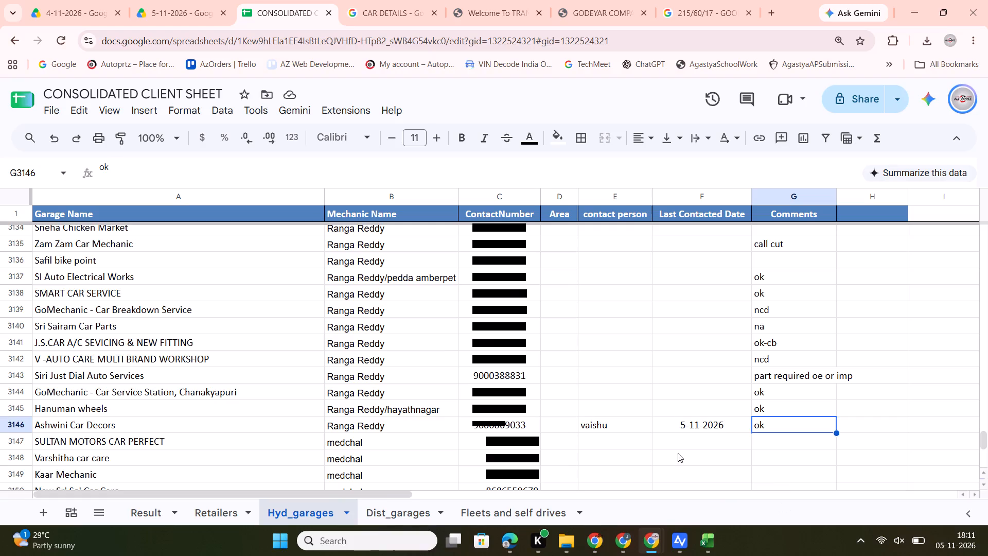
Copy the last contacted date 5-11-2026 from Ashwini Car Decors into rows 3135 to 3145, Zam Zam Car Mechanic through Hanuman wheels.
scroll(660, 458, "up", 2)
scroll(666, 399, "down", 4)
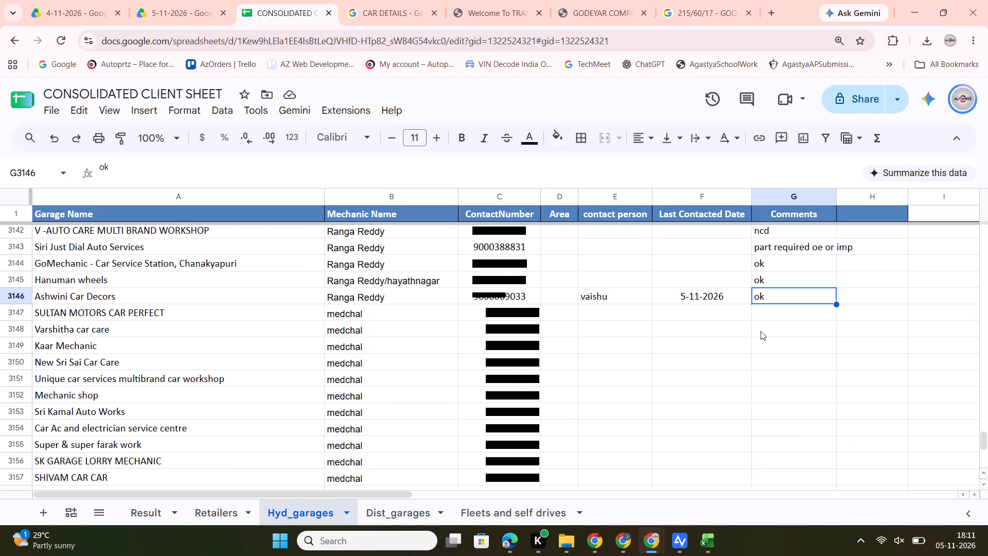
left_click(697, 298)
key("ctrl+c")
scroll(696, 318, "up", 2)
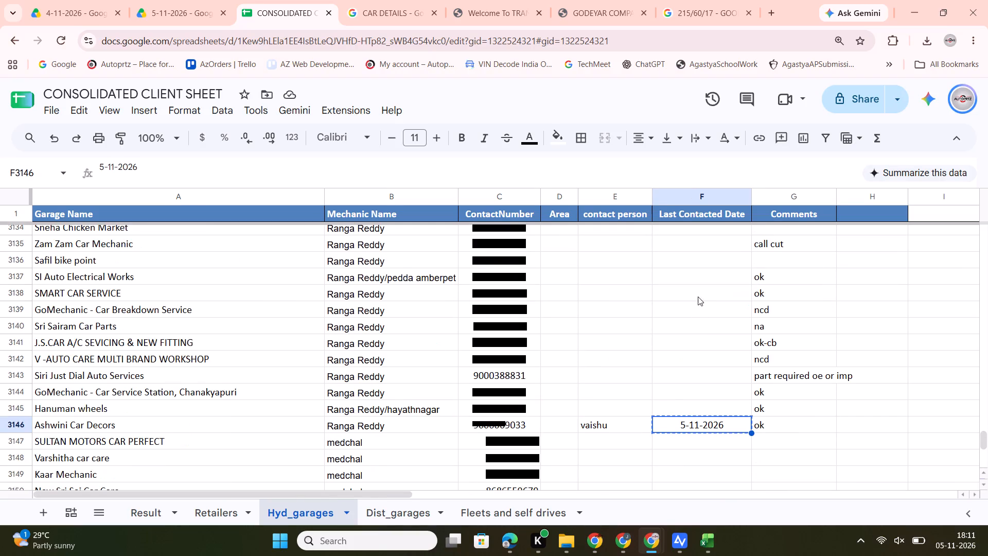
scroll(698, 303, "up", 2)
scroll(699, 302, "down", 1)
left_click_drag(714, 311, 721, 459)
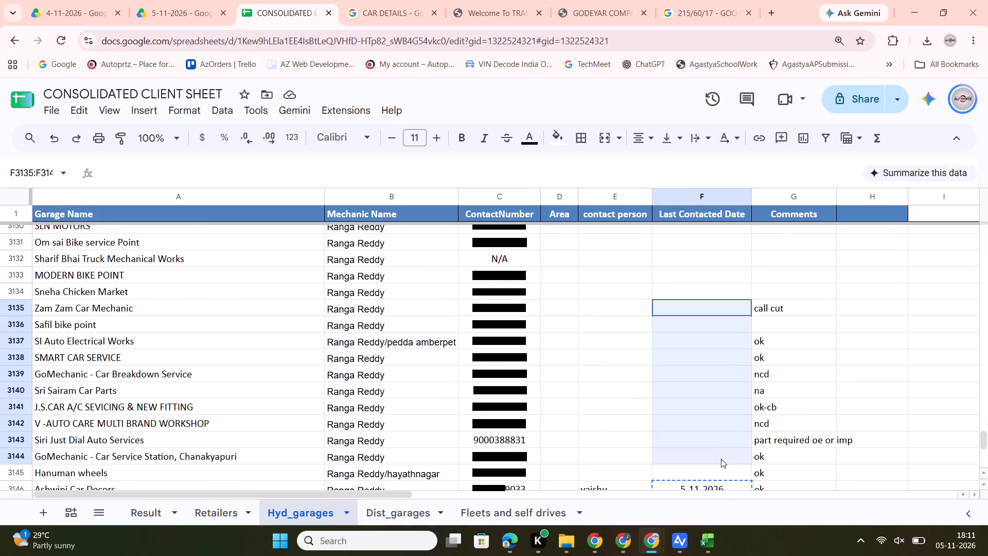
left_click_drag(721, 459, 721, 468)
key("ctrl+v")
Copy the contact person vaishu from Ashwini Car Decors into rows 3135 to 3145.
left_click(607, 488)
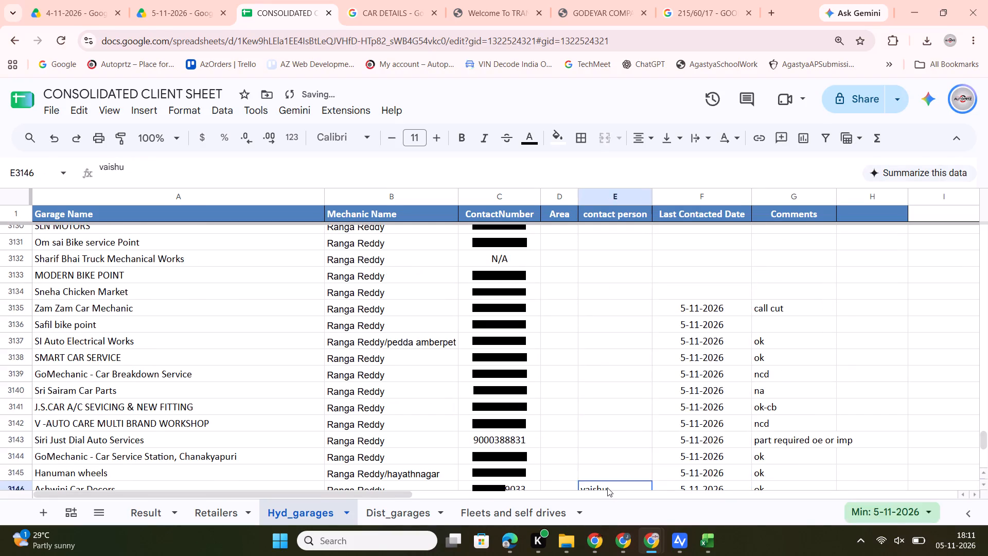
key("ctrl+c")
left_click_drag(617, 304, 607, 429)
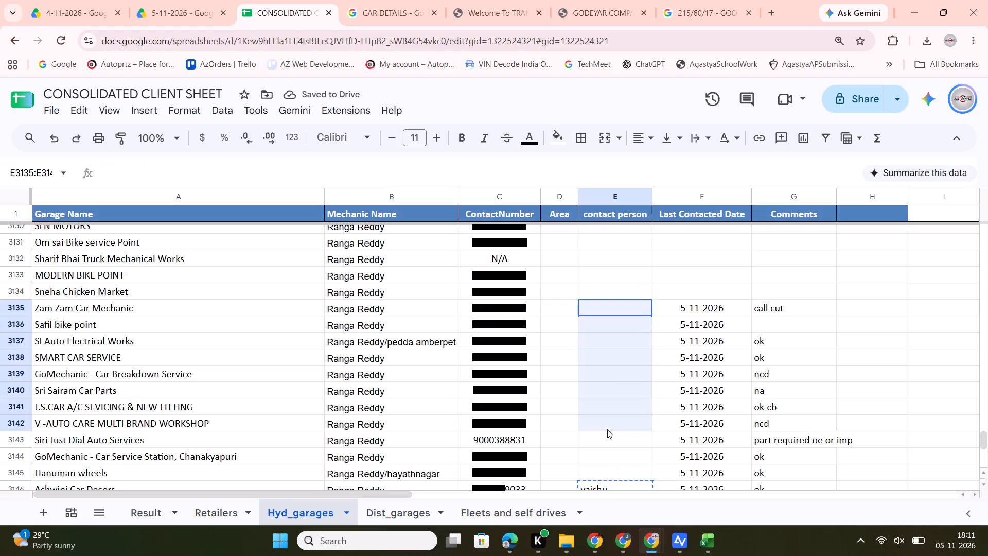
left_click_drag(607, 429, 614, 469)
key("ctrl+v")
Check the contact person, date and comment entries for the garages in rows 3135 to 3146.
scroll(640, 430, "down", 2)
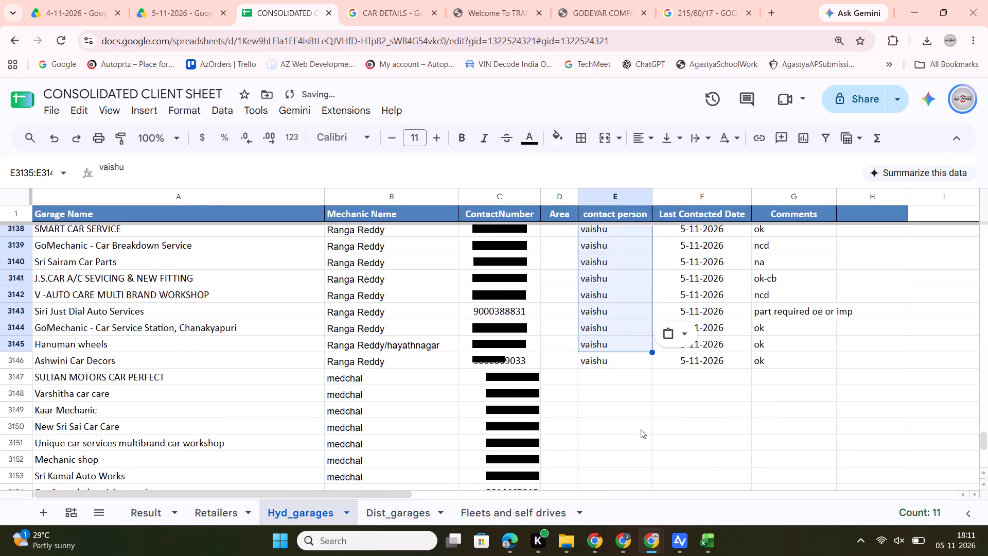
scroll(641, 429, "up", 2)
scroll(750, 369, "down", 3)
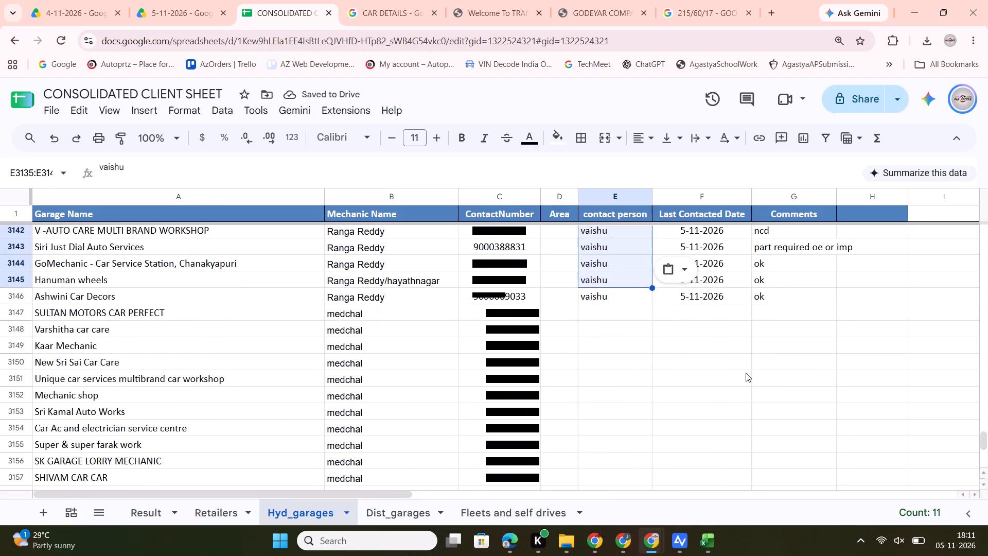
scroll(746, 373, "up", 3)
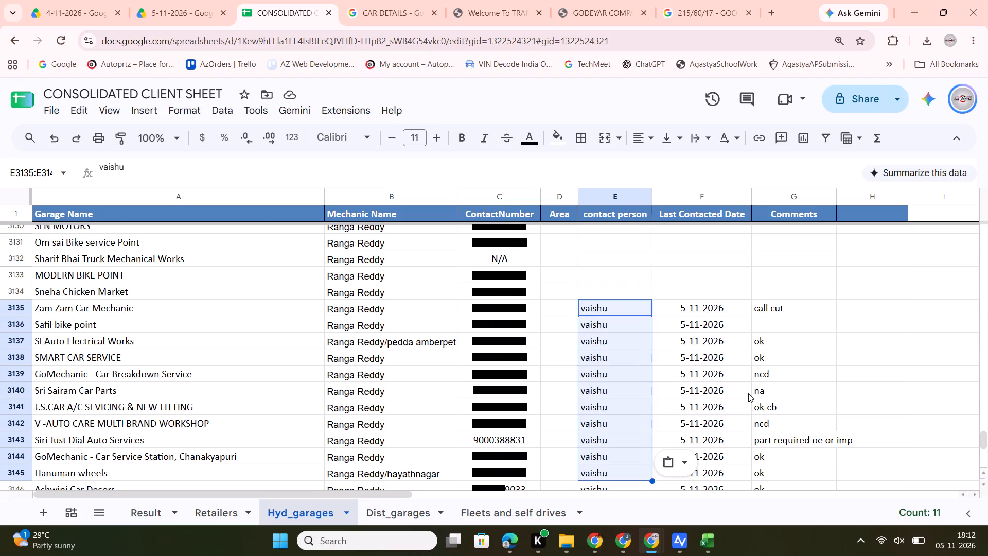
left_click(706, 373)
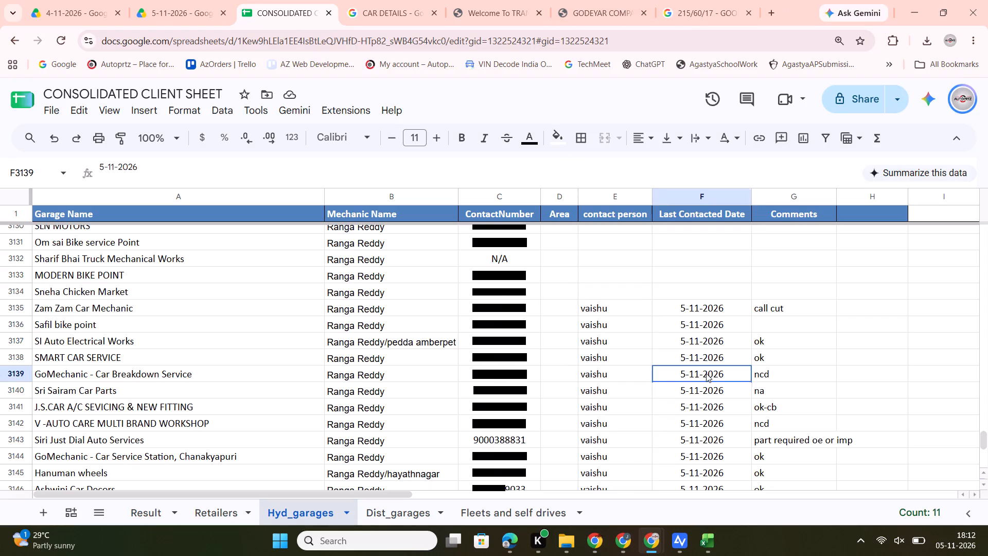
left_click(769, 370)
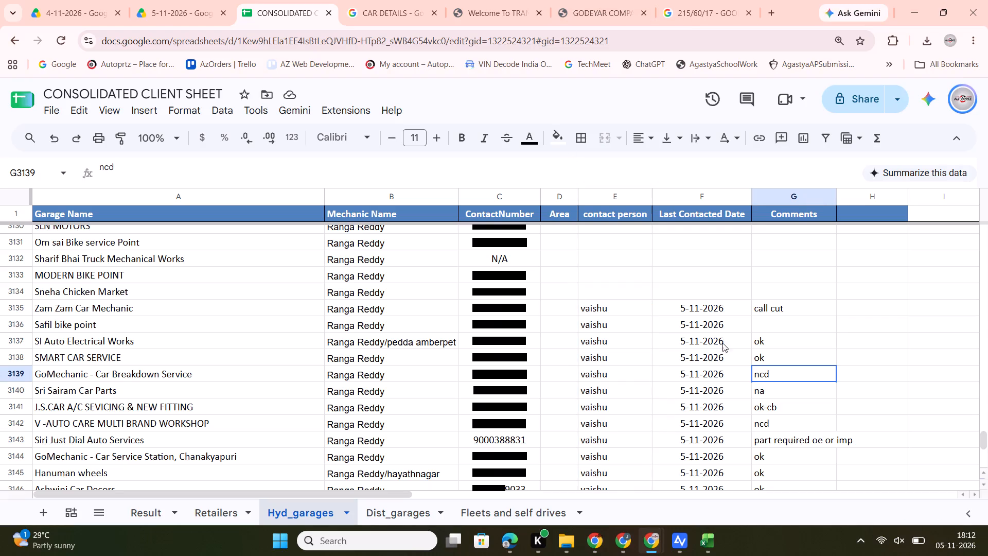
left_click(767, 320)
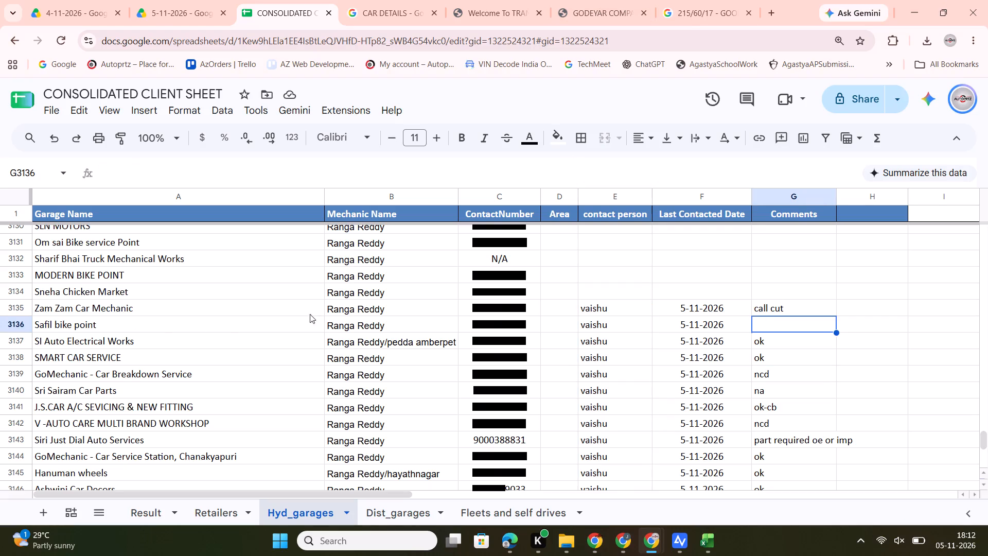
scroll(803, 421, "down", 1)
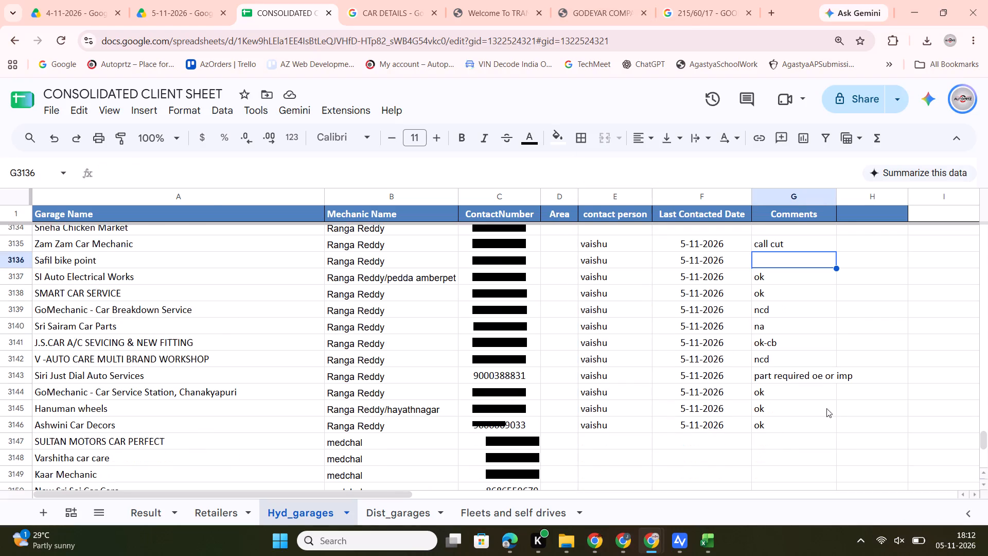
left_click(769, 362)
scroll(765, 346, "up", 2)
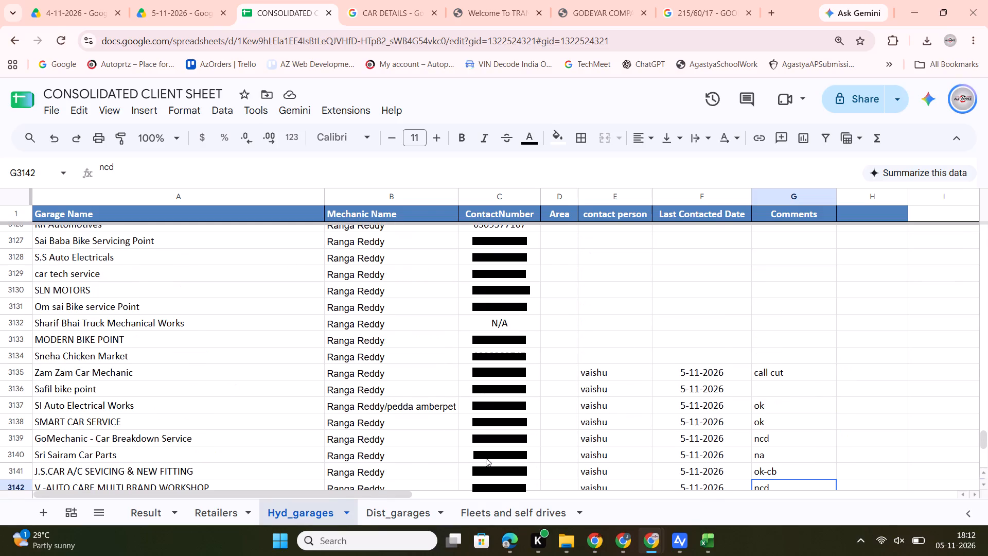
left_click(620, 532)
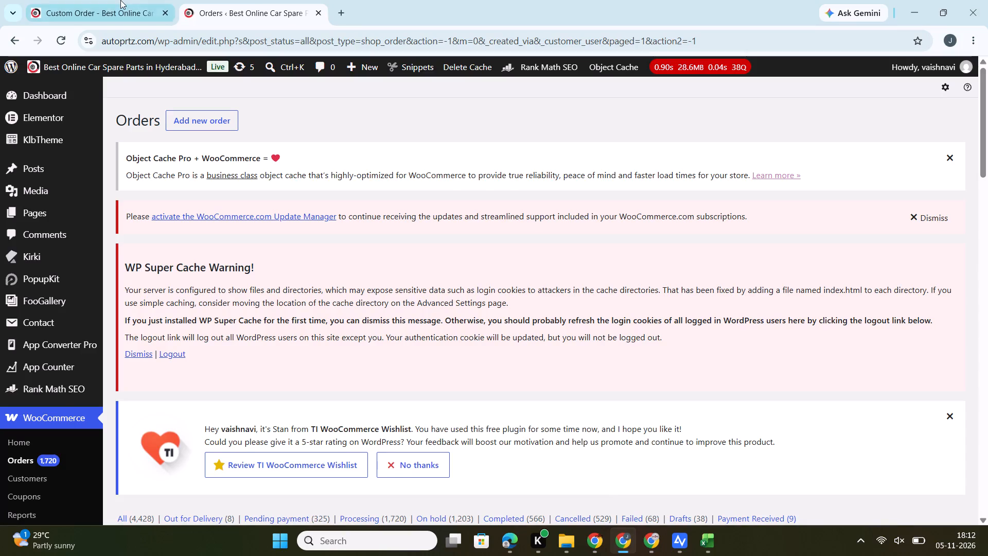
scroll(293, 164, "down", 5)
scroll(401, 321, "down", 1)
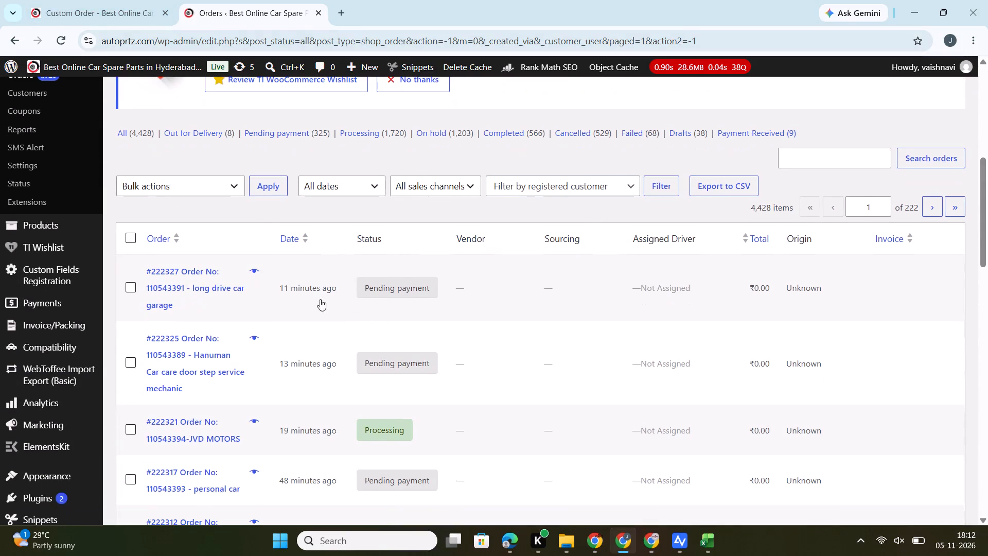
left_click(253, 339)
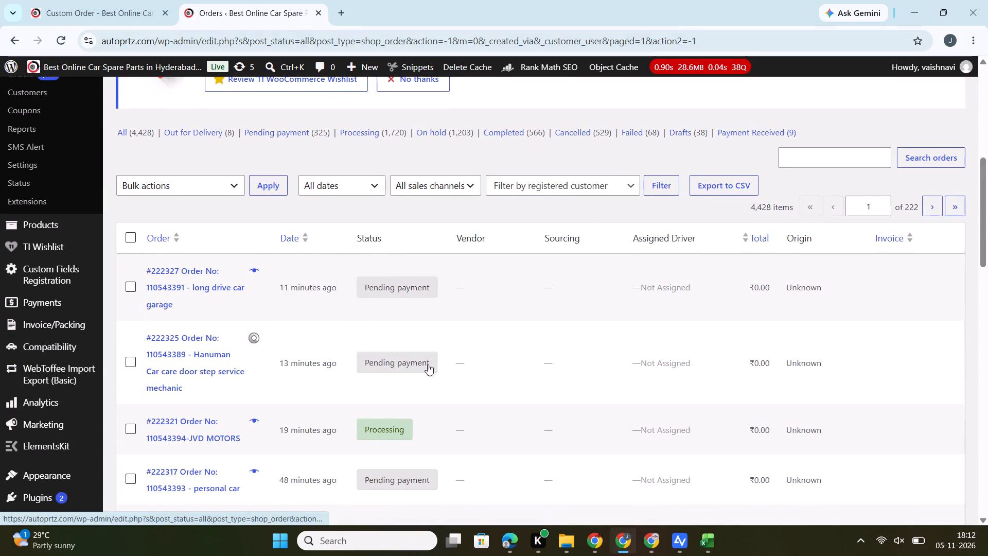
left_click(706, 481, "ctrl")
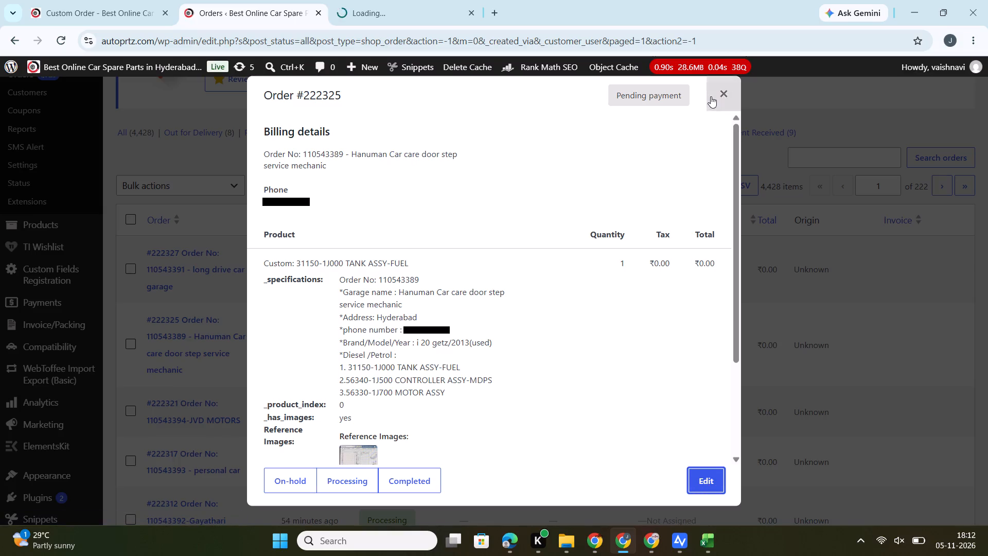
left_click(737, 91)
scroll(399, 305, "down", 1)
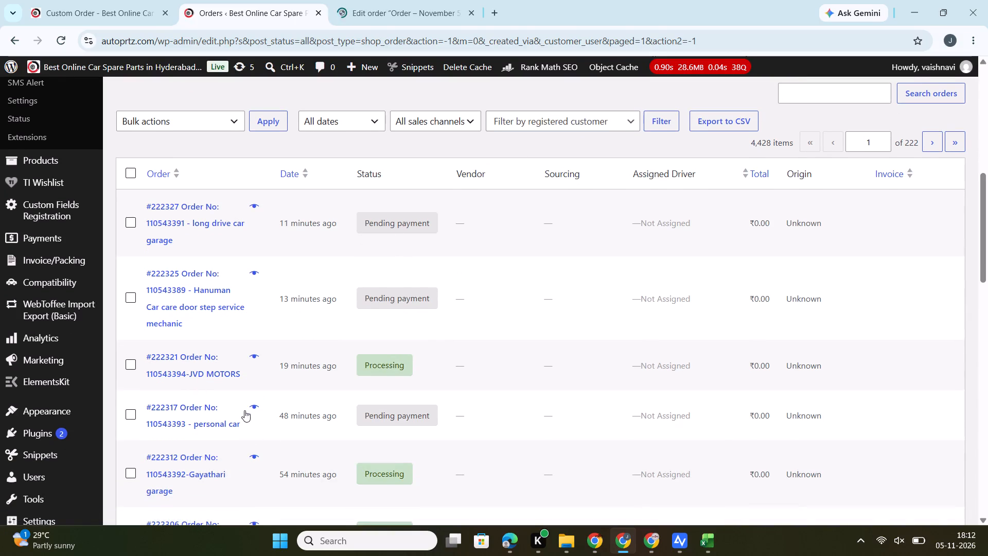
left_click(253, 206)
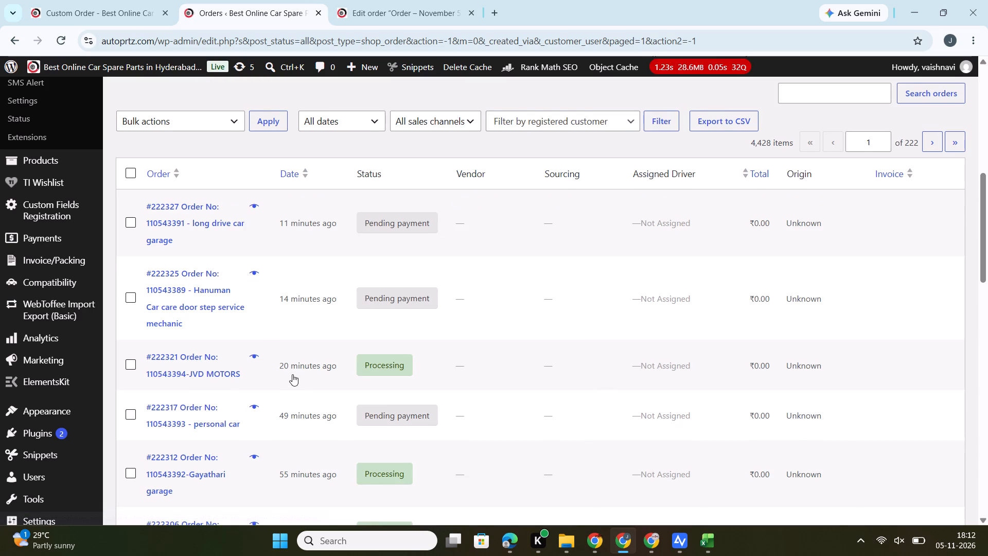
scroll(288, 372, "down", 2)
scroll(287, 371, "up", 8)
scroll(287, 371, "down", 3)
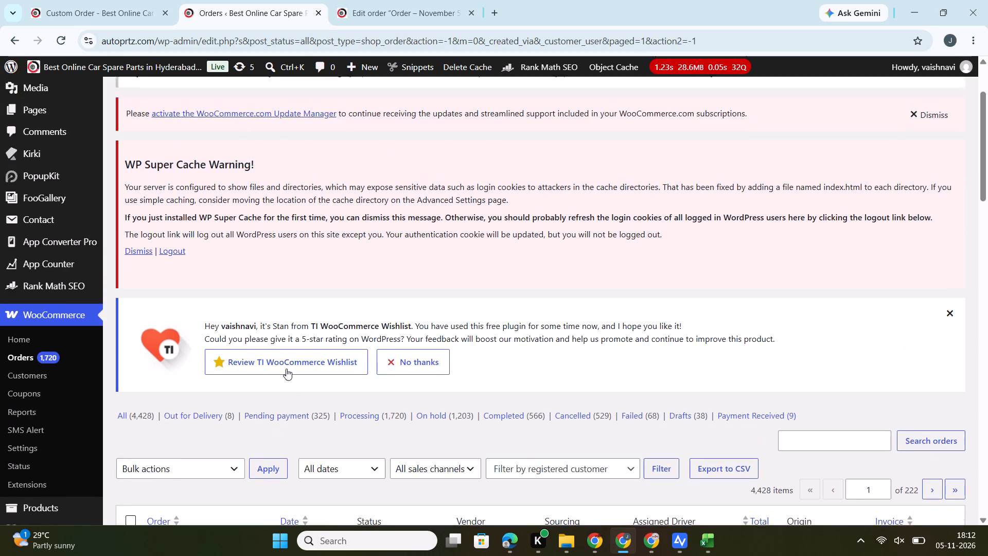
scroll(286, 369, "down", 2)
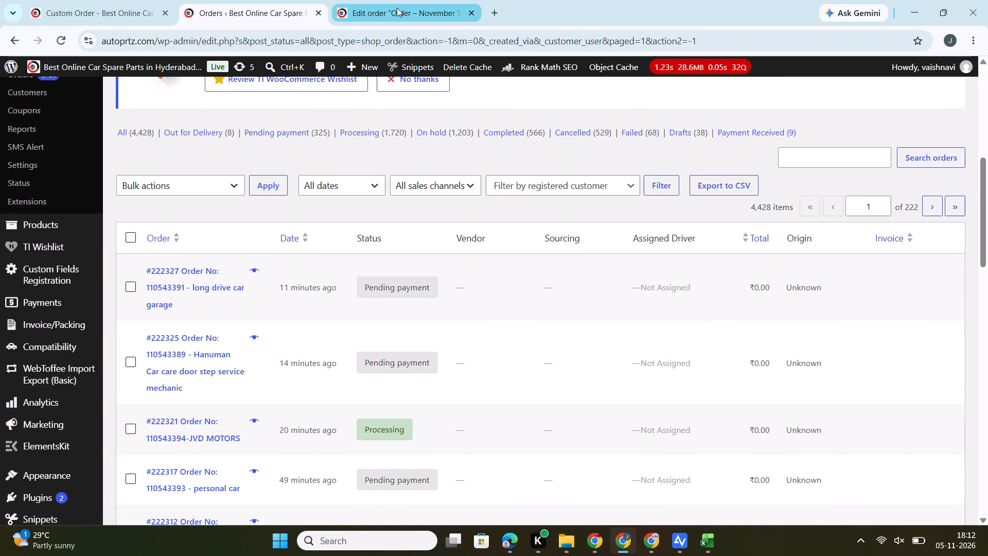
left_click(384, 10)
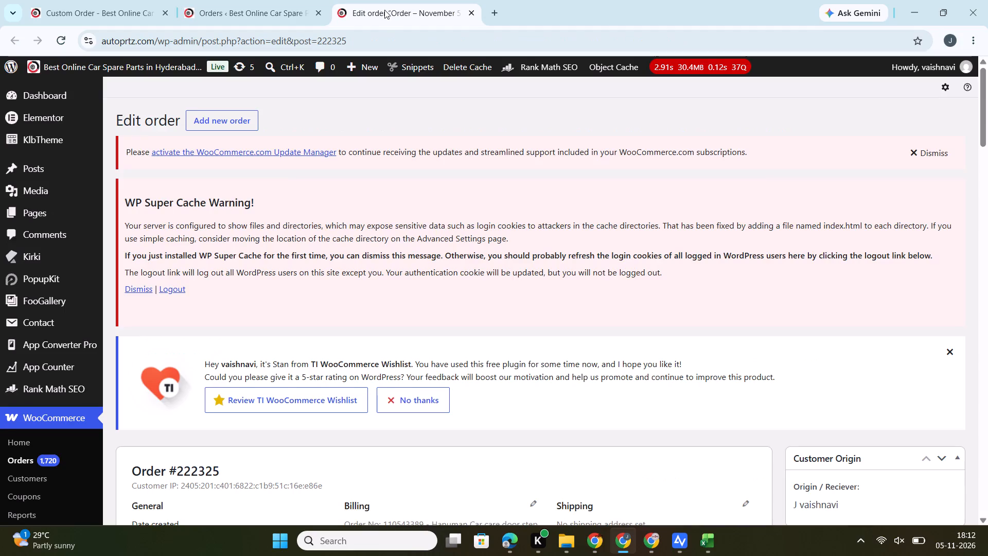
scroll(448, 198, "down", 3)
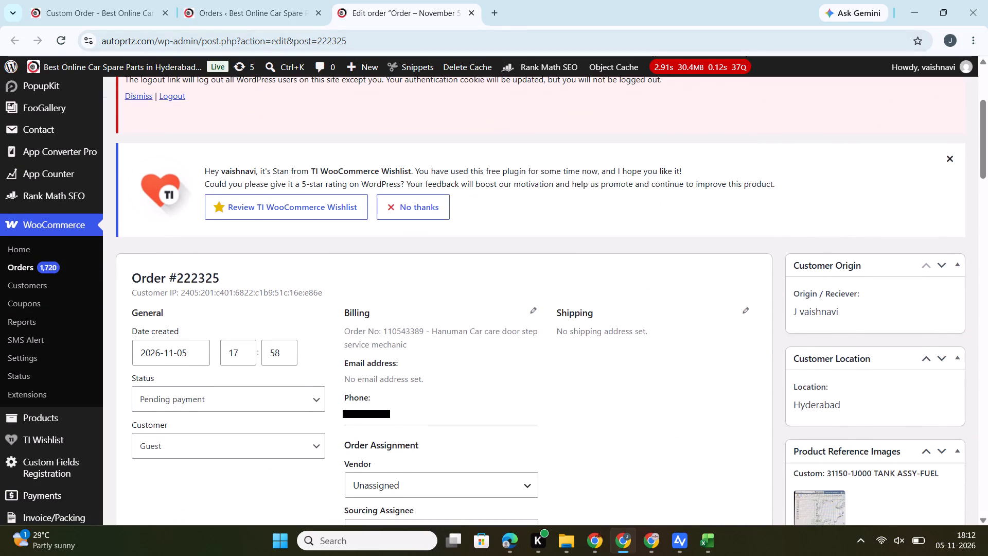
left_click(259, 0)
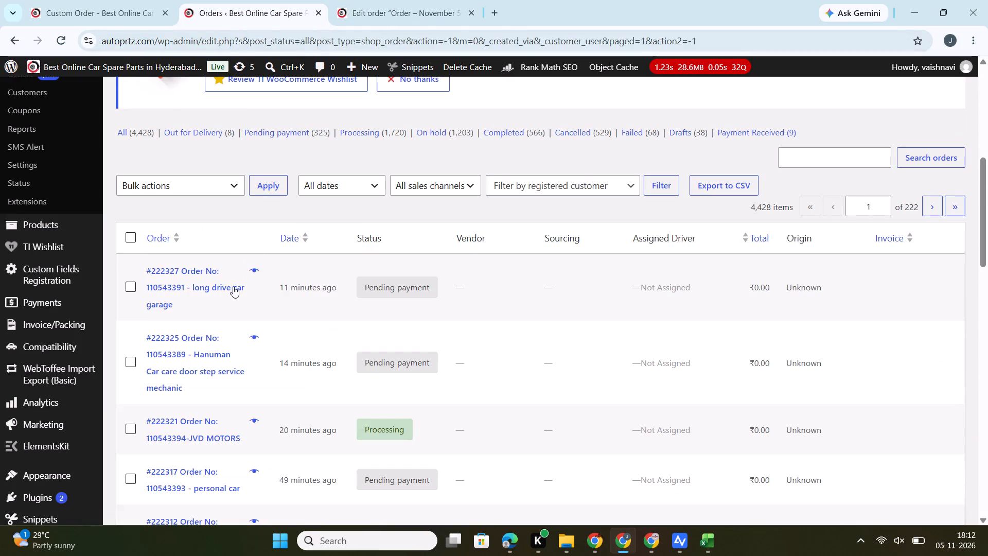
left_click(250, 265)
left_click(713, 471, "ctrl")
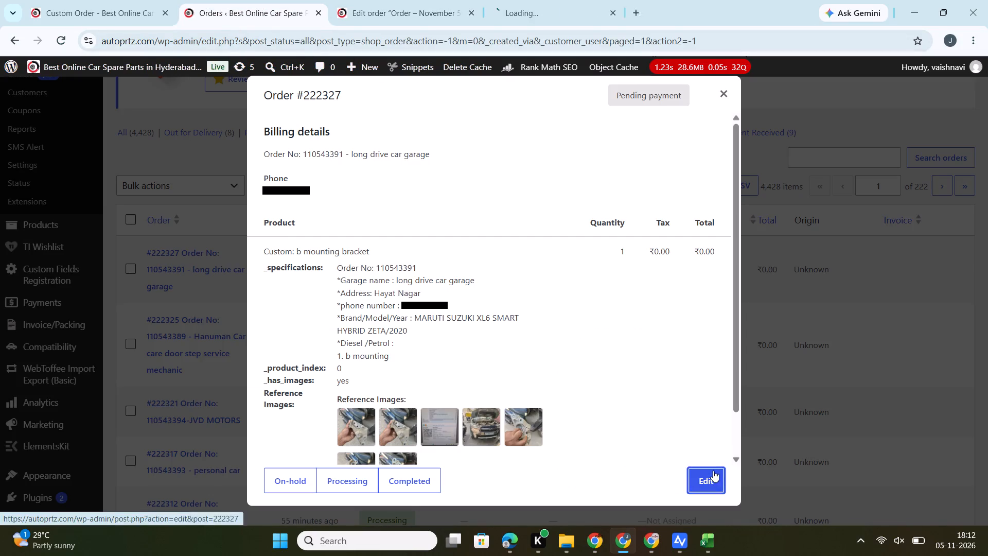
left_click(175, 230)
Search the orders for 375.
scroll(416, 259, "down", 3)
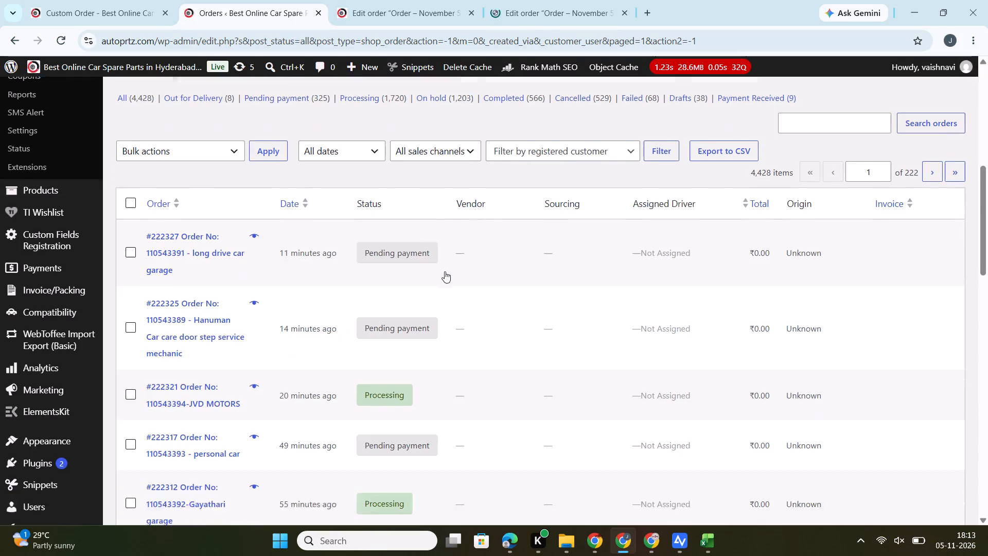
scroll(471, 251, "up", 3)
left_click(848, 149)
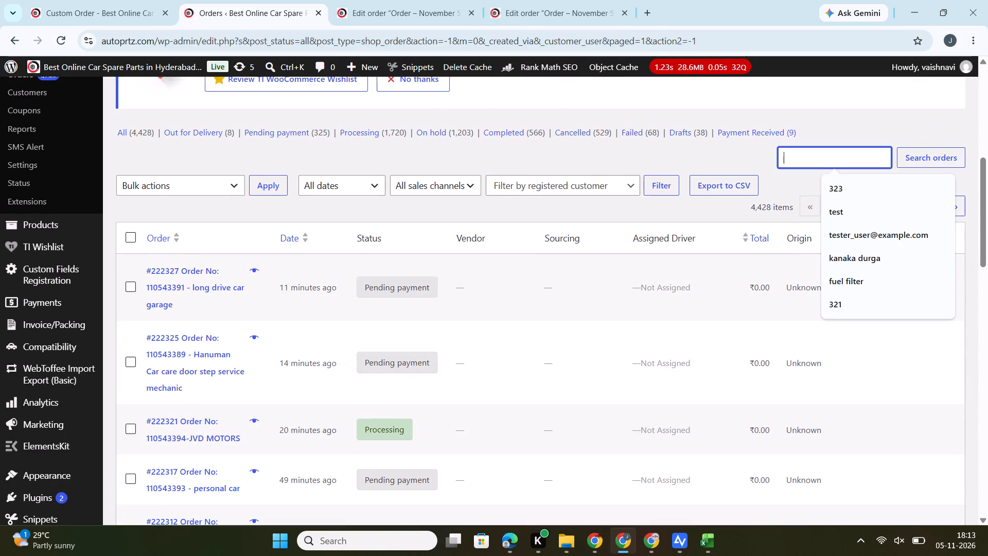
type("375")
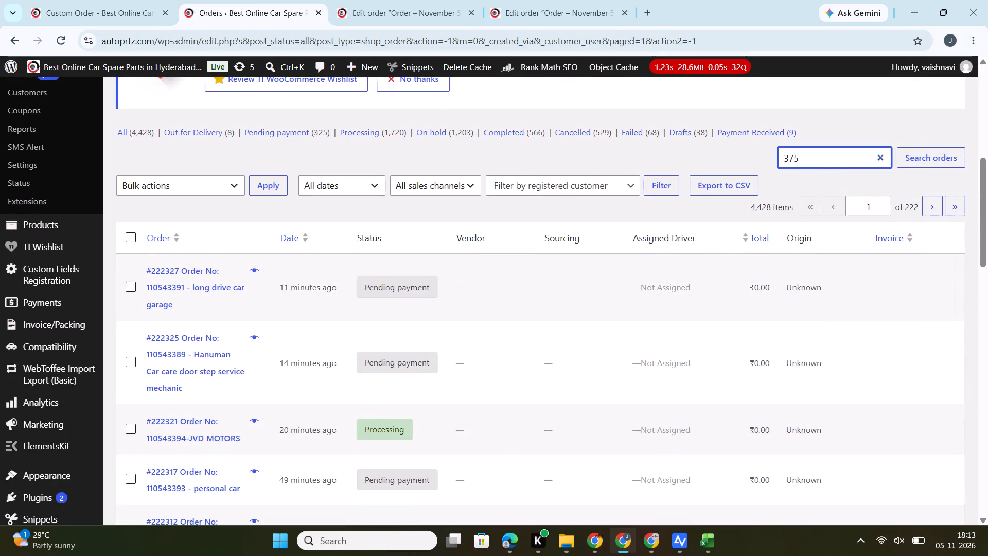
left_click(915, 151)
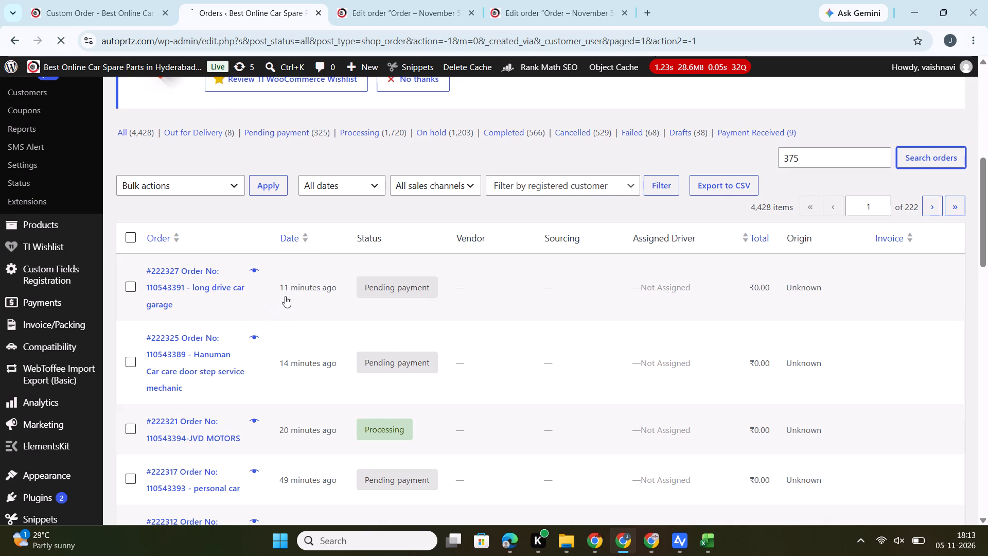
scroll(352, 329, "up", 6)
scroll(270, 303, "down", 2)
scroll(336, 325, "down", 2)
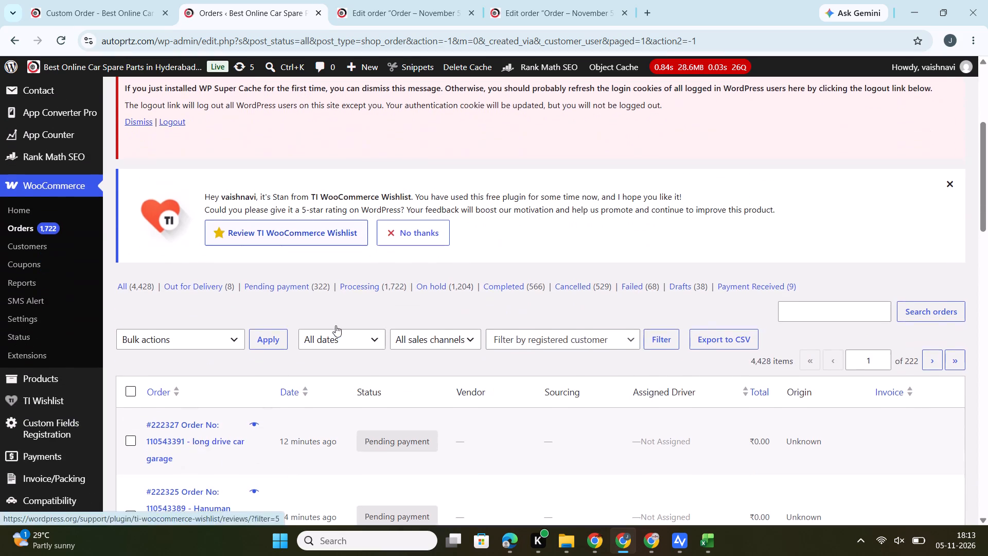
scroll(299, 390, "down", 1)
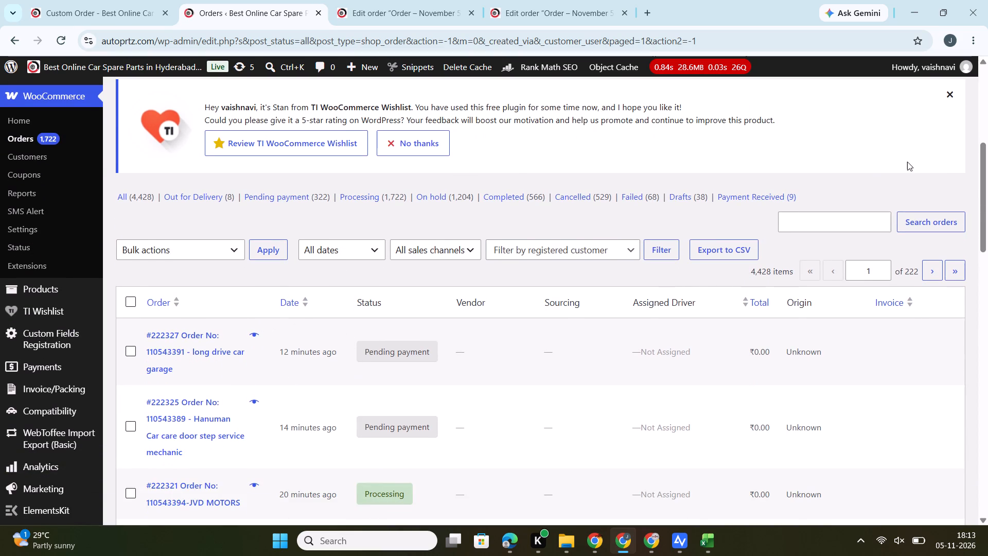
left_click(827, 216)
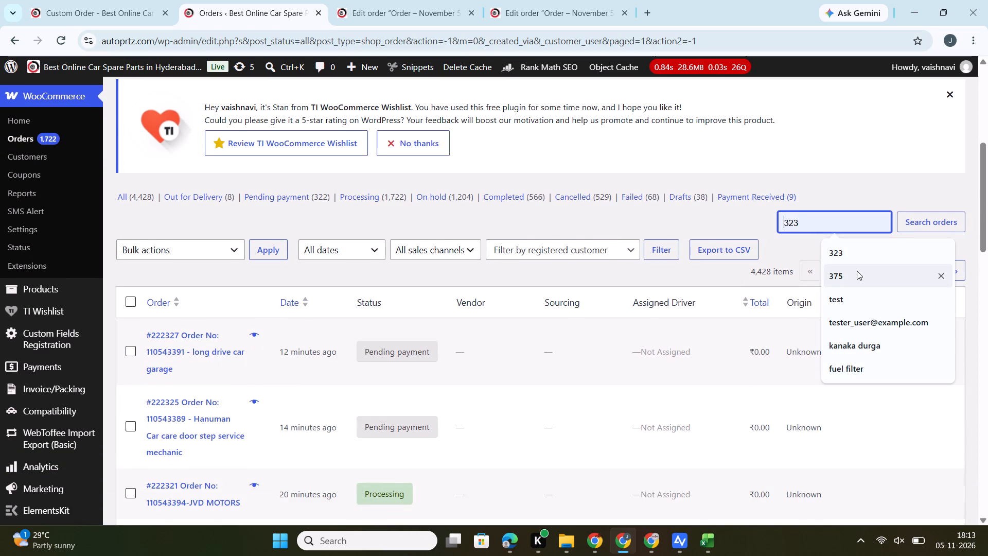
left_click(855, 279)
left_click(946, 224)
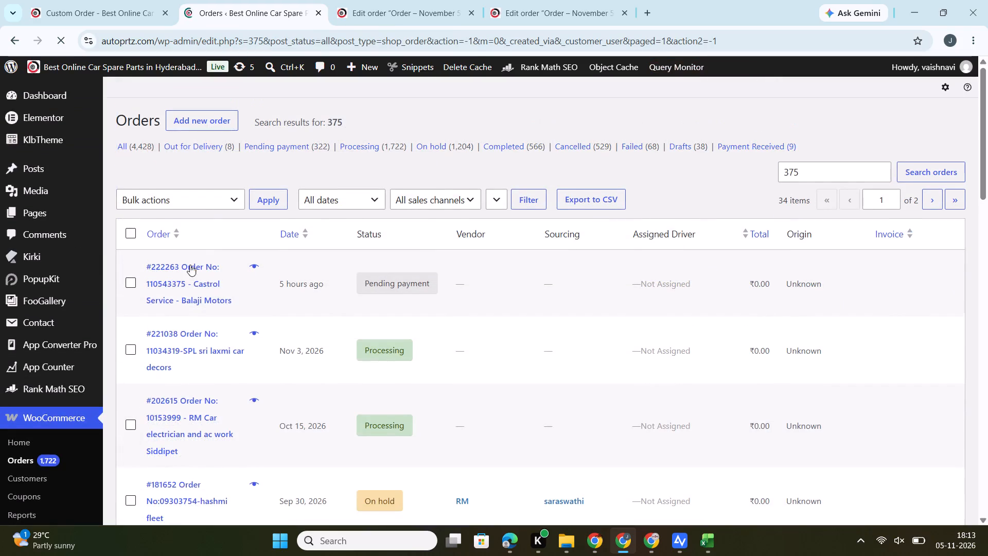
Open order #222263, Castrol Service - Balaji Motors, for editing in its own tab and close its preview.
scroll(400, 321, "down", 4)
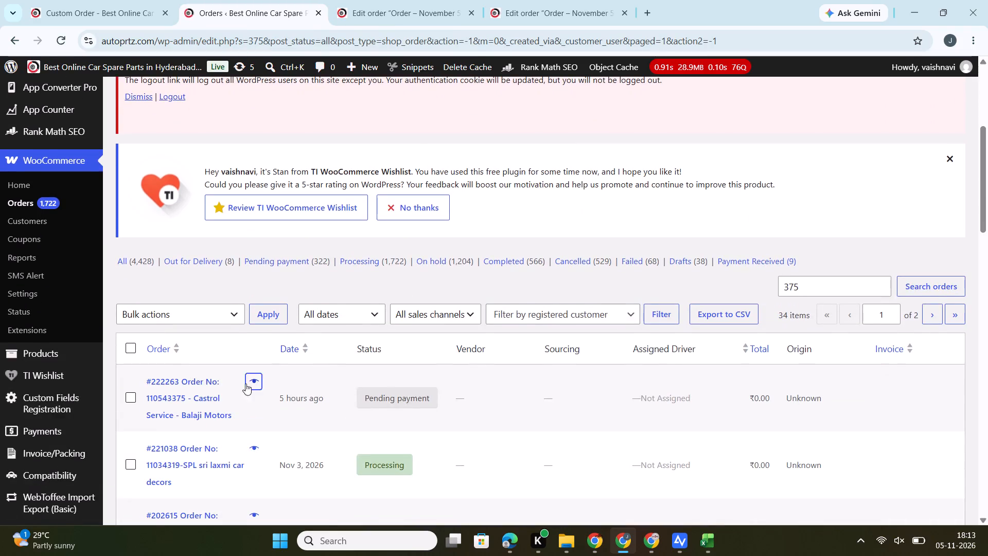
left_click(251, 377)
left_click(704, 478, "ctrl")
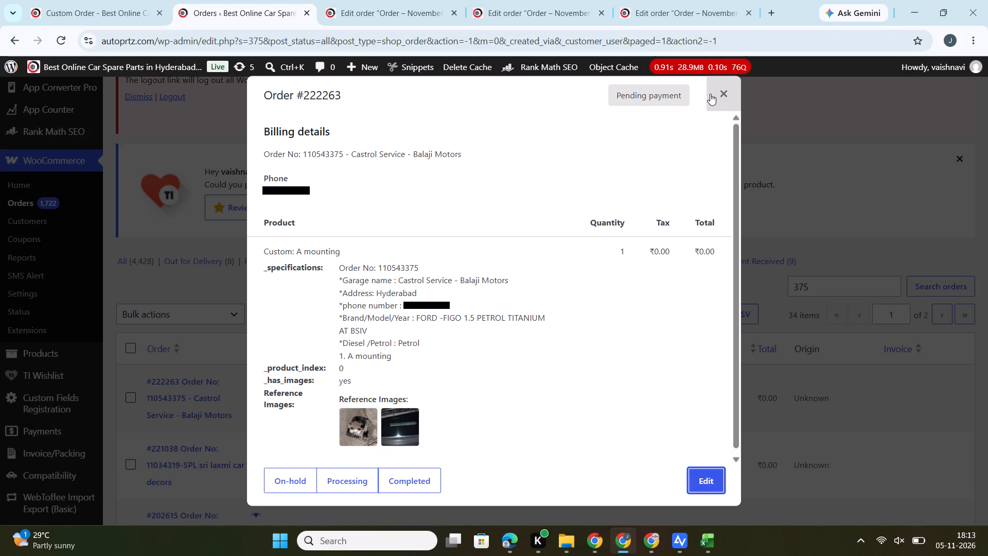
left_click(722, 92)
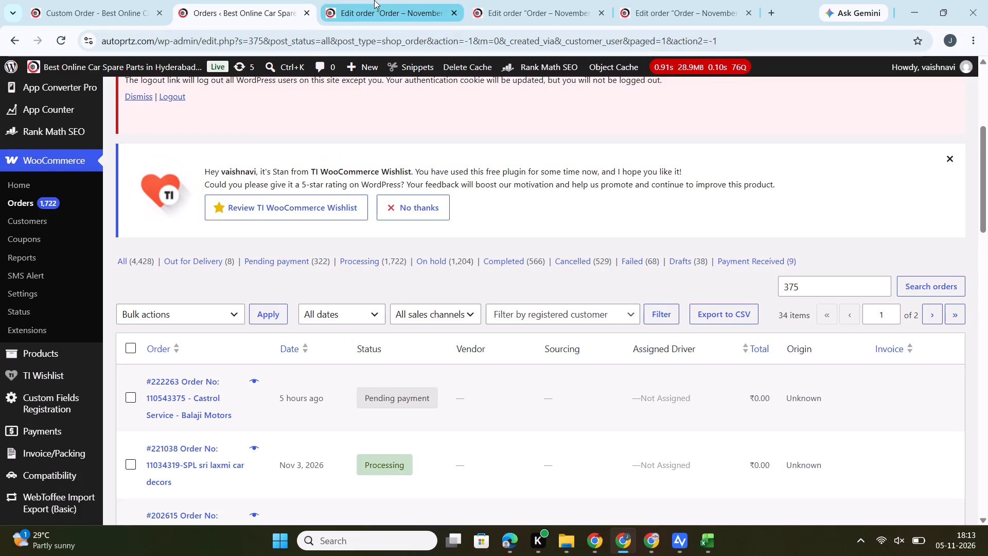
left_click(378, 6)
scroll(482, 345, "down", 1)
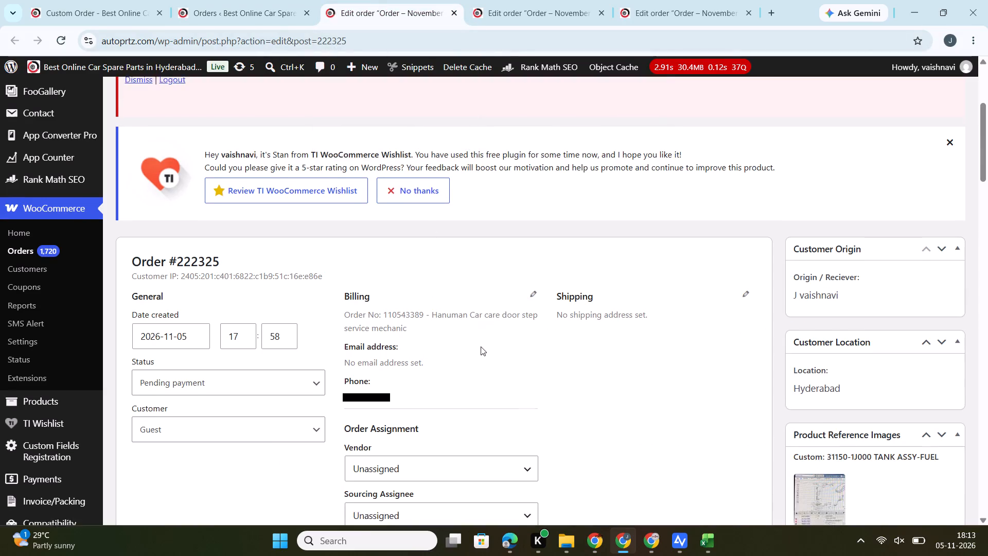
scroll(481, 346, "down", 6)
scroll(687, 361, "down", 1)
scroll(581, 355, "up", 3)
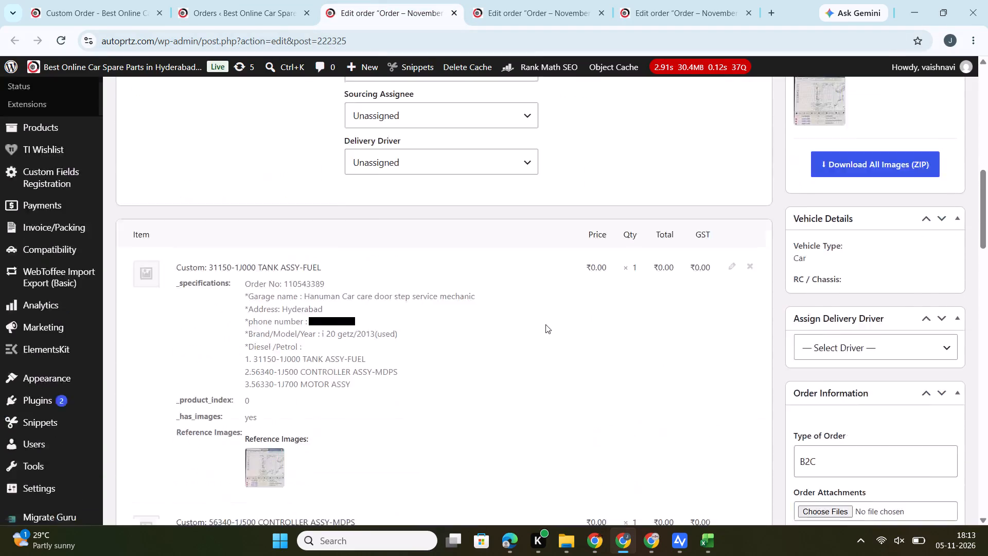
scroll(545, 324, "up", 6)
scroll(540, 322, "down", 4)
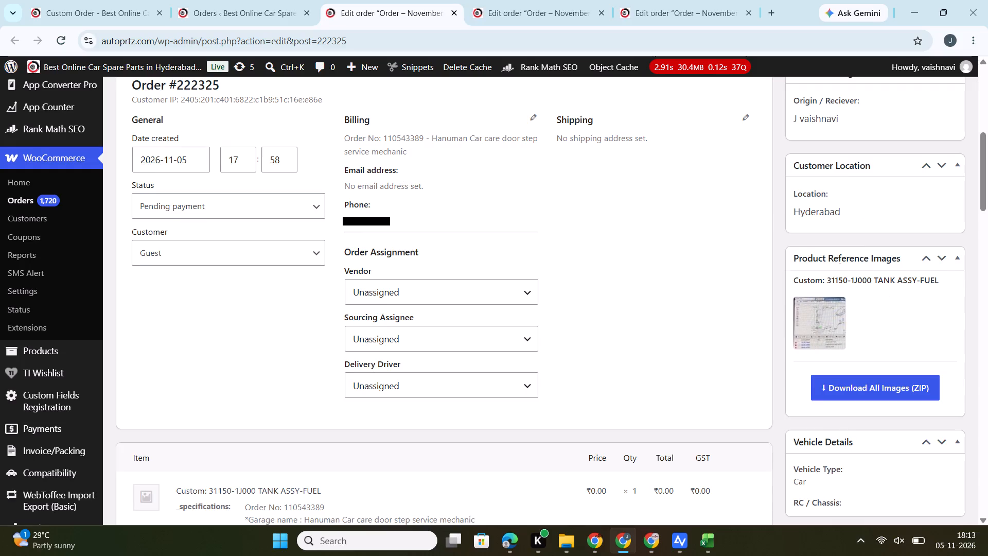
scroll(891, 353, "down", 8)
scroll(844, 328, "down", 19)
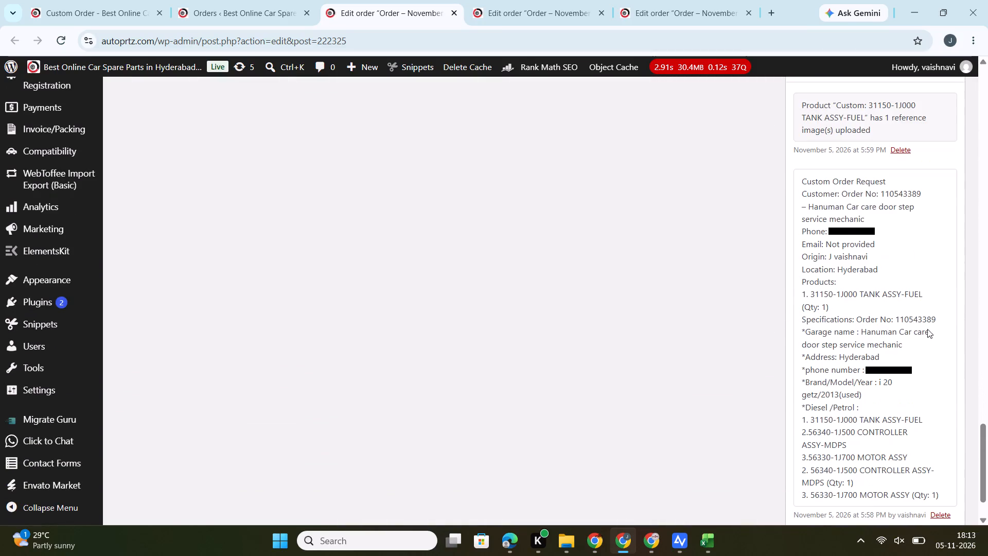
scroll(662, 328, "up", 2)
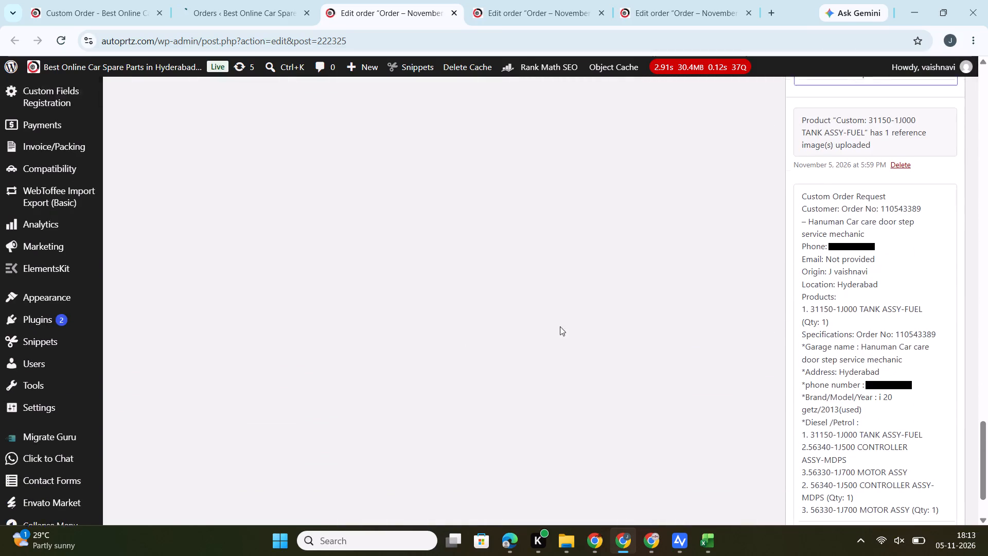
scroll(560, 326, "up", 19)
scroll(393, 336, "up", 4)
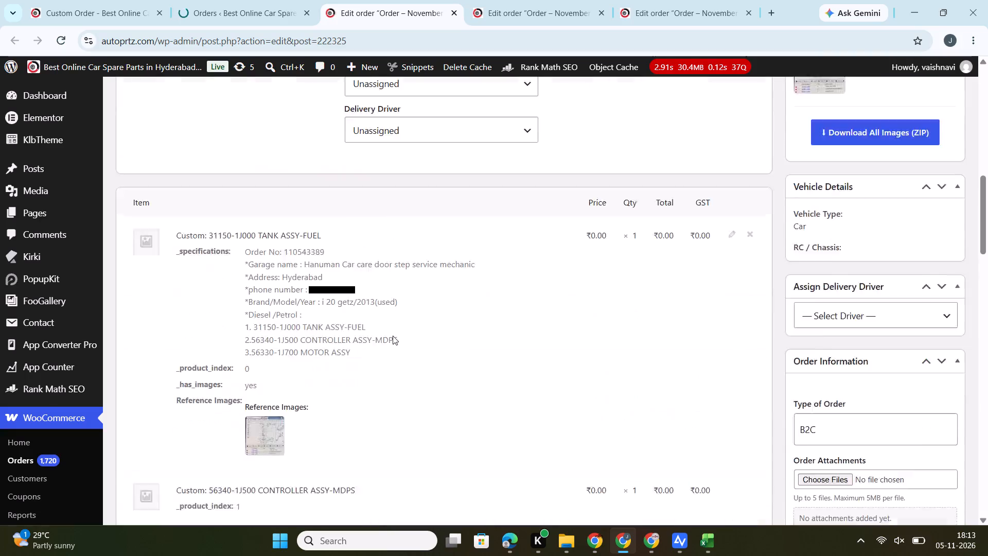
Open the sourcing assignee choices for order #222325, leaving the vendor unassigned.
scroll(478, 336, "up", 1)
left_click(521, 218)
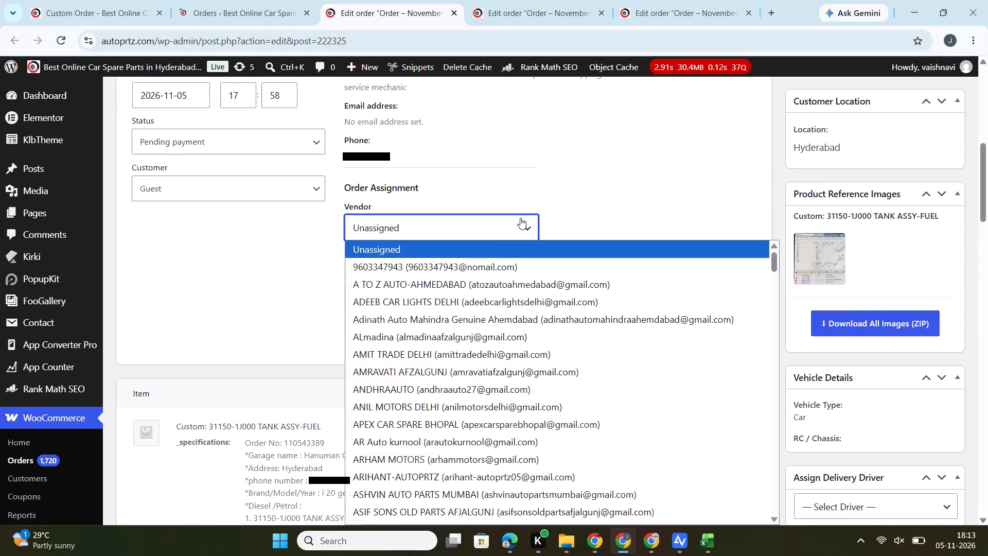
left_click(728, 227)
left_click(398, 267)
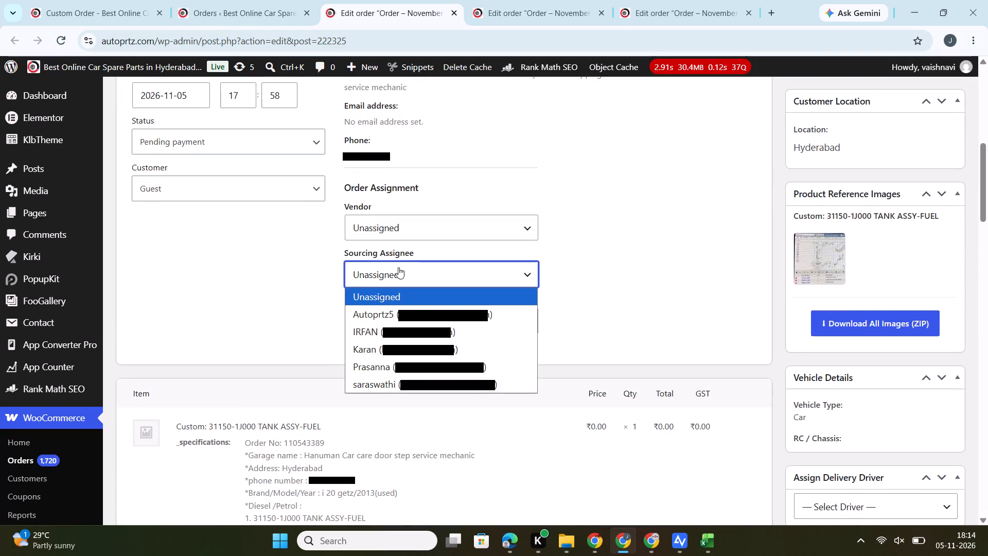
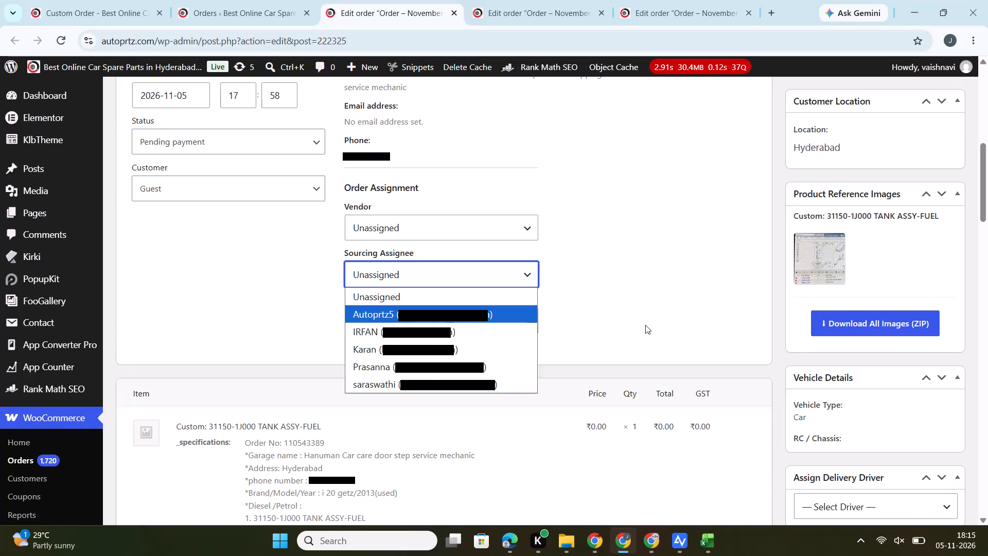
left_click(636, 291)
scroll(580, 303, "down", 1)
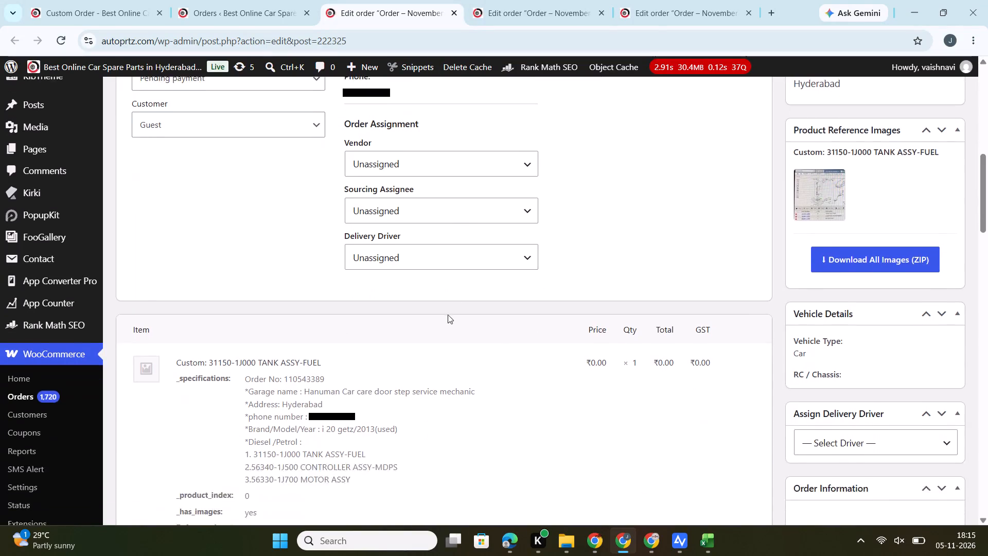
scroll(490, 338, "up", 2)
scroll(669, 277, "down", 3)
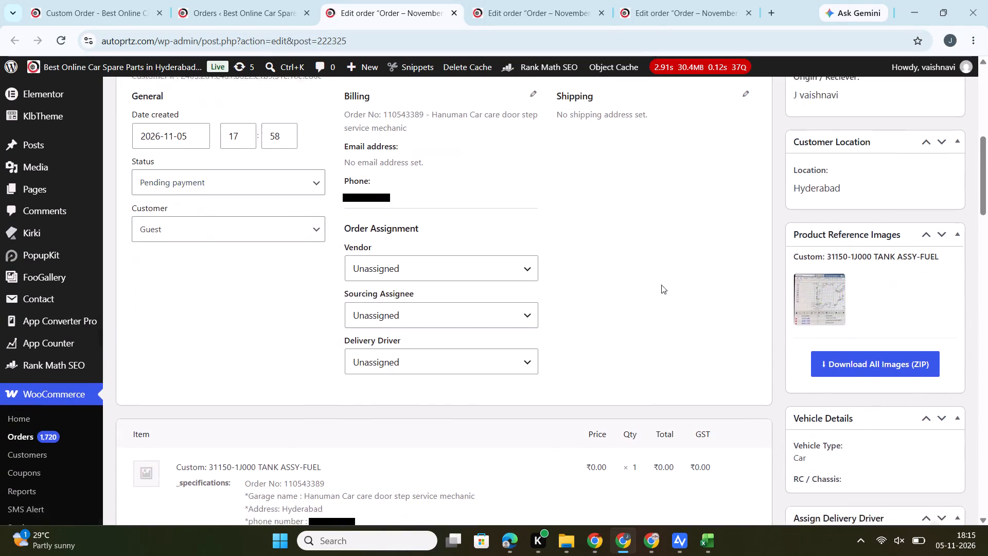
scroll(661, 285, "down", 1)
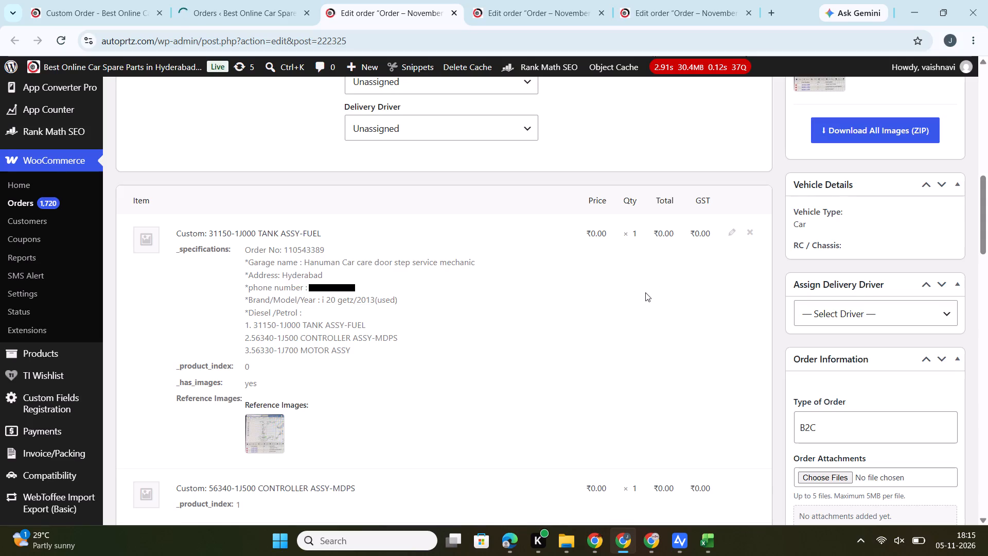
scroll(433, 368, "up", 3)
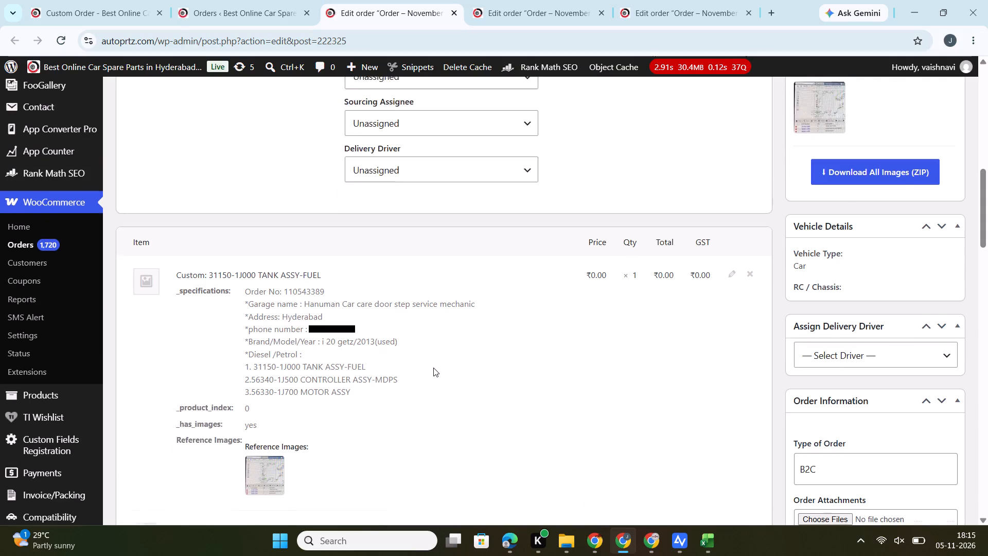
scroll(433, 368, "up", 7)
scroll(431, 366, "down", 2)
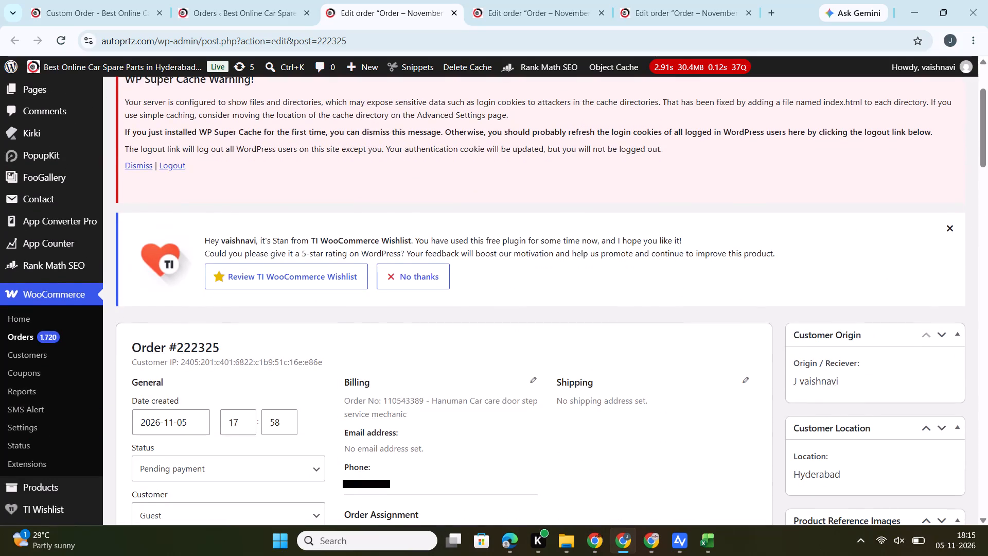
Go to the edit tab of order #222263, Castrol Service - Balaji Motors, and open its vendor choices.
left_click(251, 1)
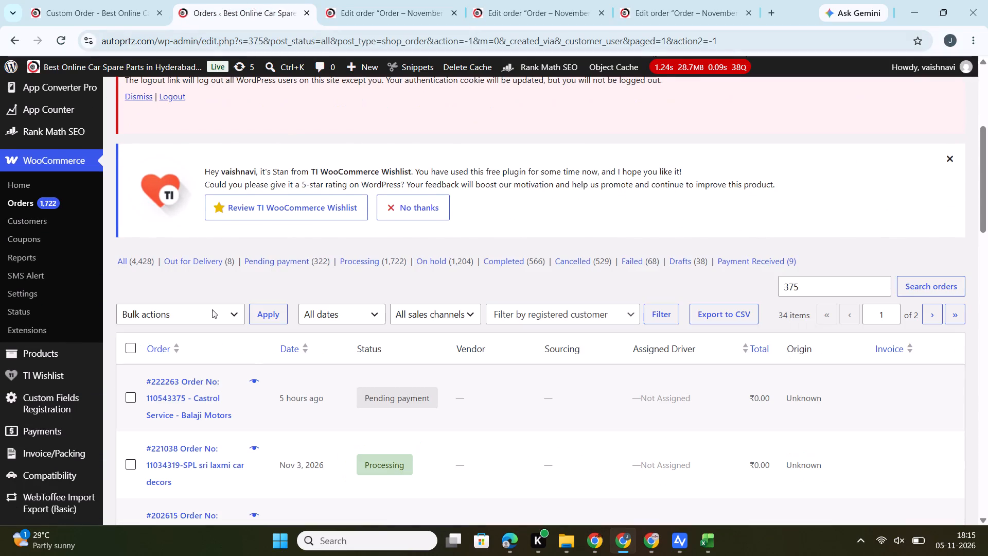
left_click(513, 10)
scroll(273, 418, "down", 3)
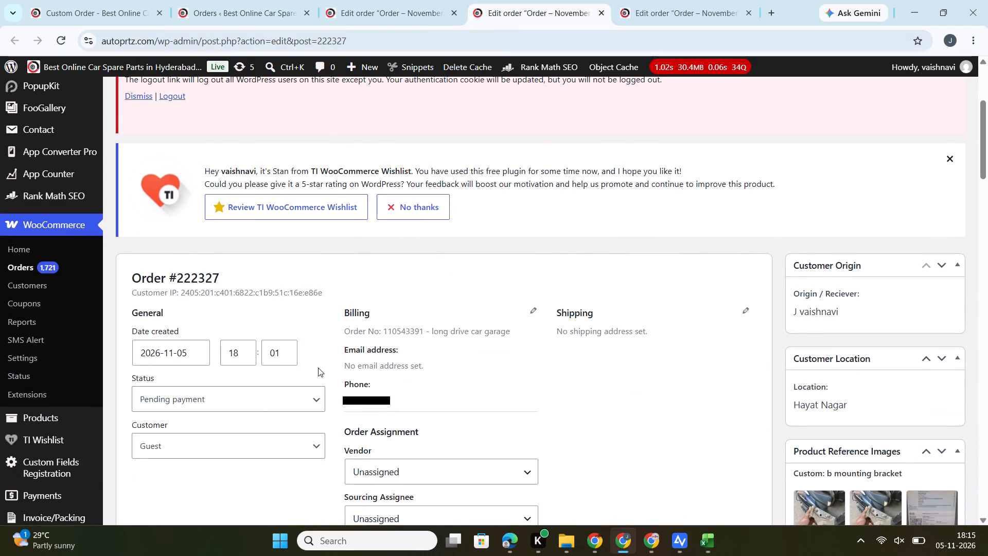
left_click(670, 6)
scroll(499, 439, "down", 3)
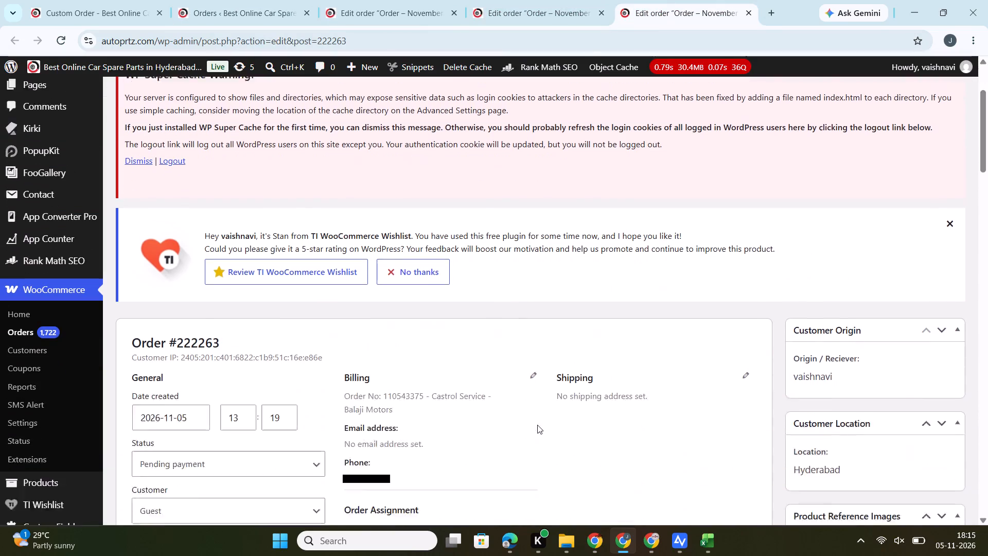
scroll(503, 322, "down", 2)
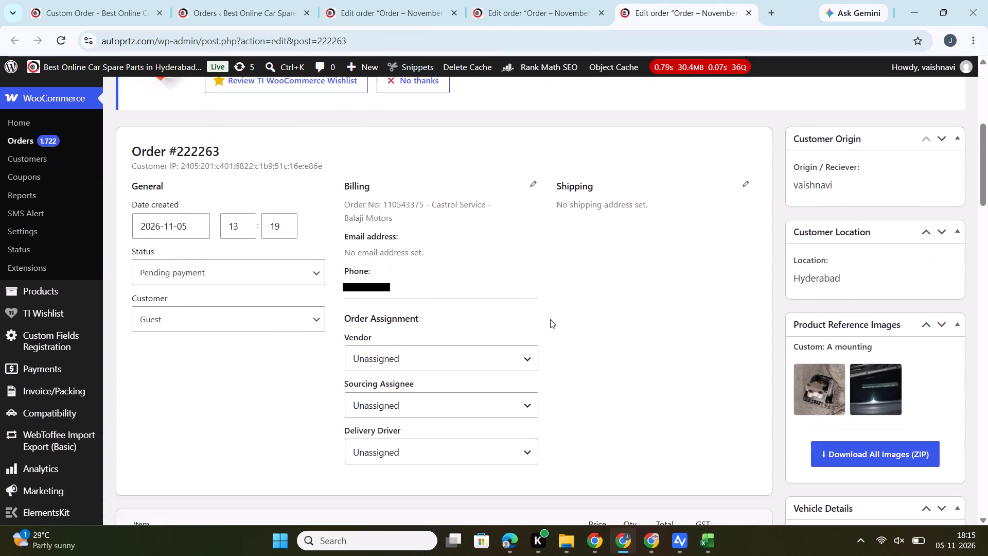
left_click(519, 361)
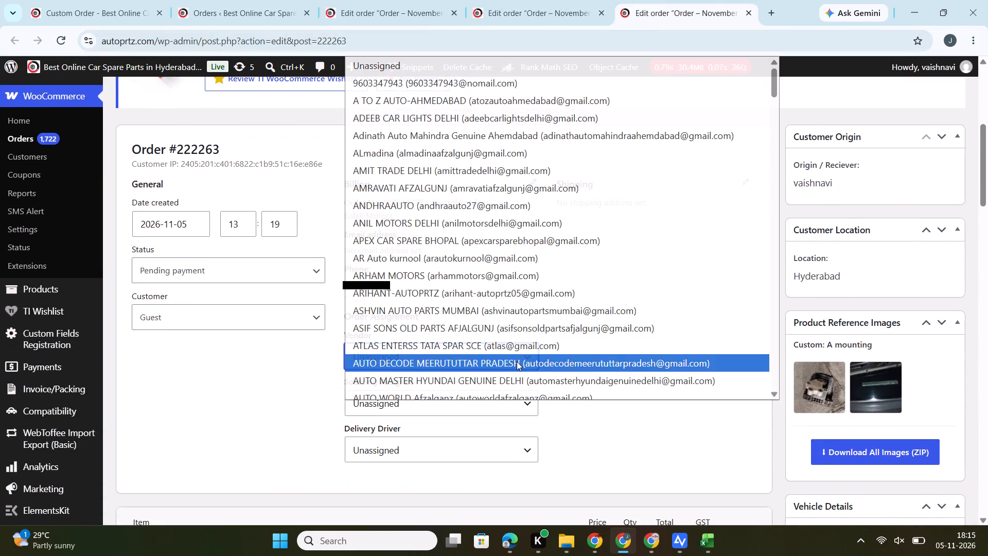
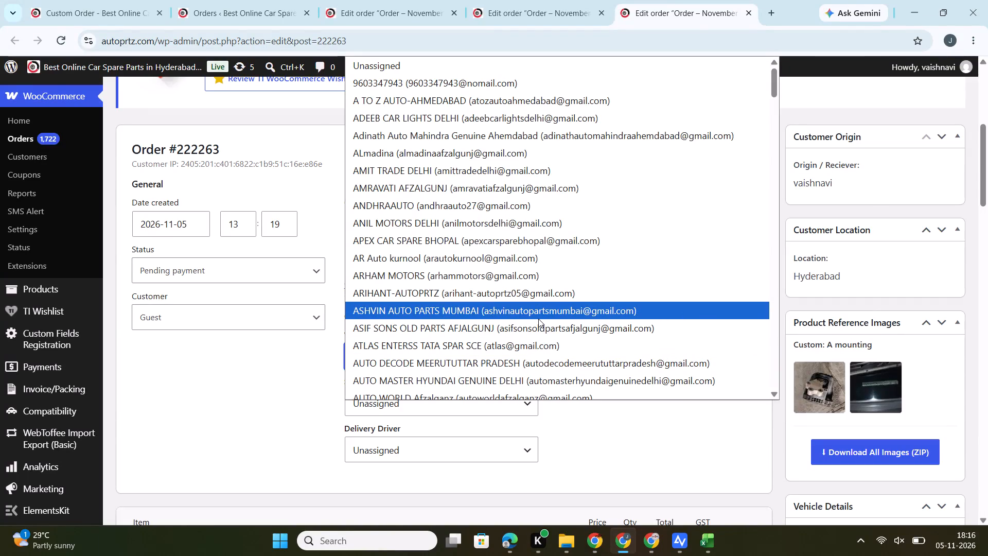
Assign order #222263 to vendor PARAS MOTORS, with Prasanna as the sourcing assignee.
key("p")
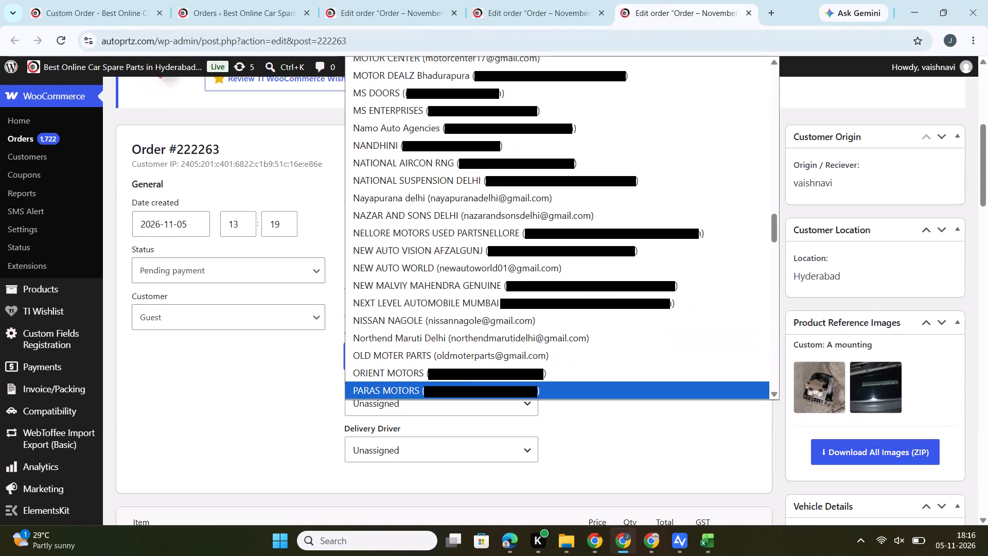
scroll(477, 316, "down", 1)
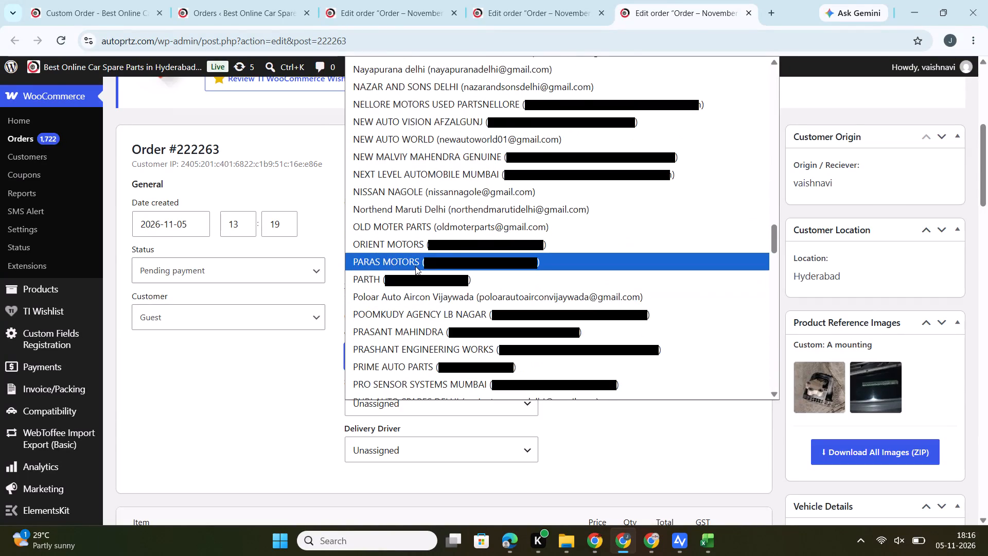
left_click(414, 260)
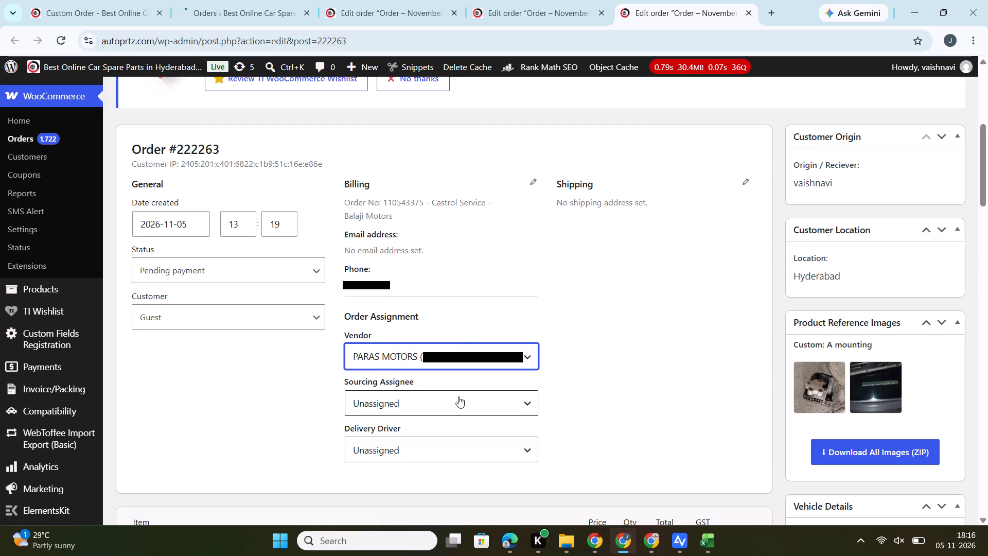
left_click(458, 396)
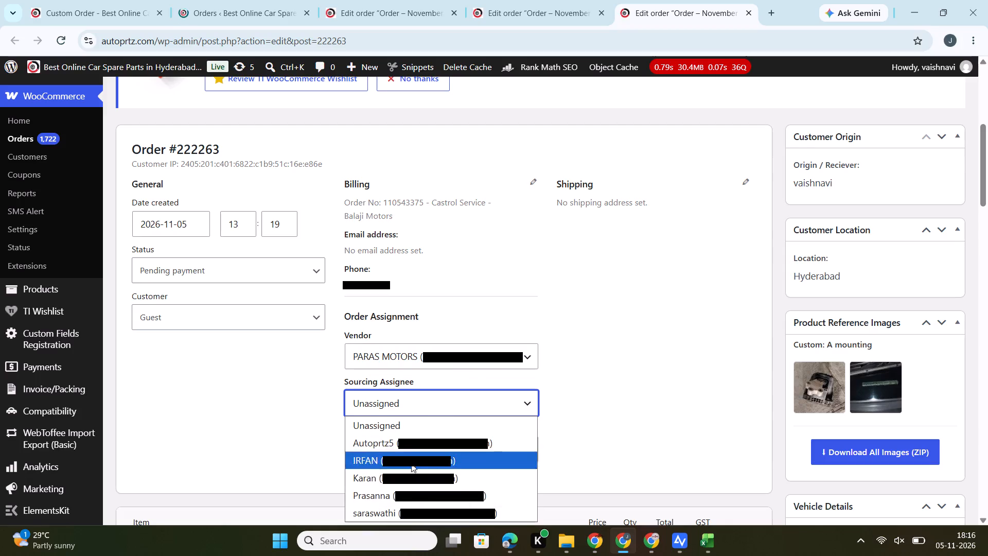
left_click(414, 502)
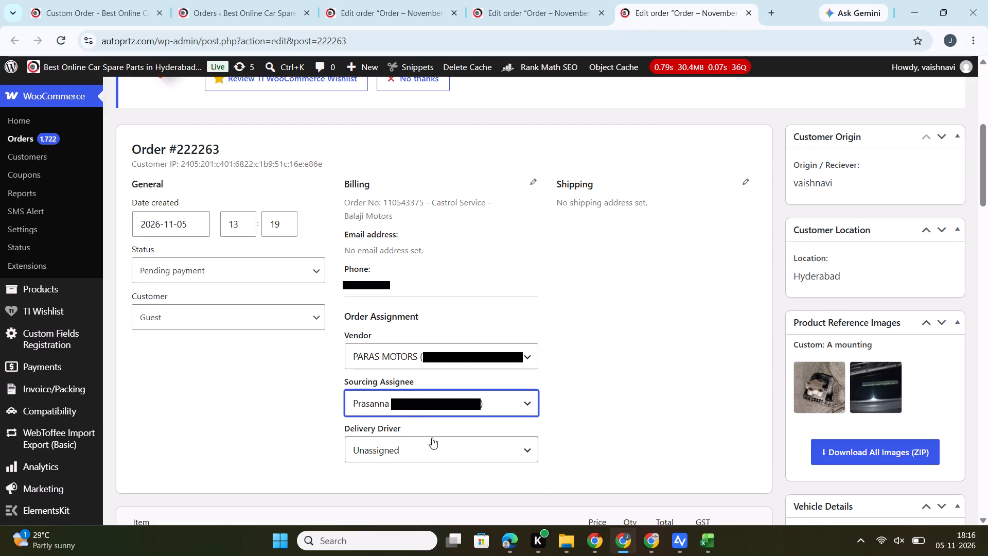
Set the line total of the "Custom: A mounting" item to 3900 and save the order items.
scroll(576, 311, "down", 2)
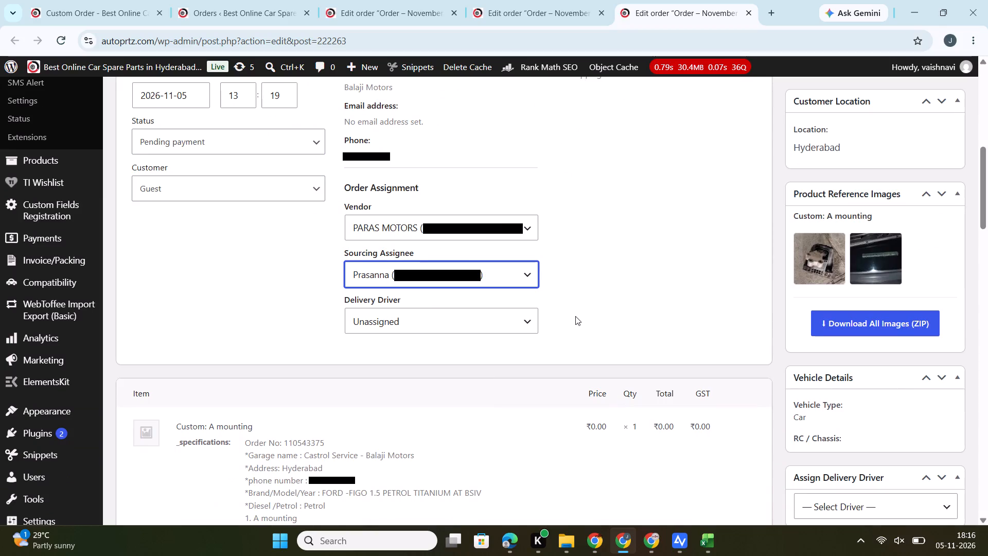
scroll(593, 441, "down", 2)
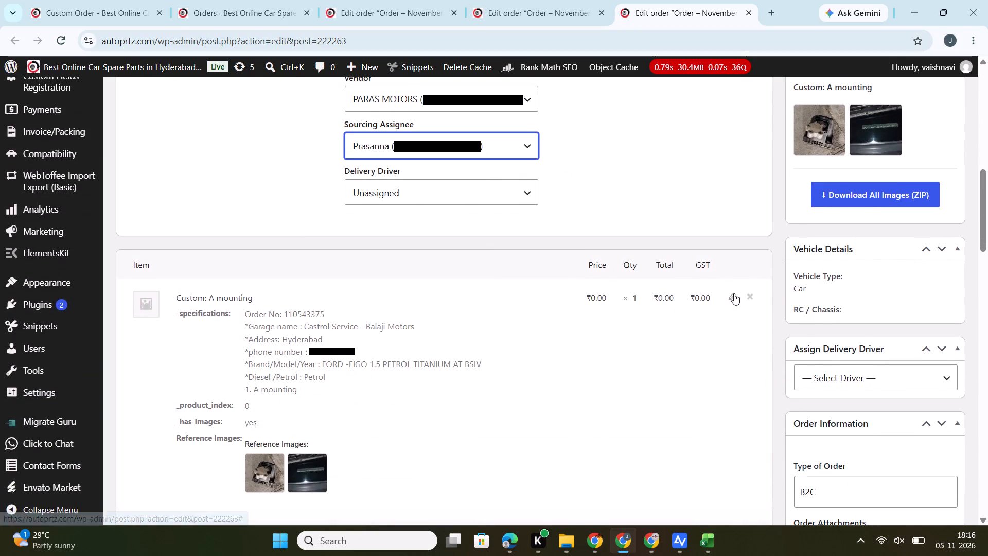
left_click(734, 293)
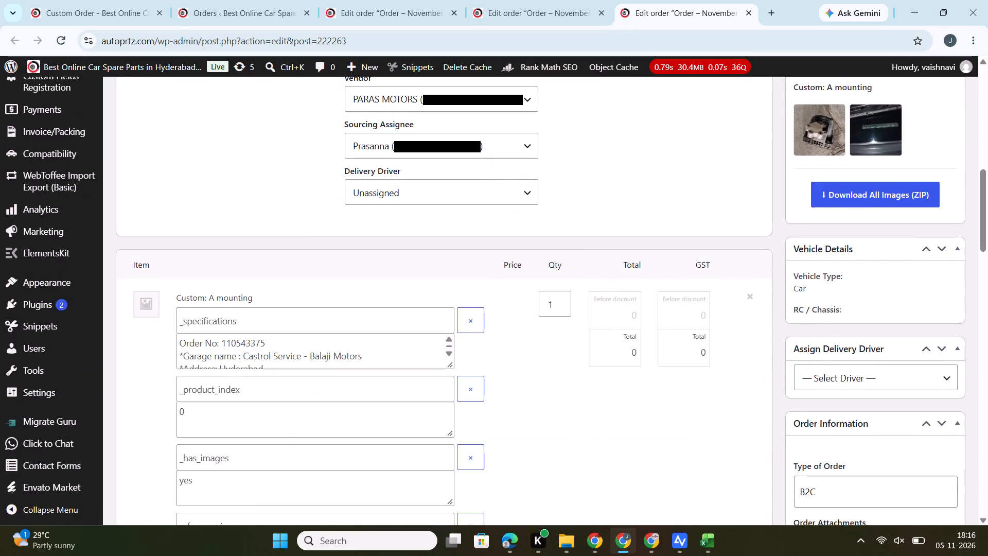
double_click(637, 352)
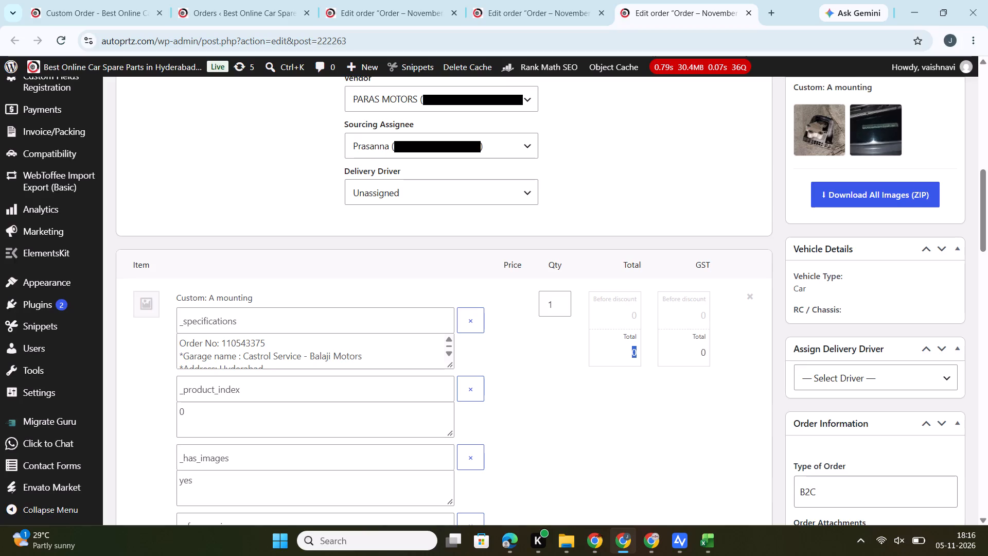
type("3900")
scroll(613, 389, "down", 5)
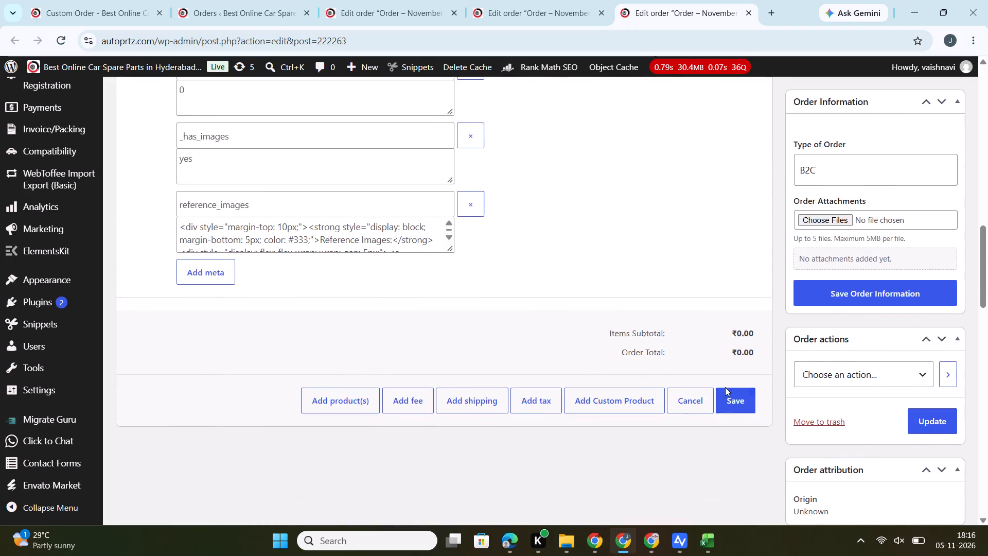
scroll(431, 358, "up", 3)
scroll(431, 358, "down", 1)
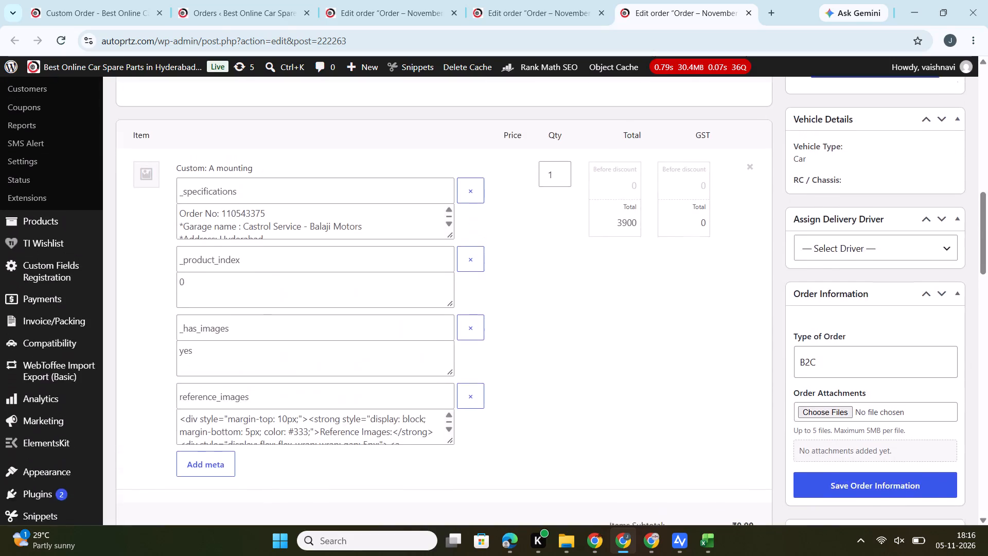
scroll(431, 358, "down", 2)
scroll(634, 322, "up", 2)
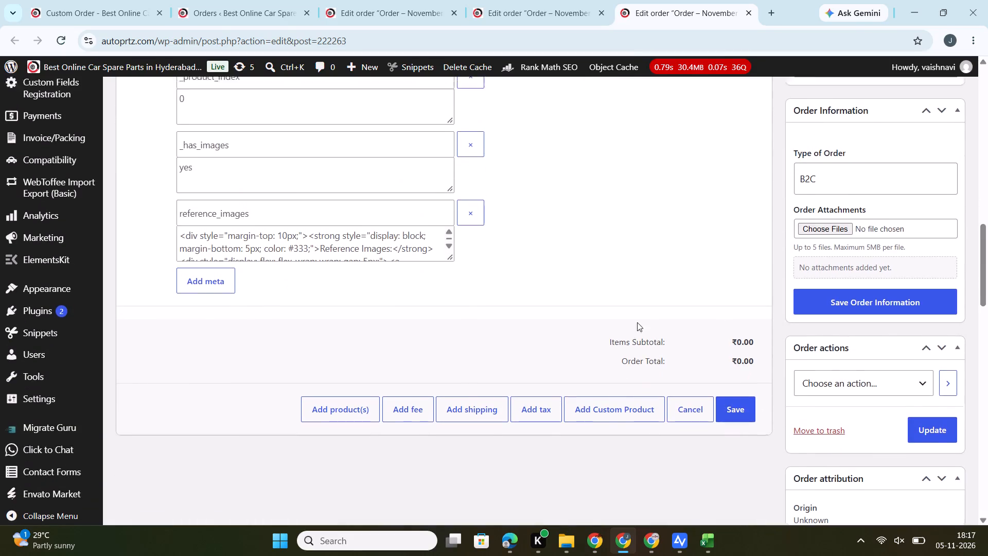
scroll(637, 322, "up", 2)
scroll(649, 329, "down", 5)
left_click(732, 336)
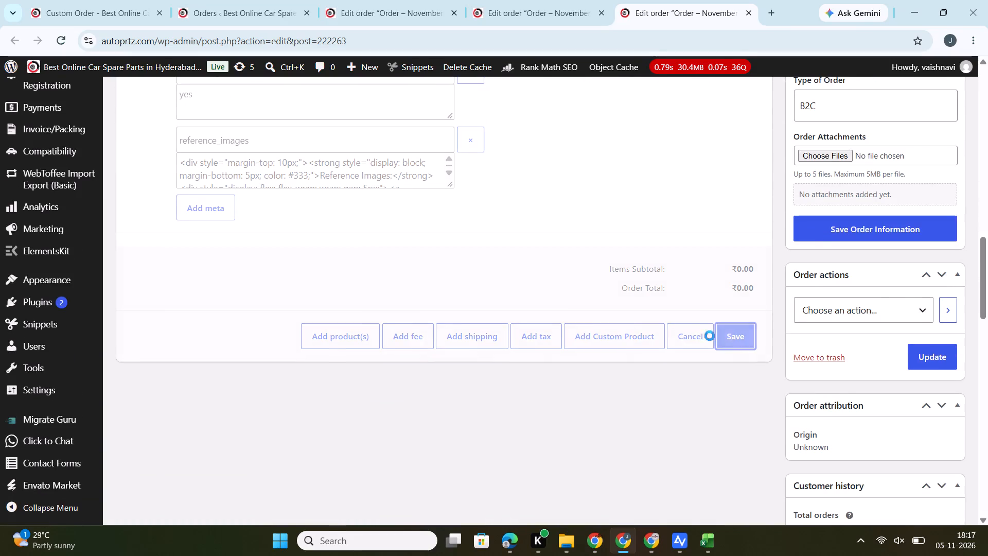
Review order #222263's item pricing, assignment fields, order information, order actions and order notes.
scroll(646, 377, "up", 4)
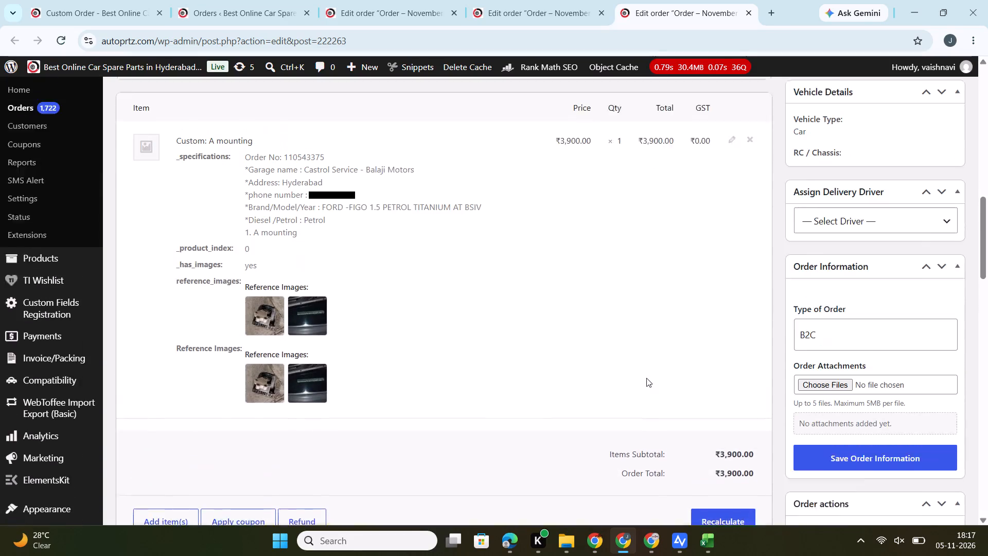
scroll(646, 378, "up", 1)
scroll(643, 381, "down", 4)
scroll(643, 381, "up", 3)
scroll(643, 381, "down", 2)
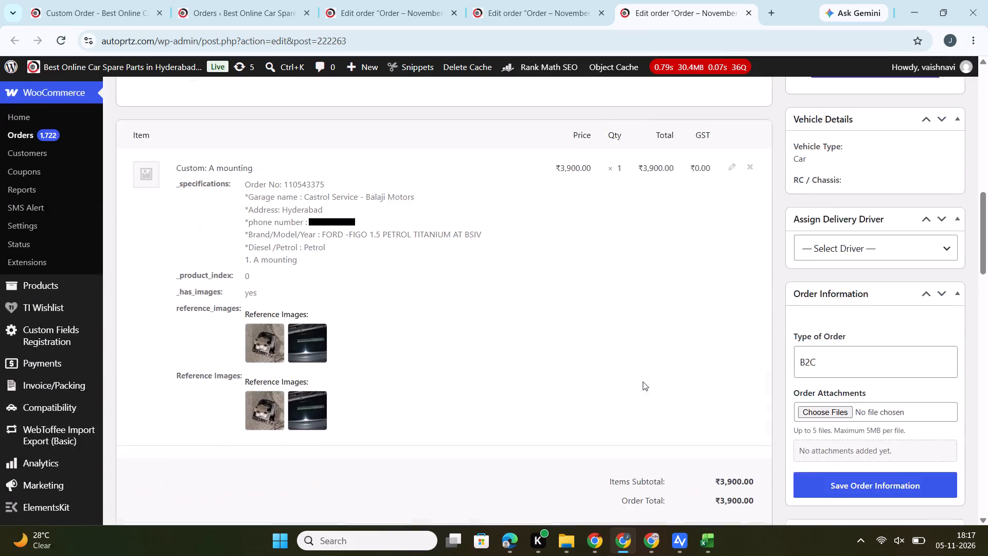
scroll(643, 381, "down", 5)
scroll(855, 380, "down", 13)
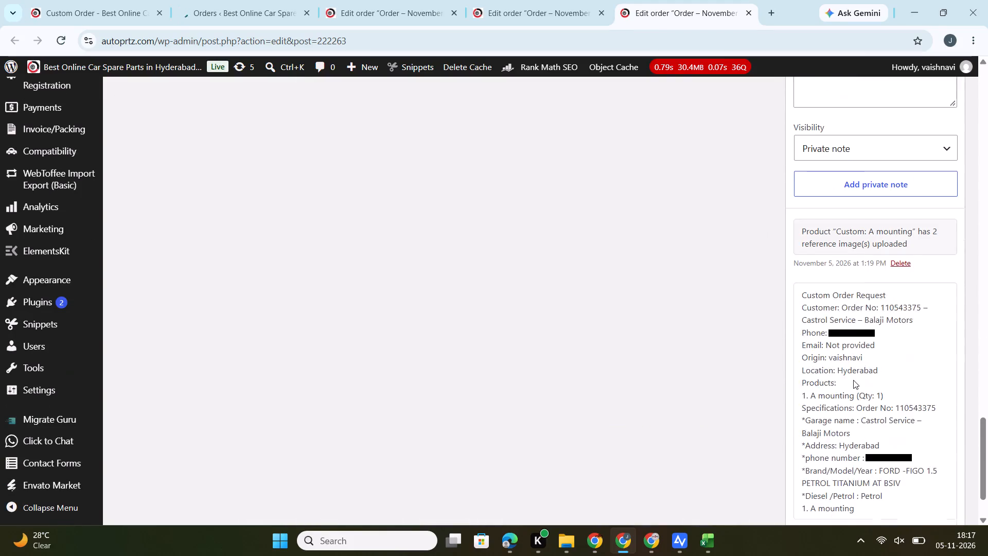
scroll(861, 383, "down", 11)
scroll(867, 387, "up", 5)
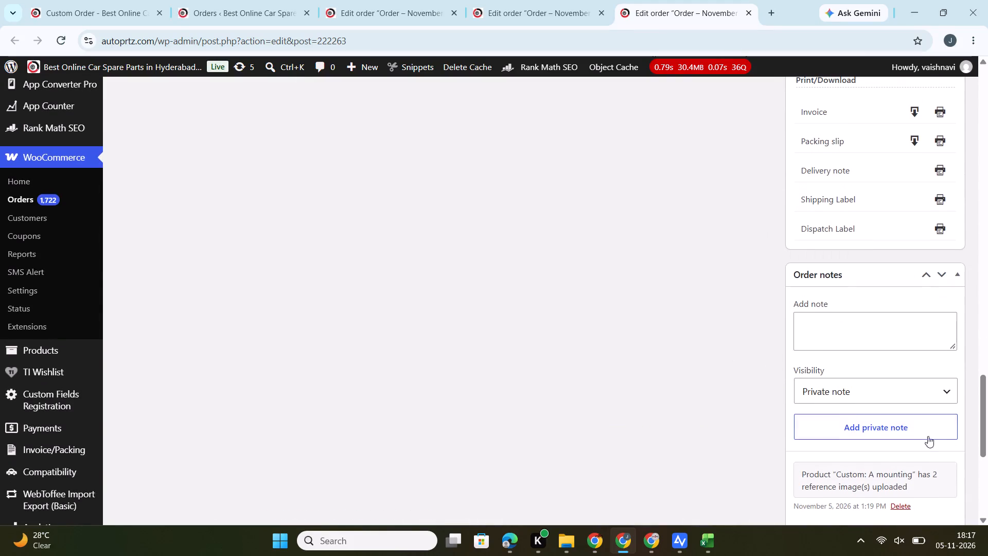
scroll(930, 437, "up", 5)
scroll(744, 377, "up", 4)
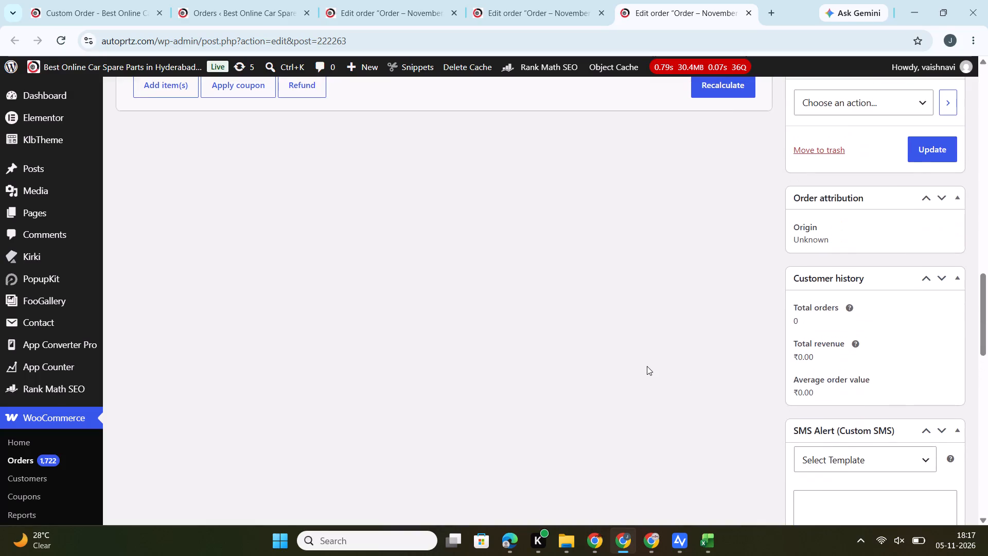
scroll(647, 366, "up", 4)
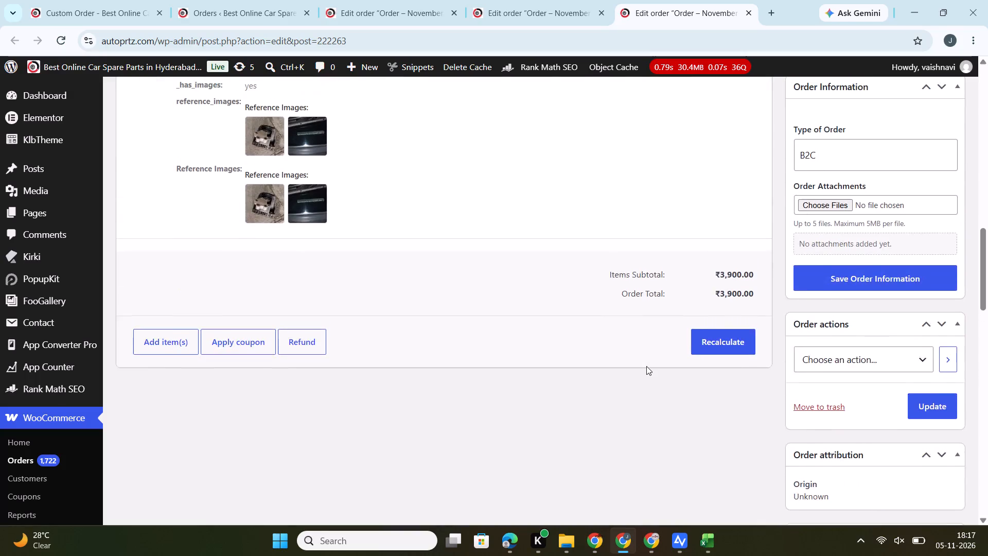
scroll(637, 366, "up", 2)
scroll(809, 337, "up", 4)
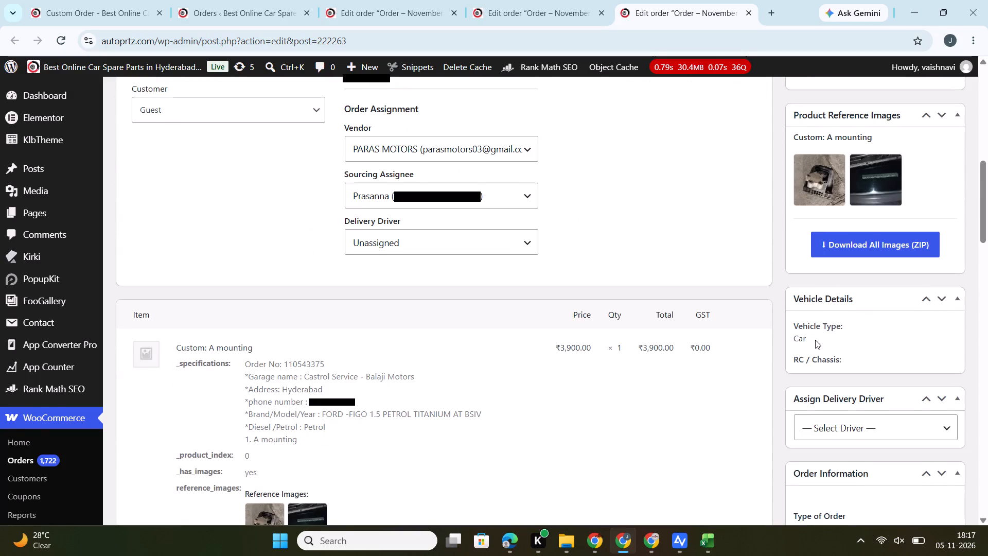
scroll(830, 352, "down", 7)
scroll(868, 381, "down", 2)
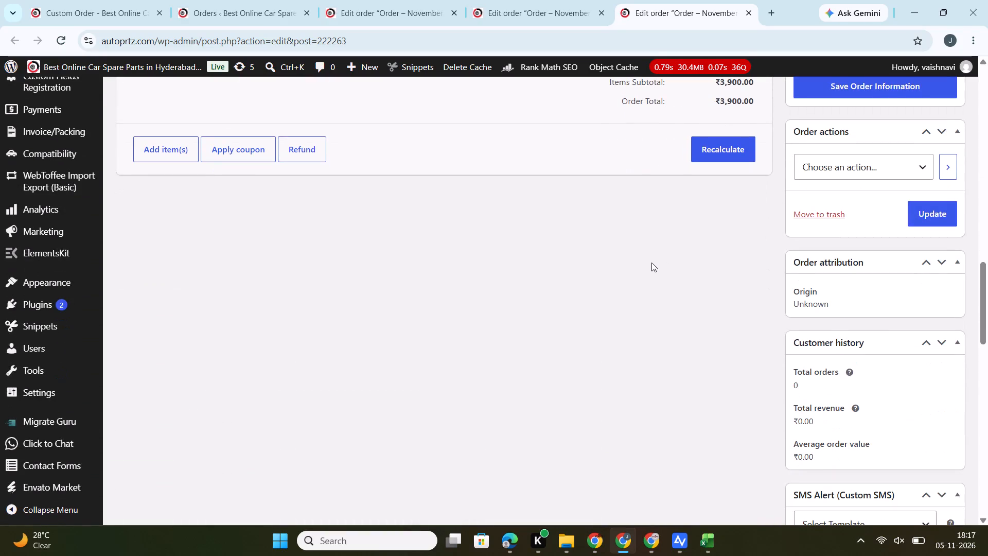
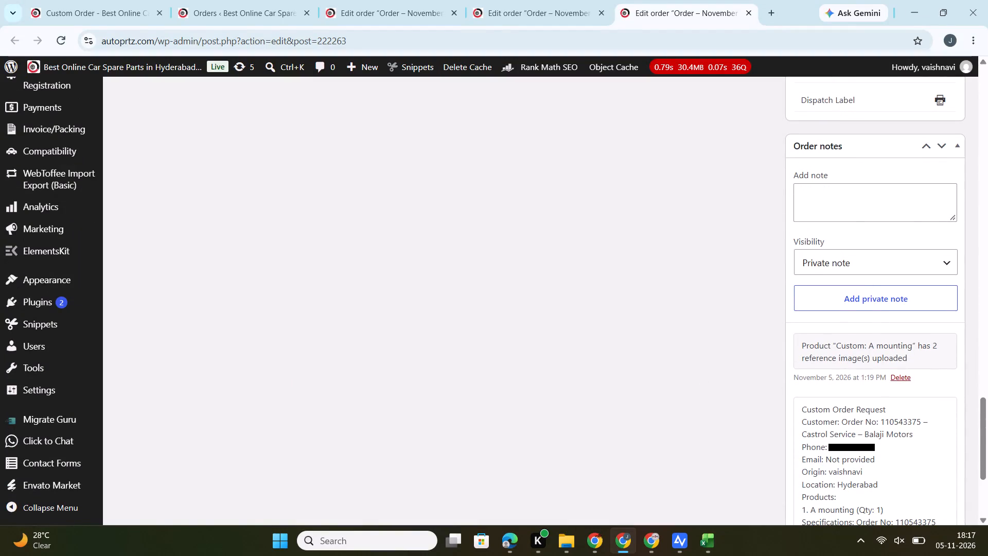
scroll(877, 317, "down", 1)
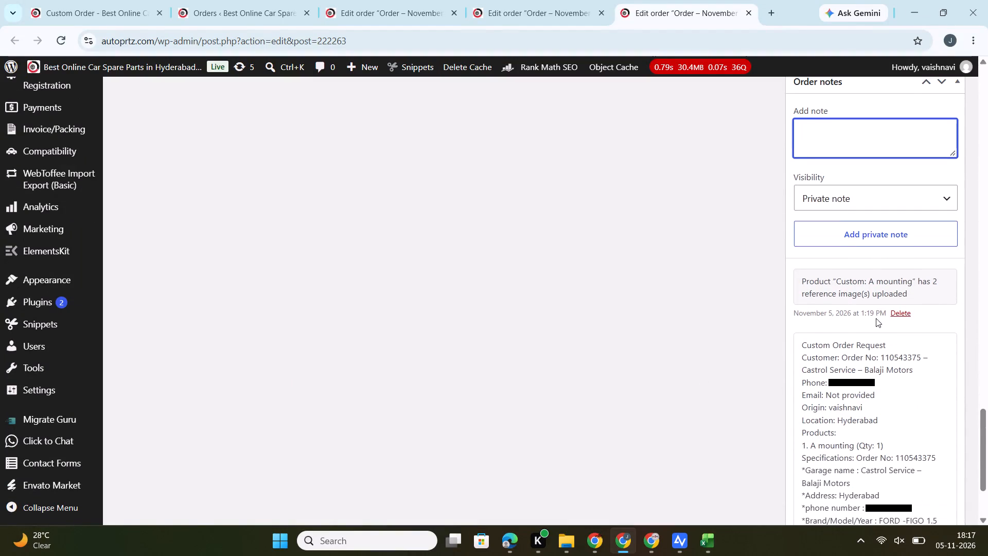
key("ctrl+v")
left_click(872, 238)
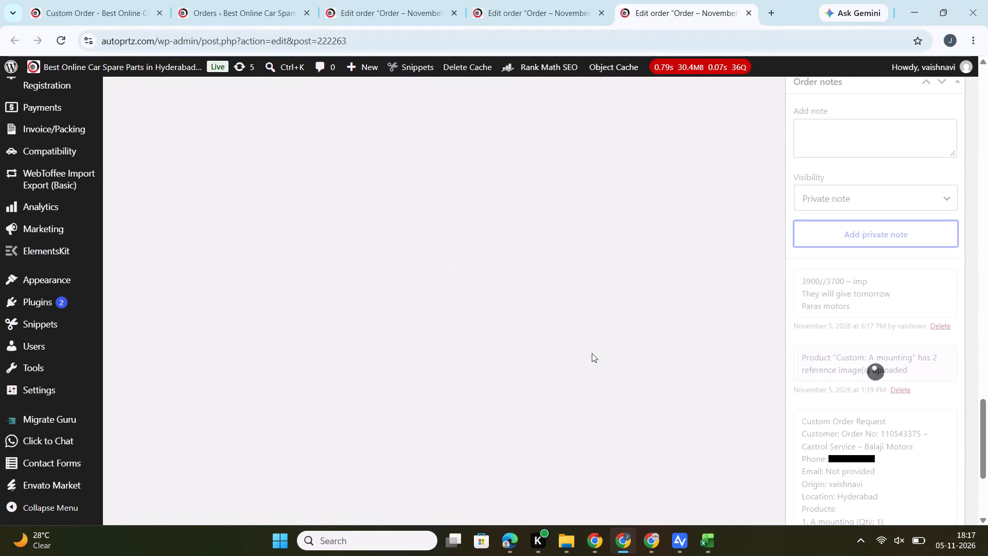
scroll(616, 350, "up", 19)
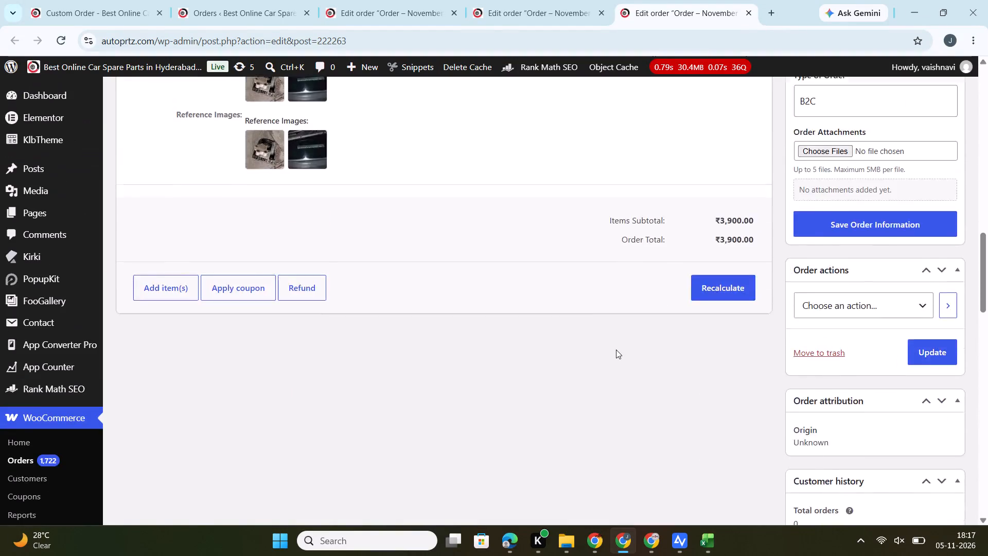
scroll(616, 350, "up", 6)
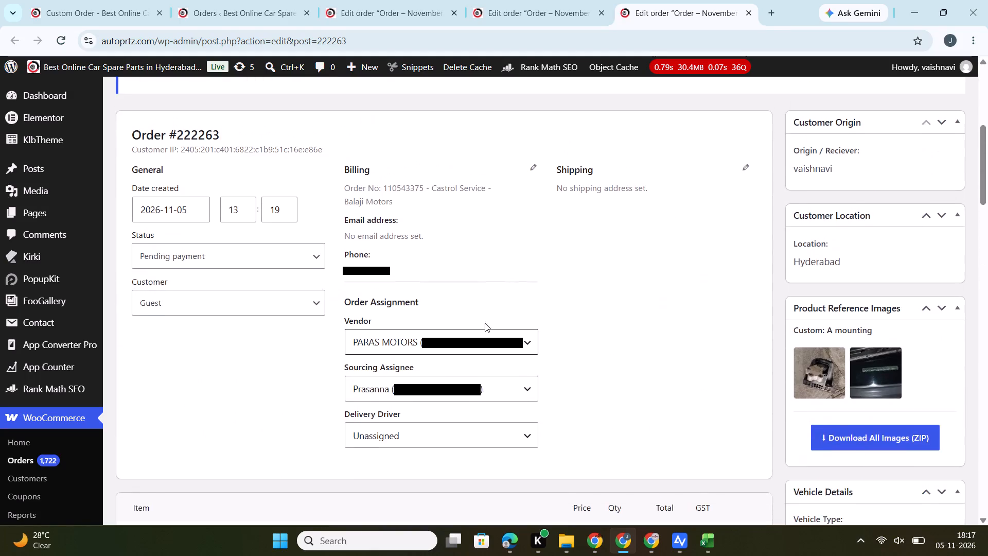
scroll(546, 327, "up", 2)
scroll(860, 541, "down", 5)
scroll(702, 407, "down", 12)
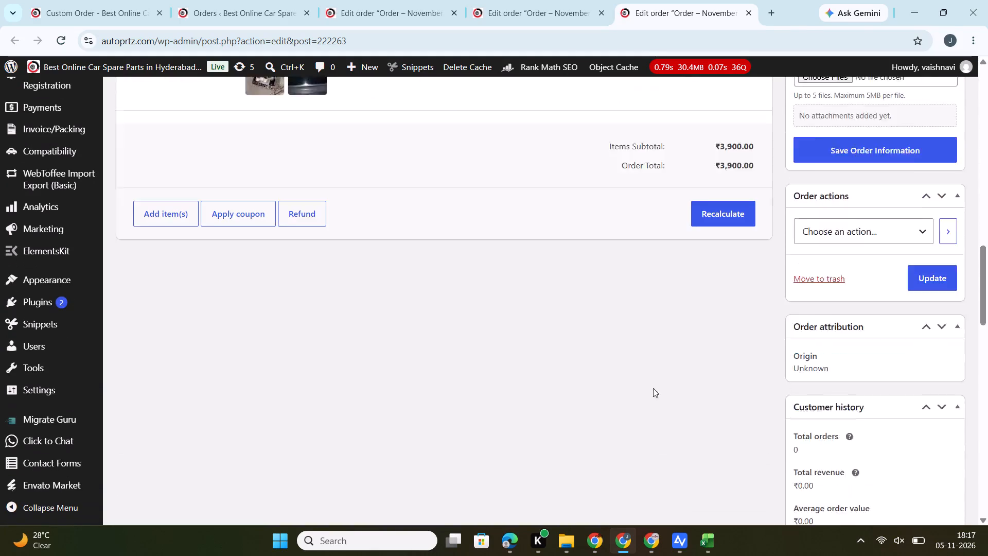
scroll(728, 397, "down", 16)
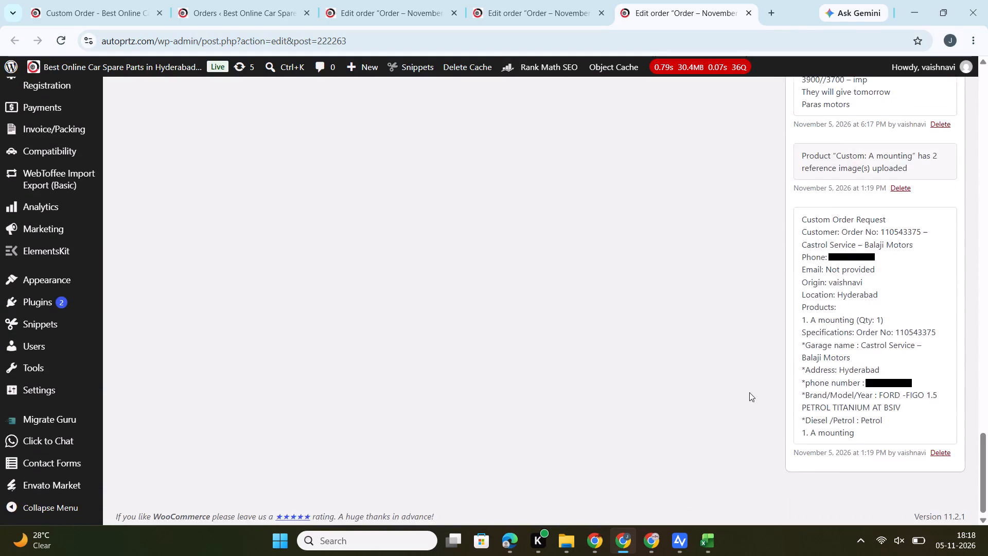
scroll(749, 392, "up", 20)
scroll(749, 392, "up", 1)
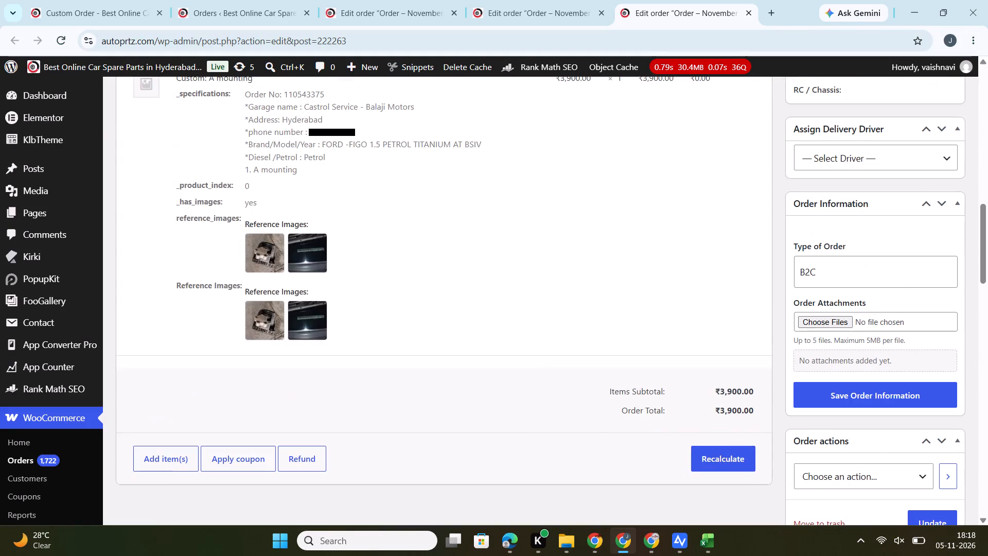
scroll(721, 387, "up", 4)
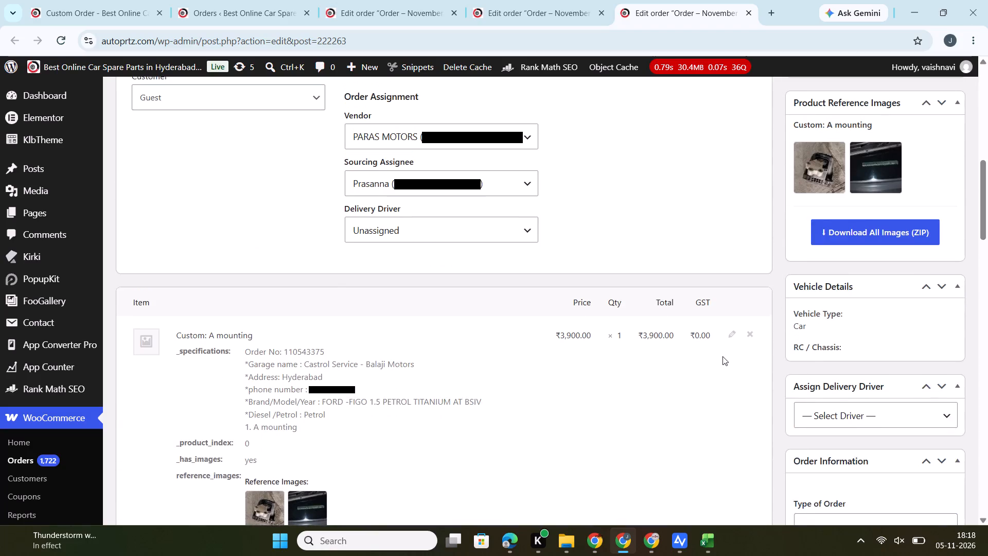
scroll(722, 356, "up", 5)
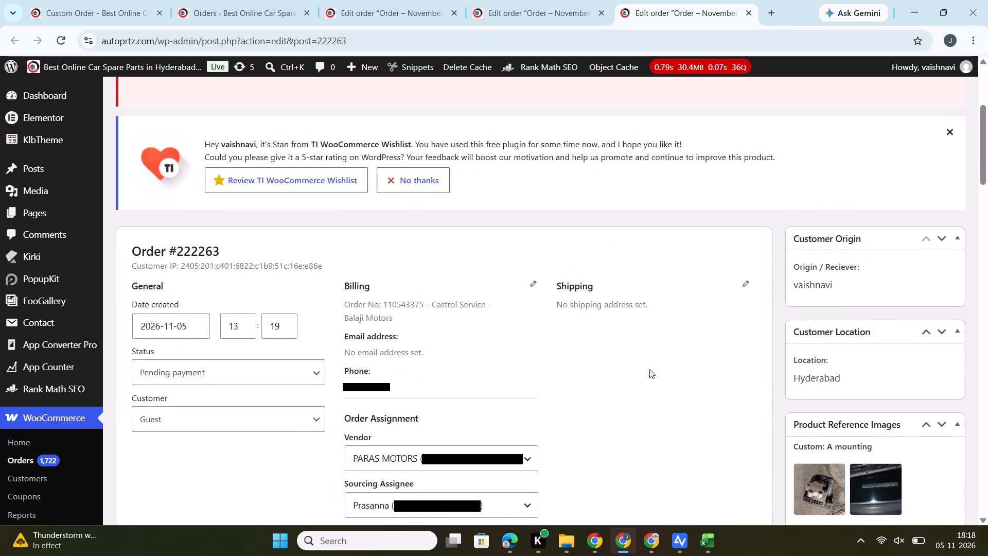
scroll(322, 354, "up", 3)
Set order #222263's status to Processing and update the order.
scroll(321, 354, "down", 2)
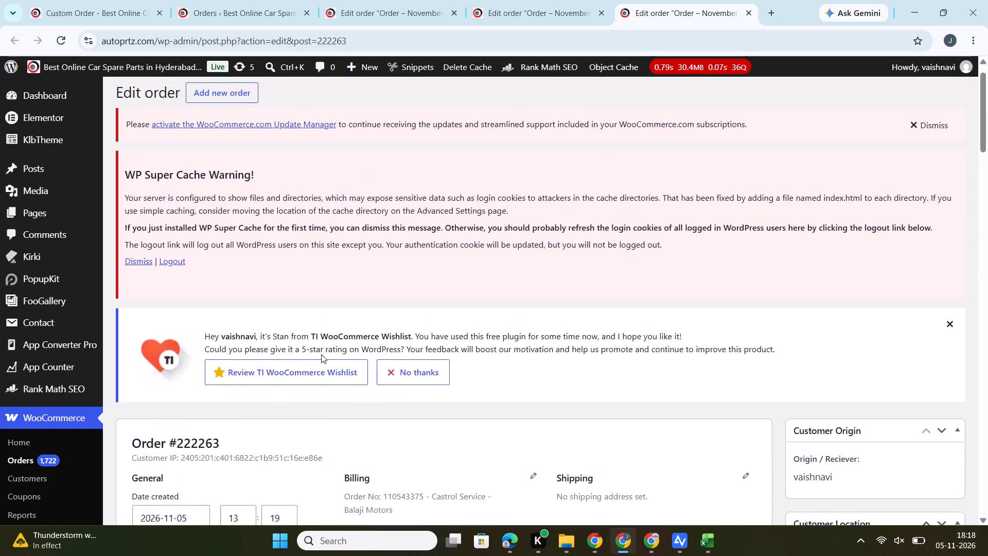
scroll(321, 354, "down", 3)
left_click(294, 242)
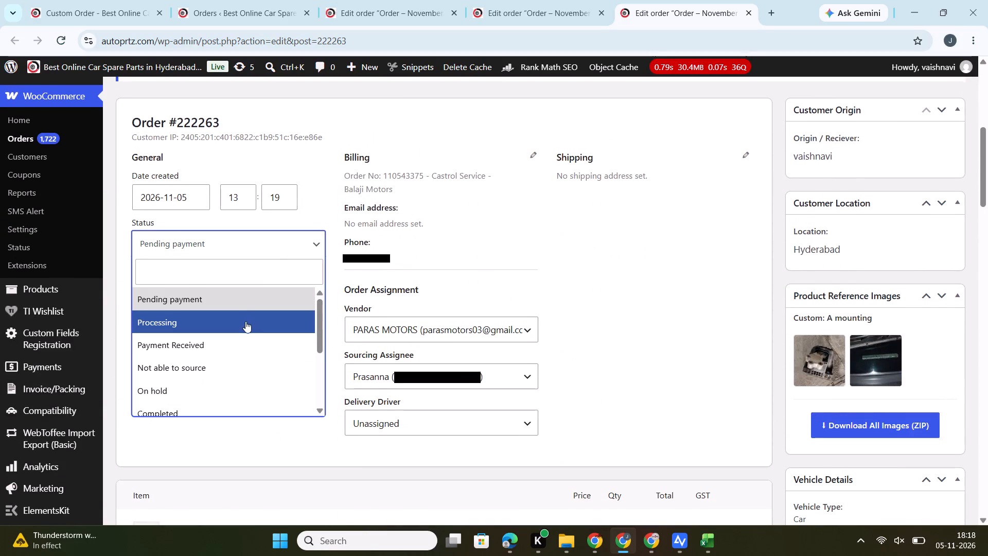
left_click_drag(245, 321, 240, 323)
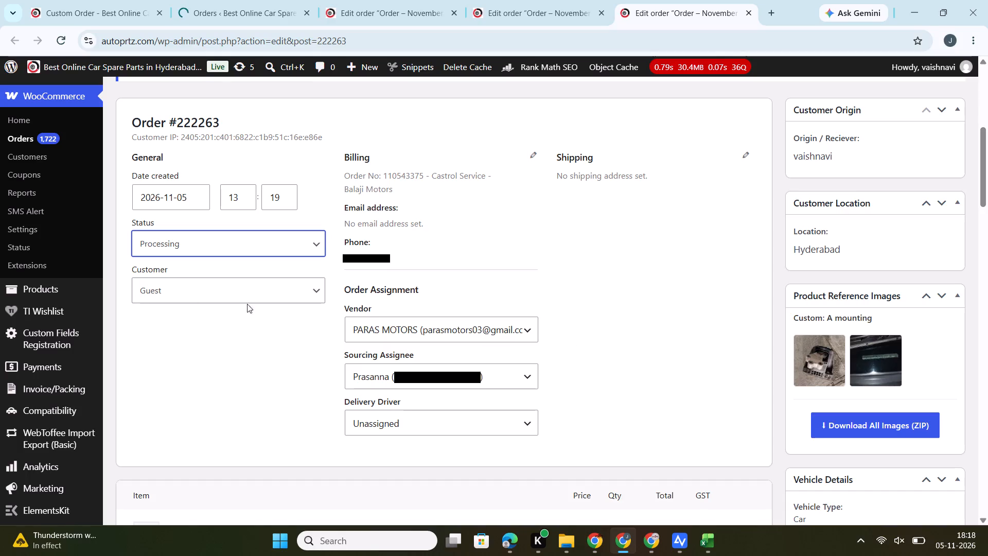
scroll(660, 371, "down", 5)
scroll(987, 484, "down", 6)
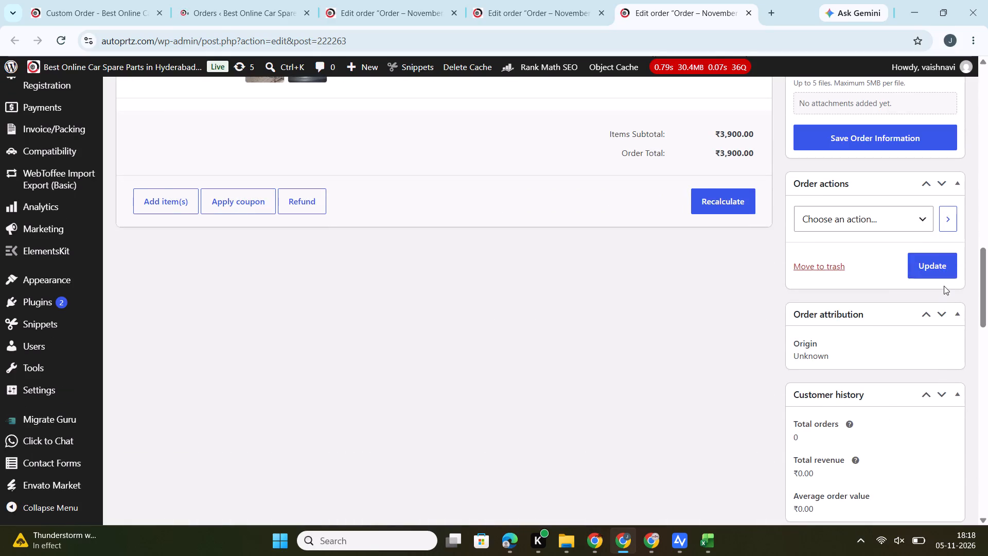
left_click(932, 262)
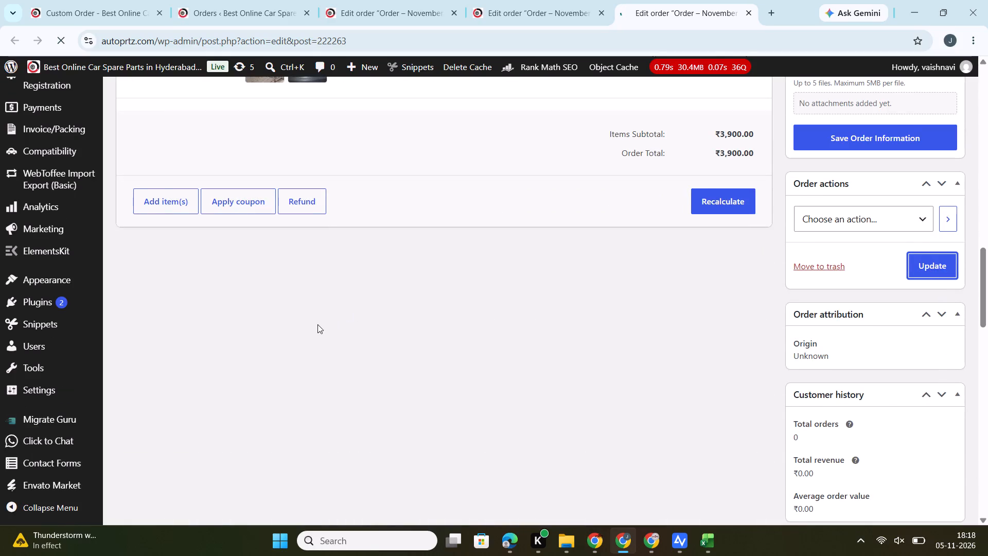
scroll(317, 324, "up", 6)
scroll(245, 318, "up", 4)
scroll(315, 325, "up", 1)
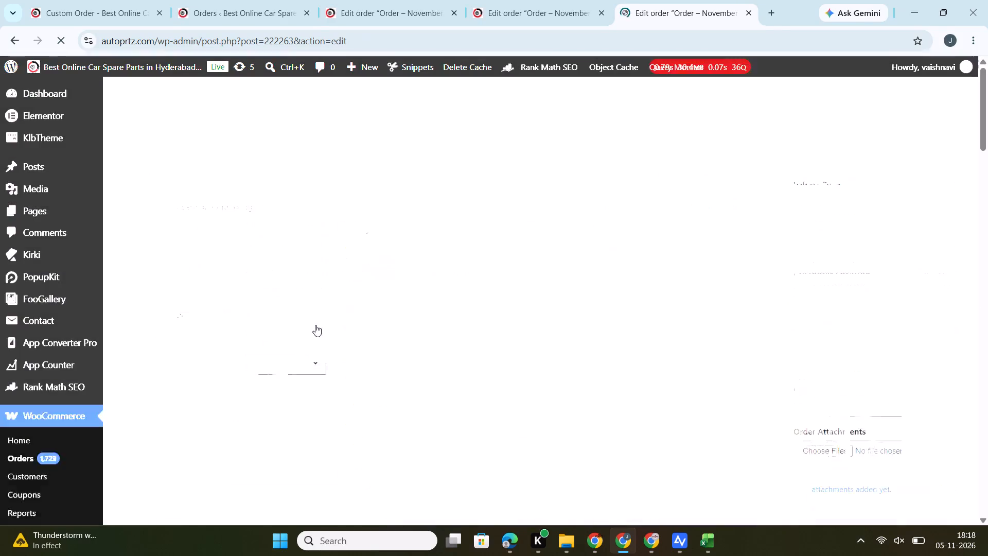
left_click(284, 329)
scroll(577, 325, "down", 5)
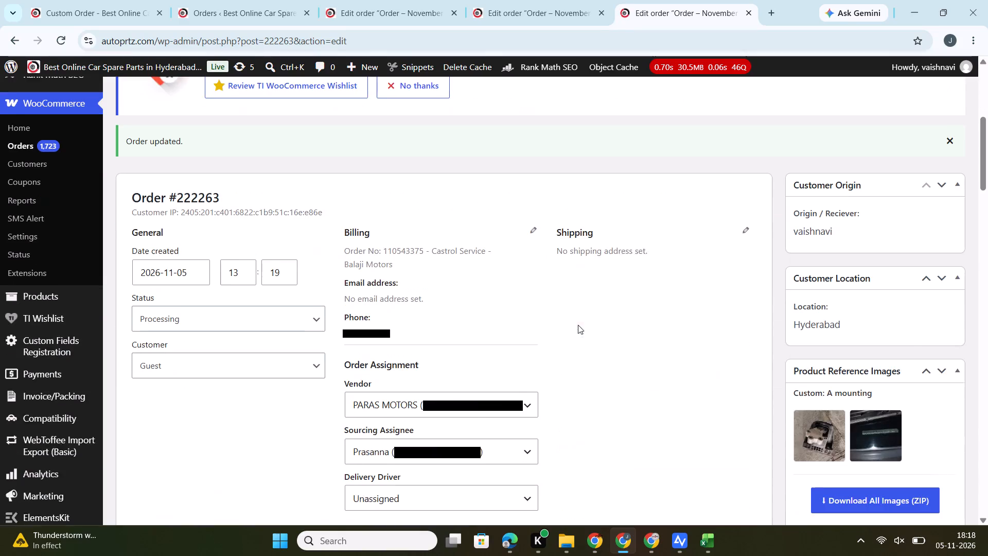
left_click(313, 310)
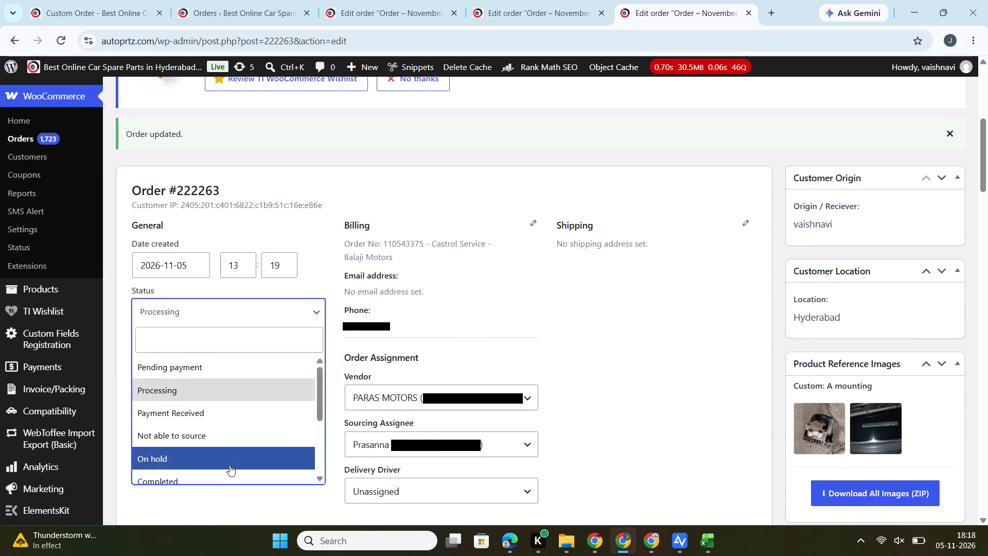
left_click(228, 465)
scroll(908, 457, "down", 10)
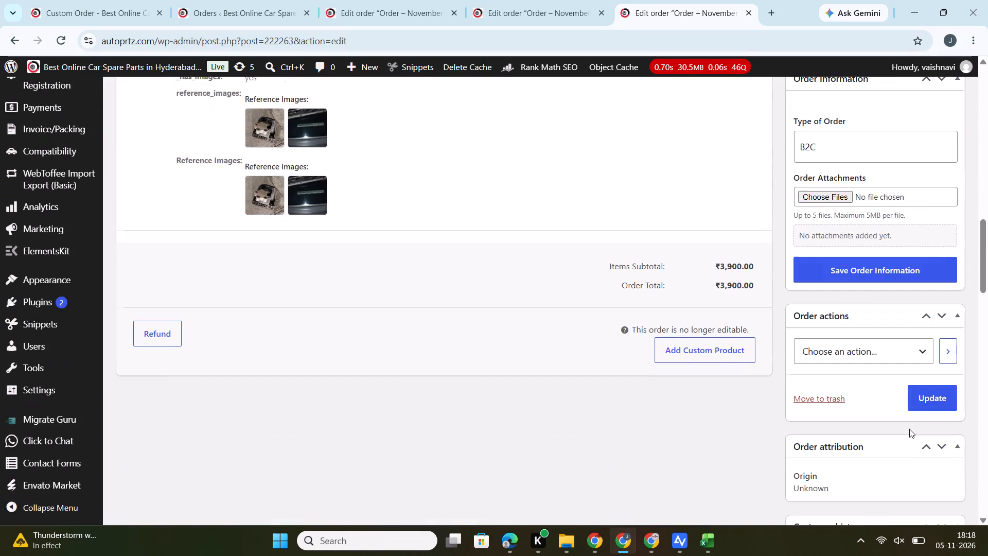
left_click(924, 397)
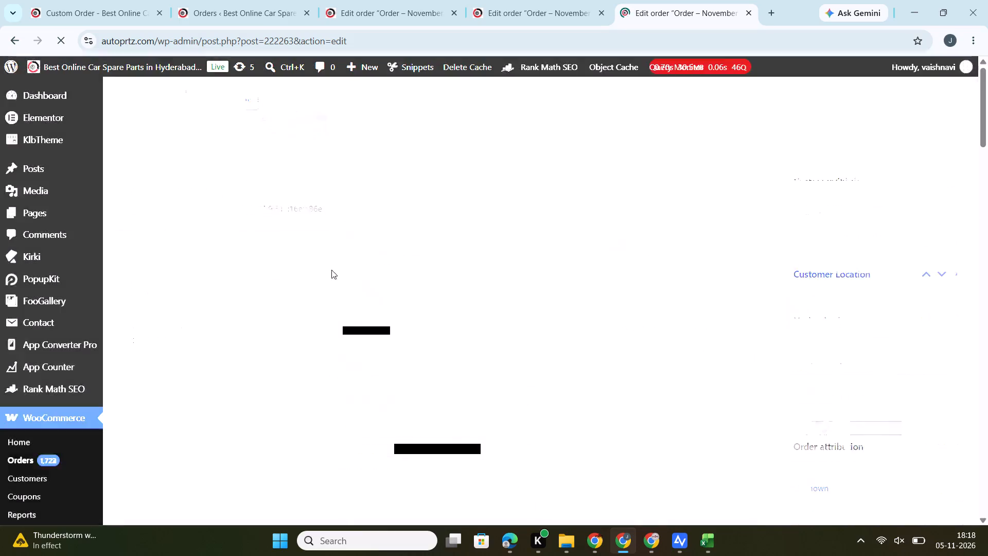
scroll(399, 176, "up", 2)
scroll(448, 260, "up", 2)
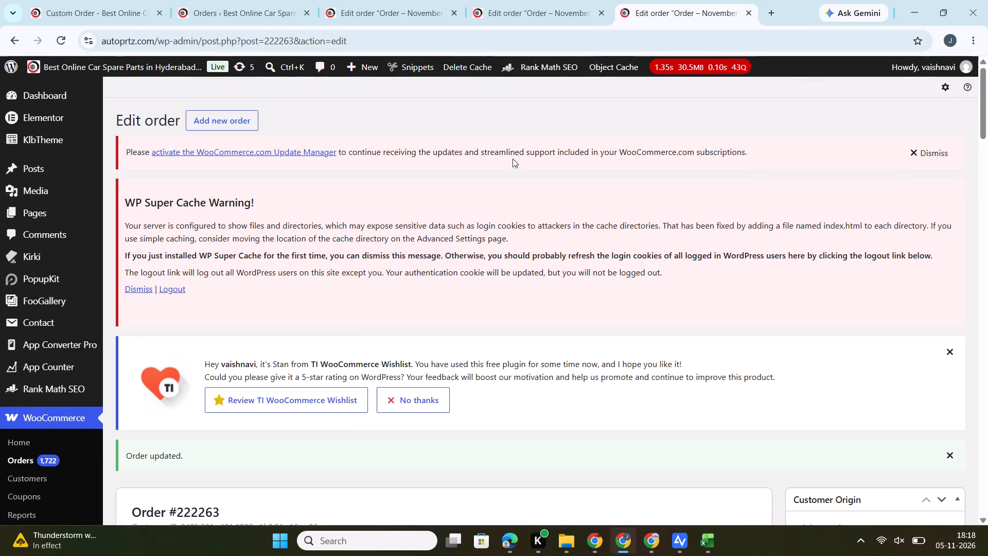
left_click(526, 0)
scroll(527, 375, "down", 4)
scroll(567, 354, "down", 1)
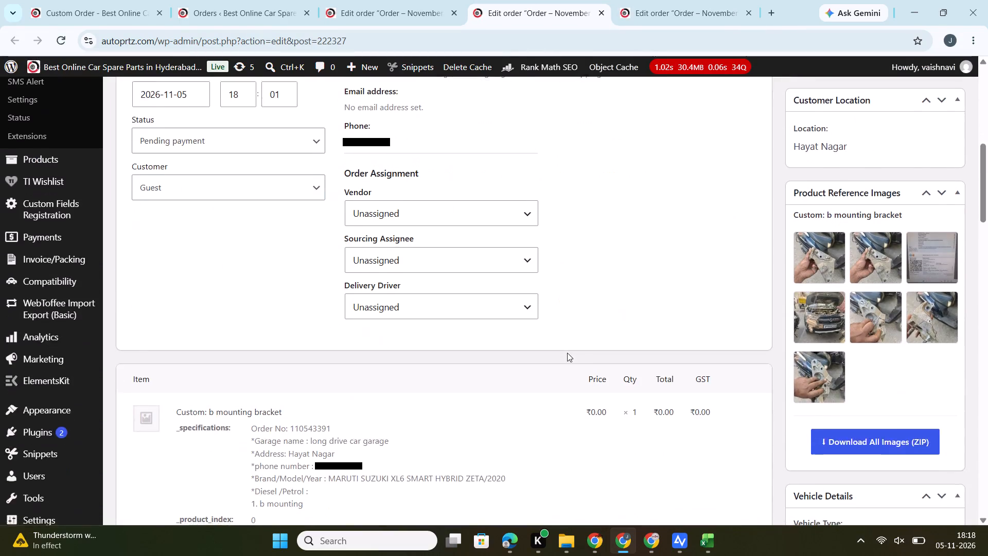
scroll(567, 353, "down", 4)
scroll(556, 330, "up", 1)
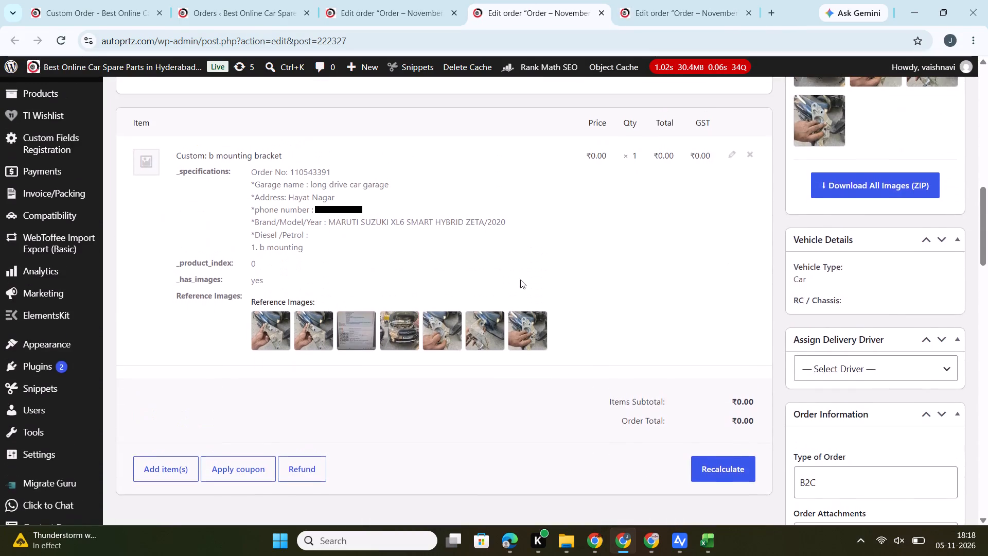
scroll(370, 273, "up", 6)
left_click(274, 275)
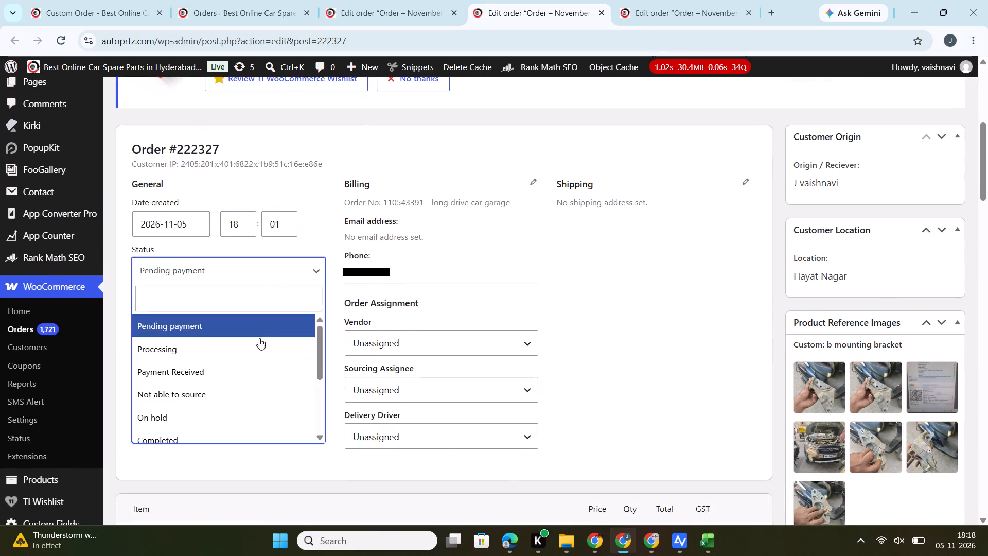
left_click(253, 350)
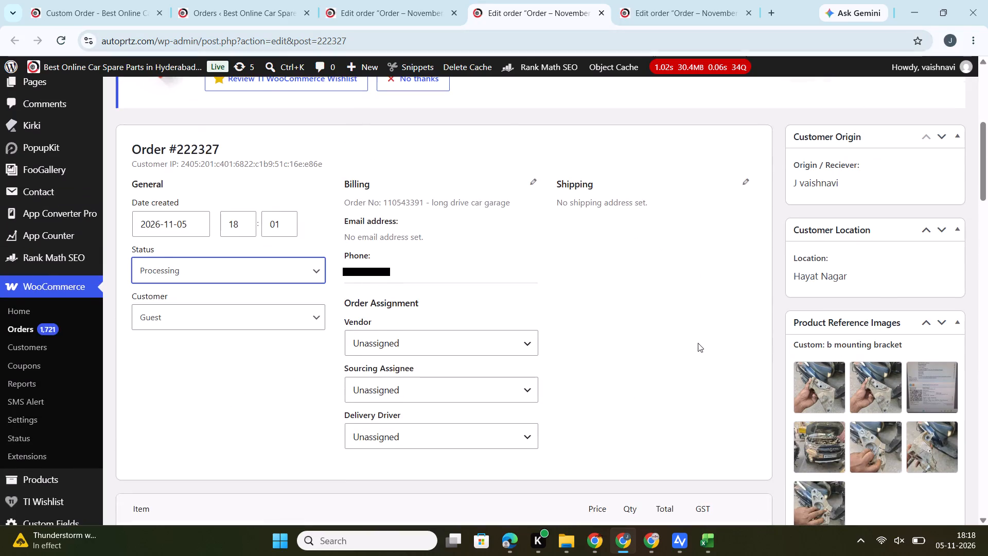
scroll(696, 444, "down", 5)
scroll(864, 407, "down", 4)
scroll(834, 363, "down", 4)
left_click(928, 283)
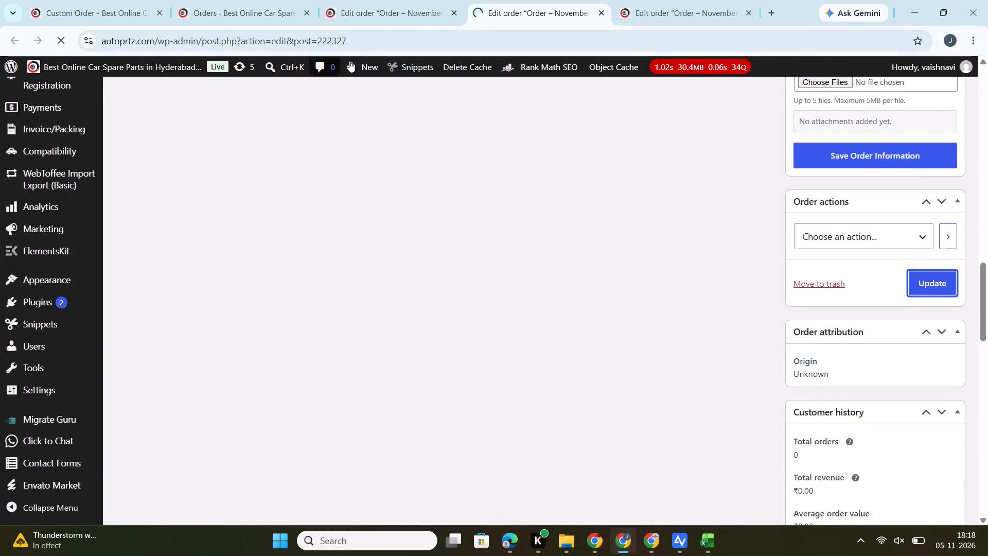
left_click(425, 5)
scroll(390, 348, "down", 4)
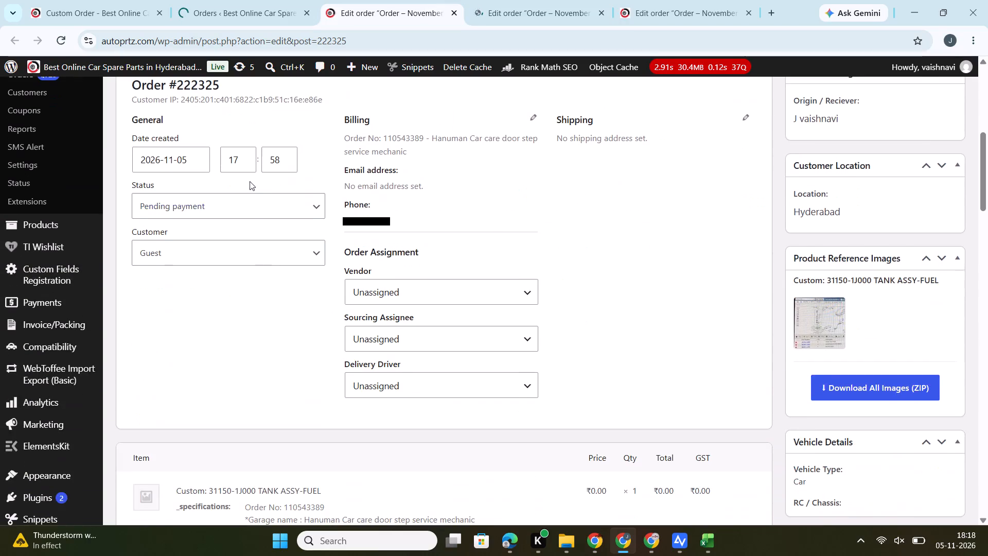
left_click(249, 209)
left_click(235, 288)
scroll(963, 295, "down", 2)
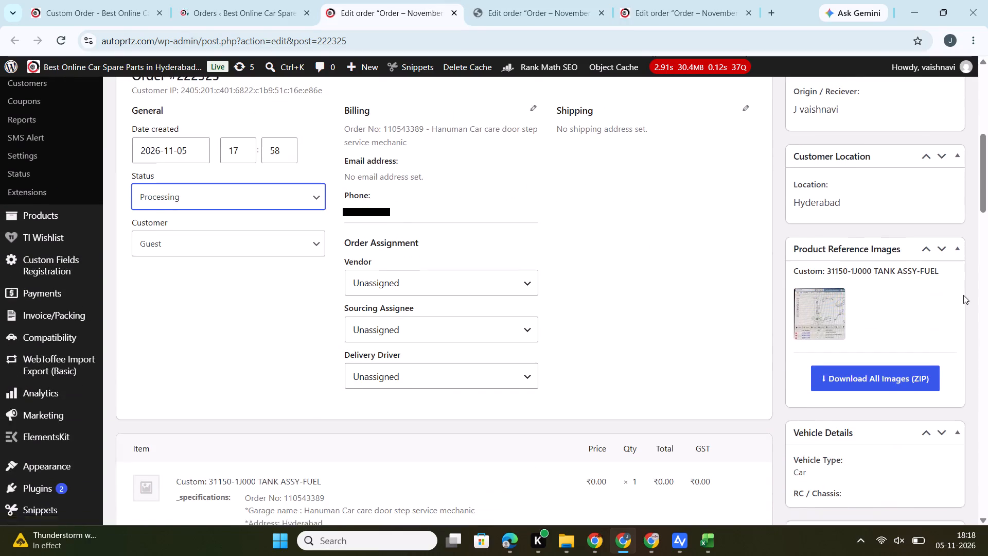
scroll(963, 295, "down", 9)
left_click(939, 221)
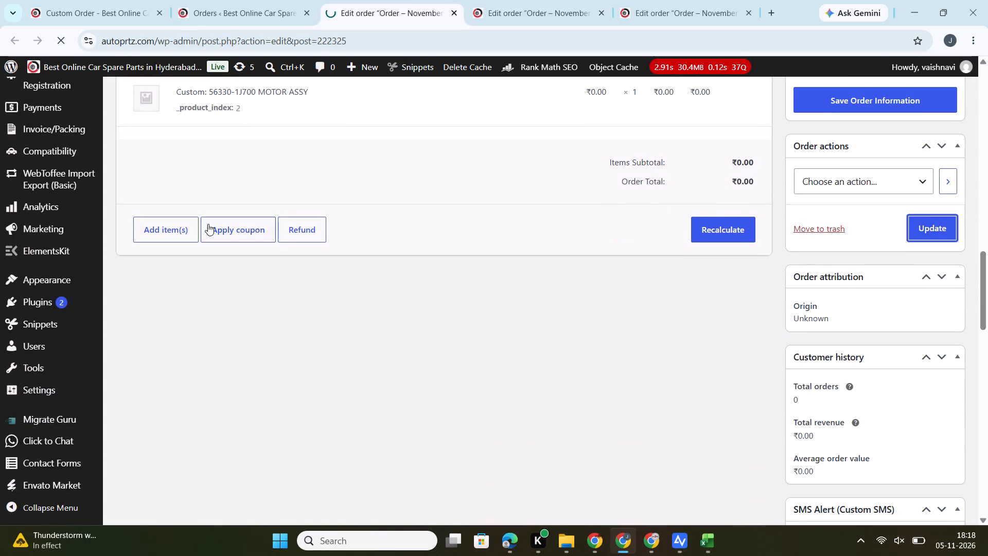
scroll(457, 308, "up", 4)
scroll(543, 334, "up", 4)
Refresh the orders list, clear the 375 search to list all orders, and check the newest orders' statuses.
left_click(255, 9)
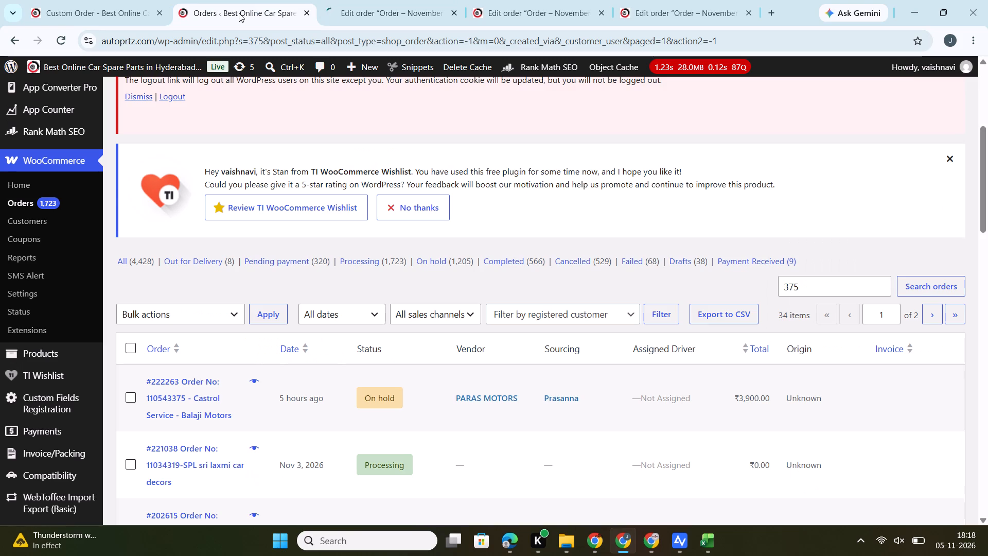
left_click(70, 39)
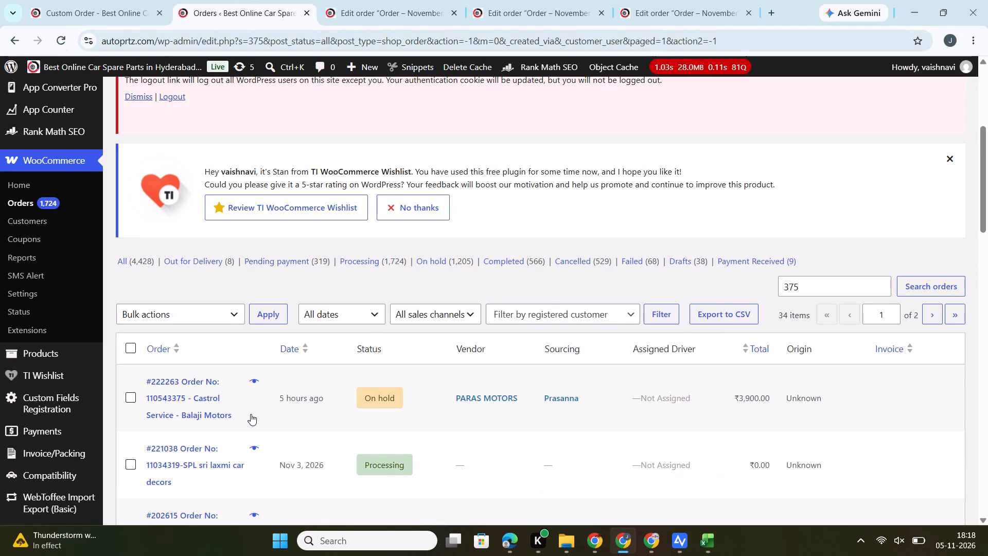
scroll(233, 421, "down", 1)
scroll(305, 424, "down", 1)
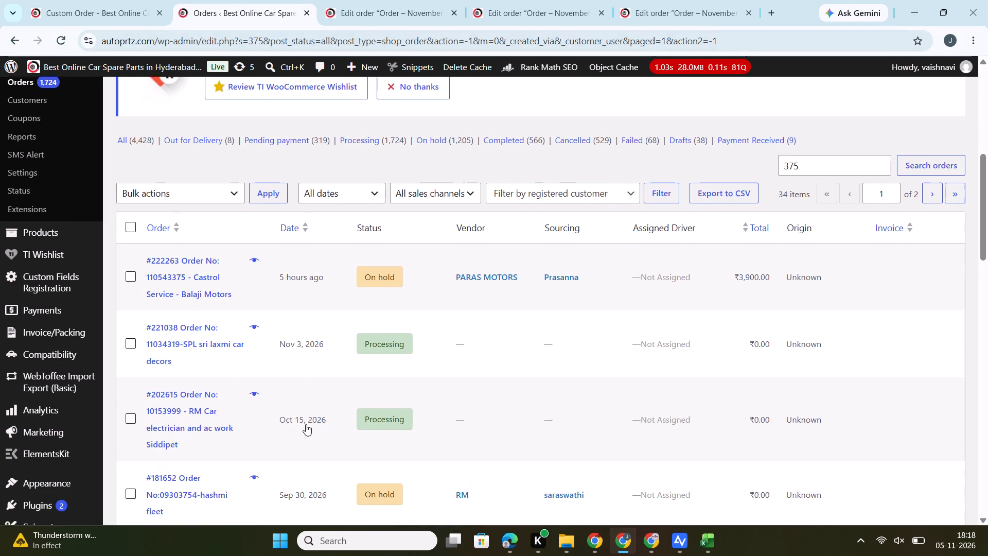
left_click_drag(817, 158, 606, 157)
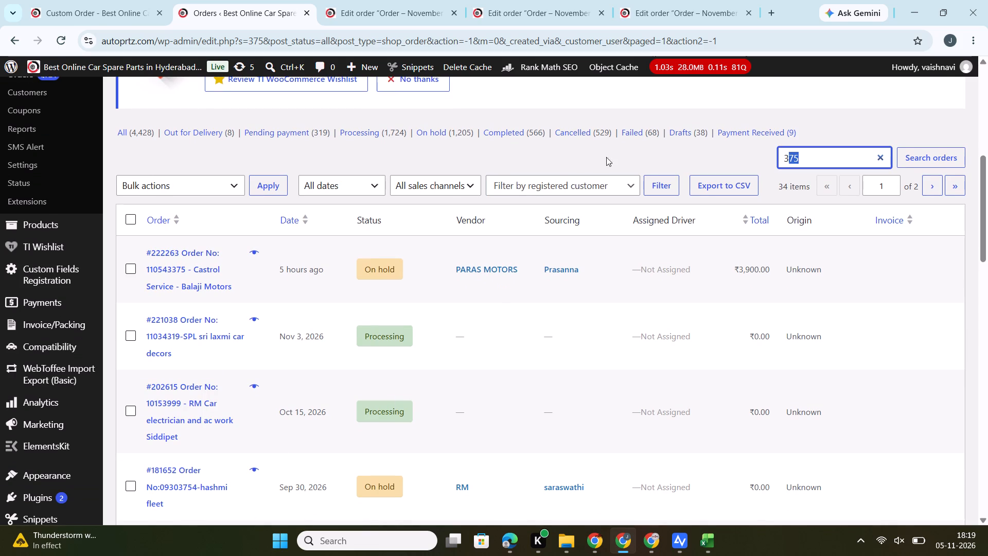
left_click_drag(606, 157, 589, 157)
key("BackSpace")
left_click_drag(937, 143, 931, 149)
left_click(928, 154)
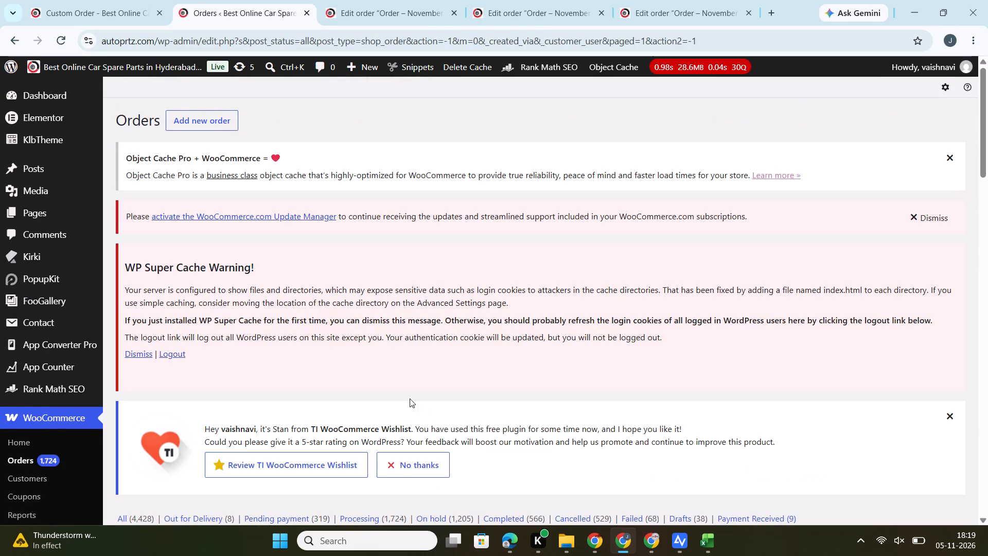
scroll(447, 409, "down", 5)
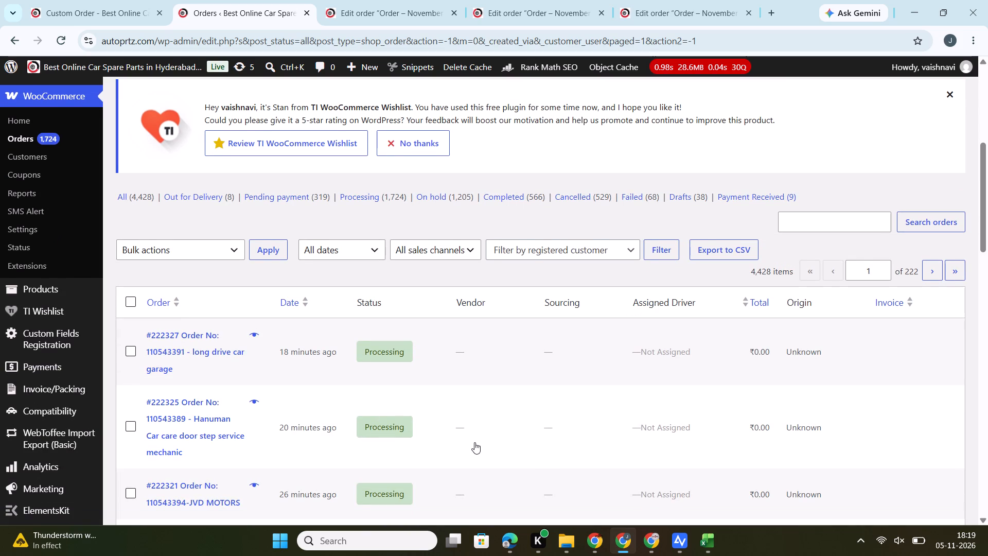
scroll(474, 443, "down", 2)
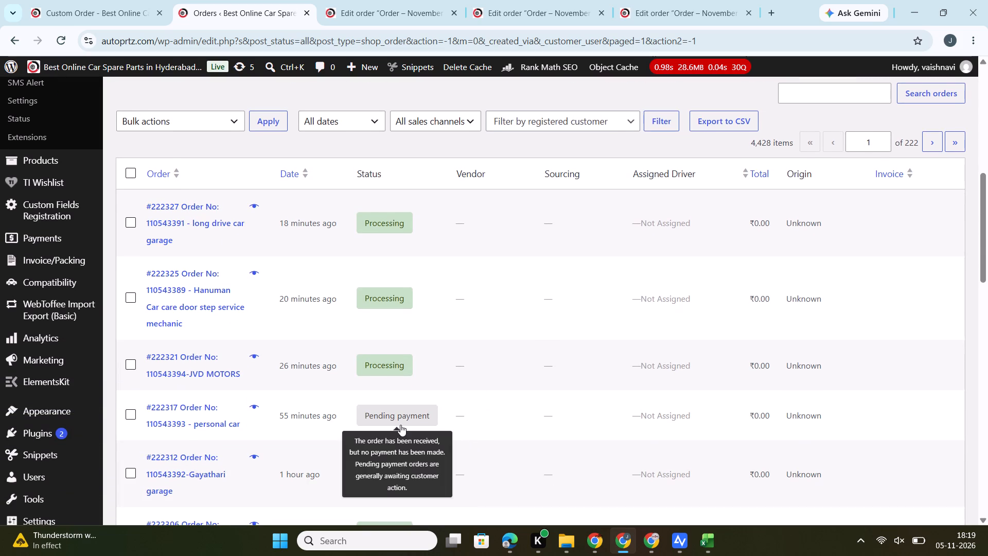
left_click(676, 0)
scroll(591, 326, "down", 2)
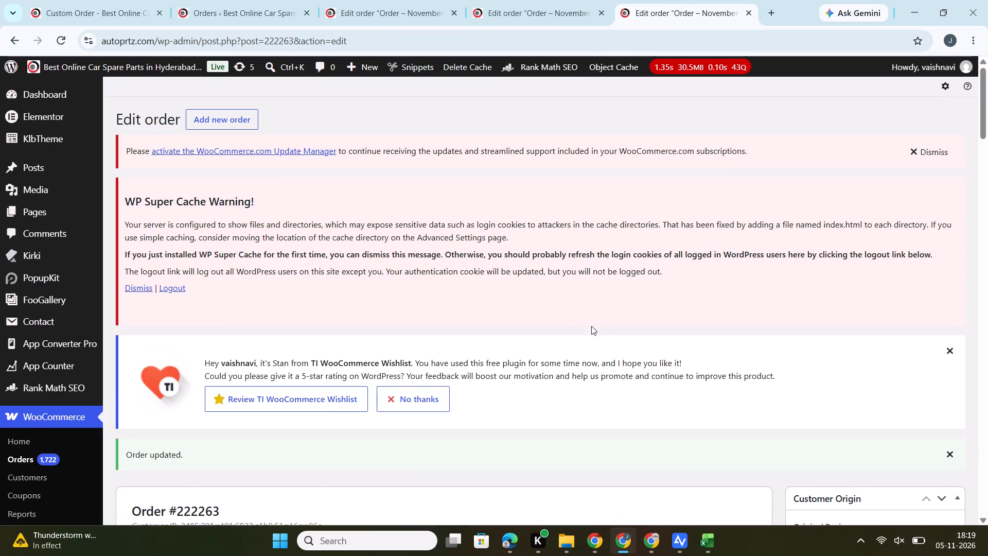
scroll(591, 326, "down", 20)
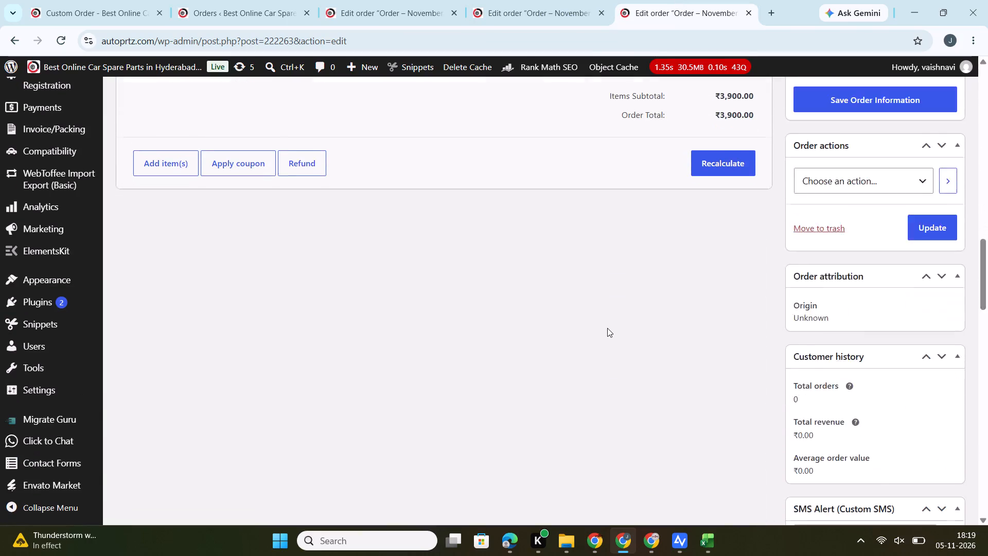
scroll(607, 328, "down", 2)
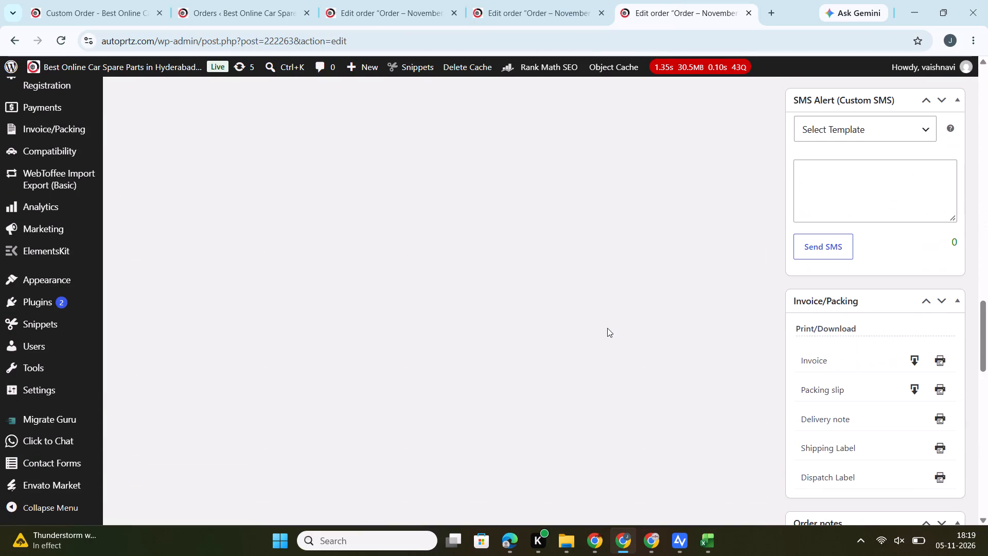
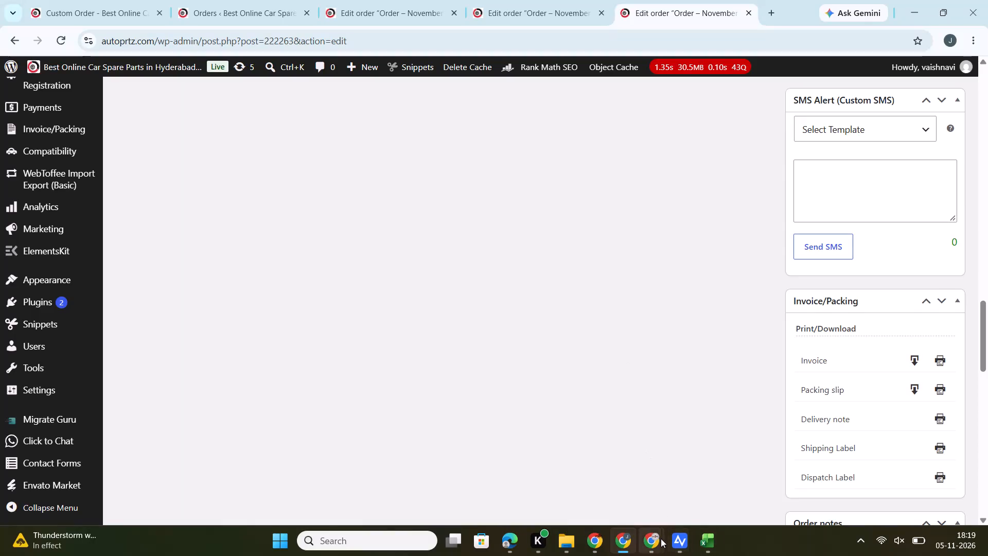
Switch to the browser window with Google Drive and open the TTC sheet of the DailyData spreadsheet.
left_click(596, 488)
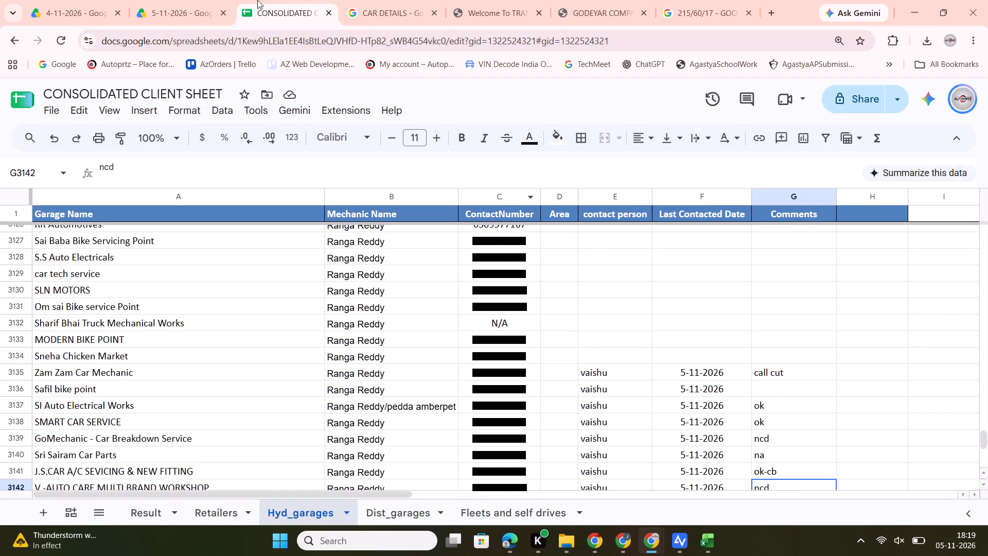
left_click(85, 7)
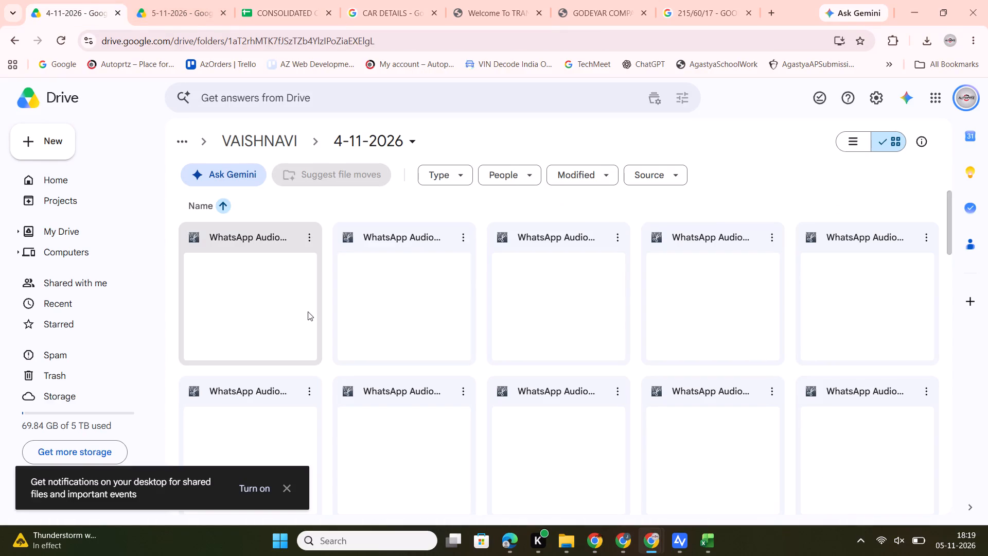
left_click(87, 176)
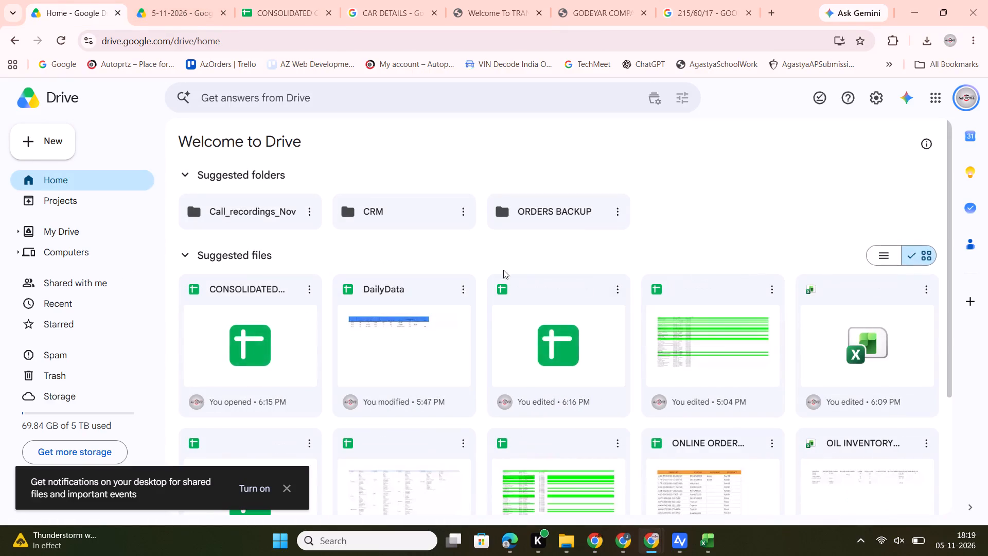
double_click(396, 331)
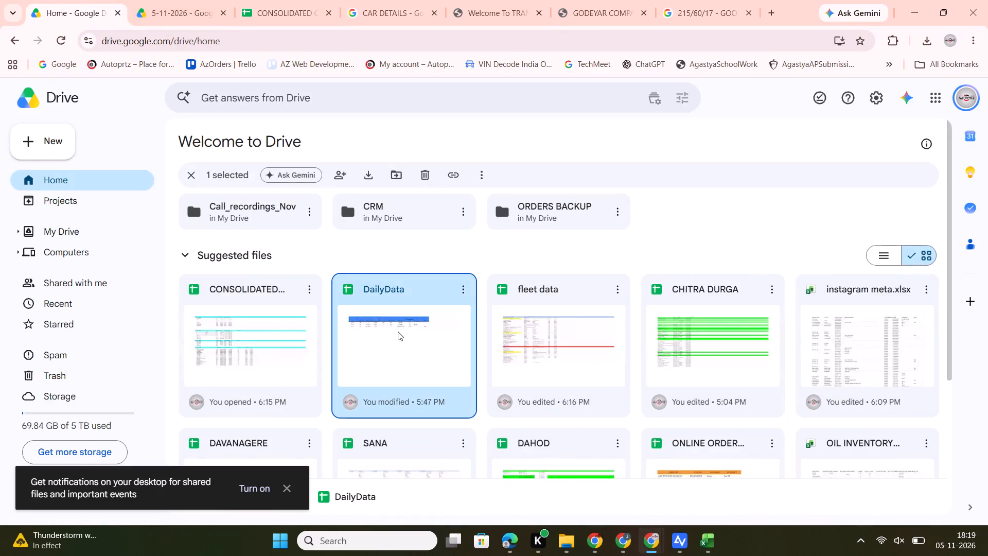
double_click(398, 332)
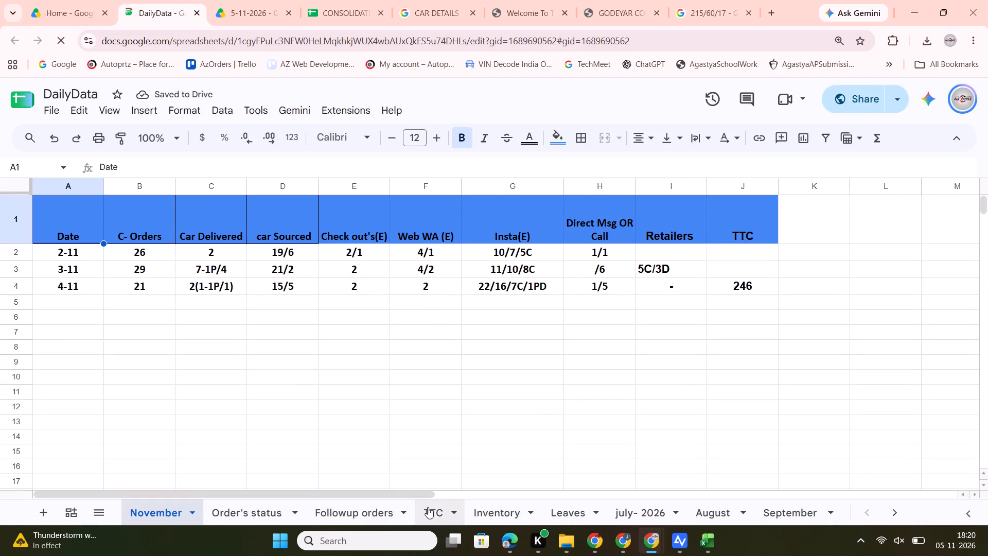
left_click(430, 507)
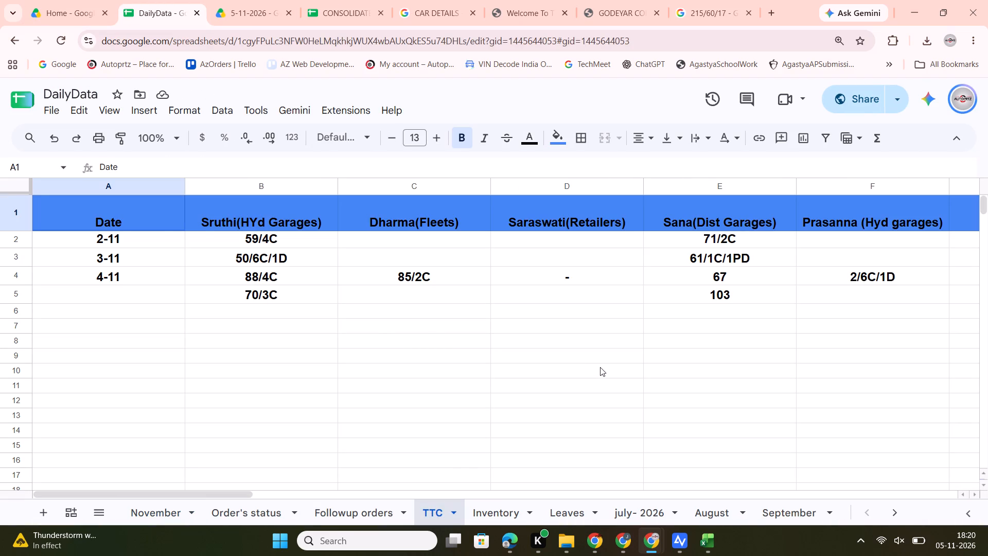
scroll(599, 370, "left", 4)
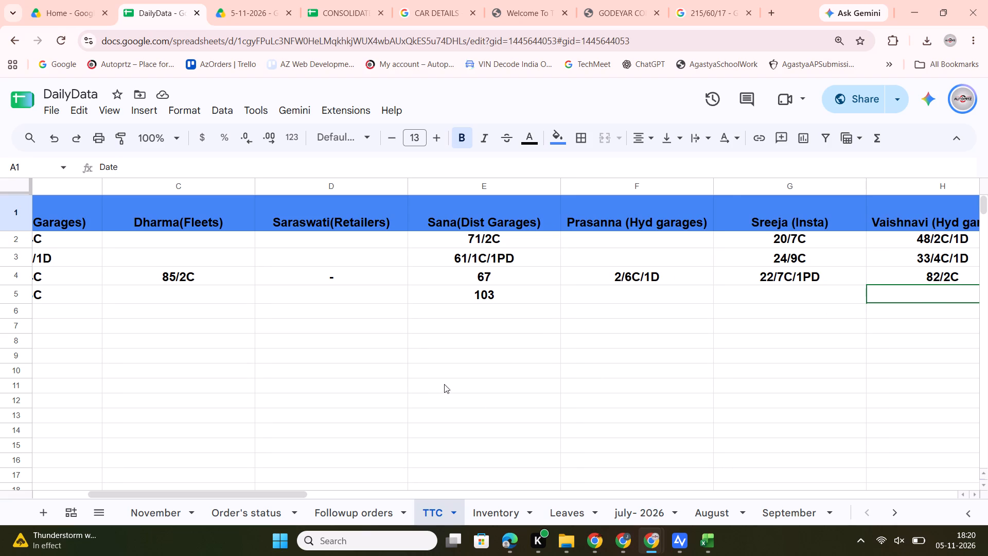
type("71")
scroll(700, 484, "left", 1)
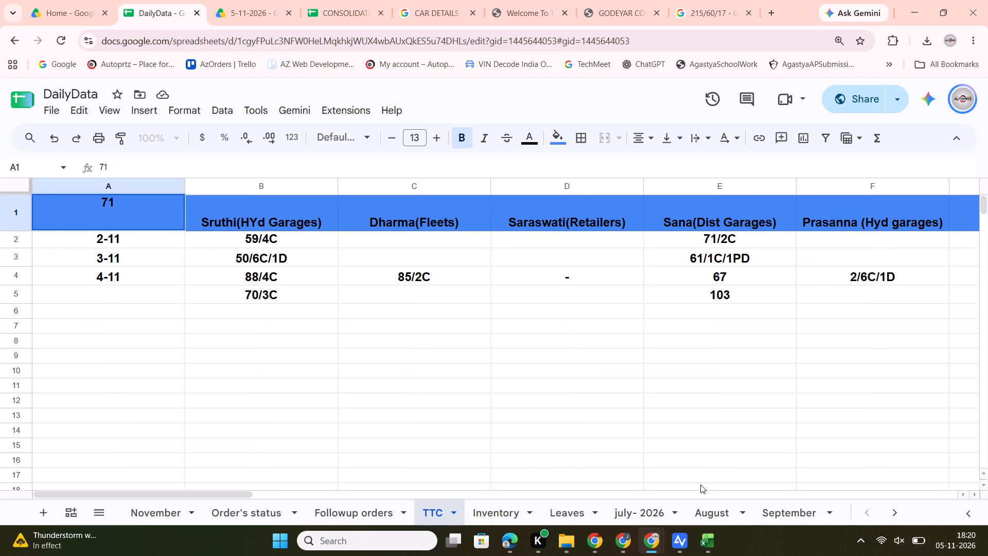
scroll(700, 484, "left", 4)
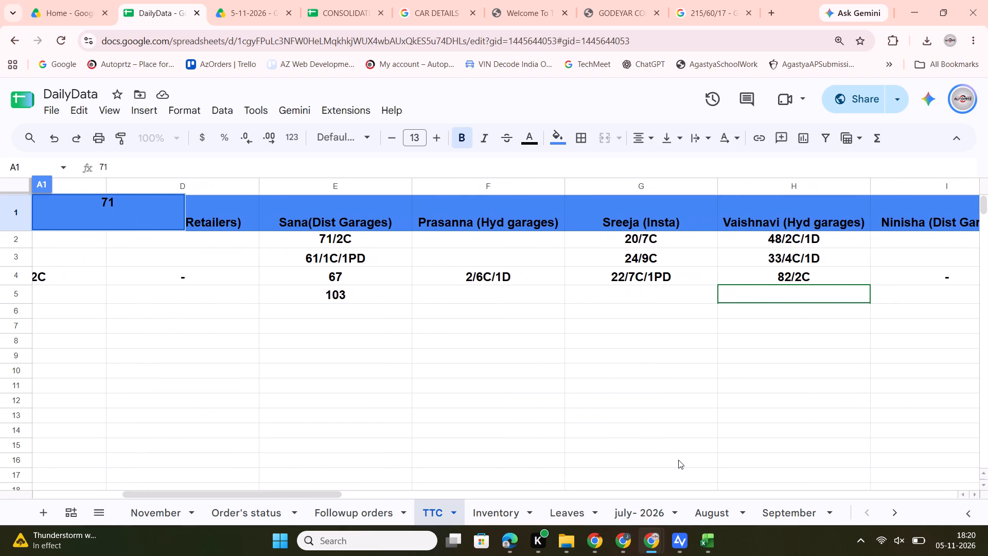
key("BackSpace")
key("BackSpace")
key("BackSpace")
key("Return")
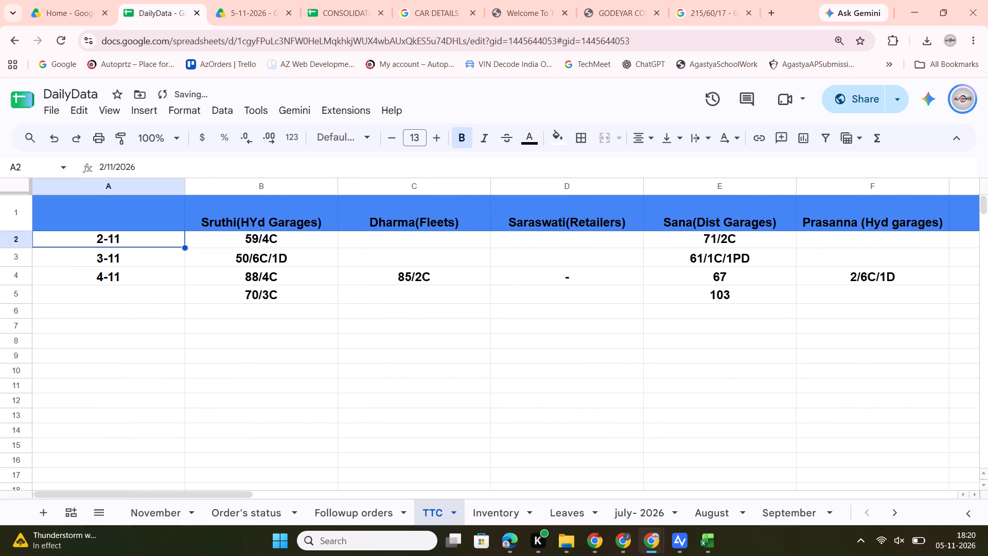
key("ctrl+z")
Enter 71/3C in row 5 of the Vaishnavi (Hyd garages) column, below the 4-11 row.
scroll(889, 449, "left", 2)
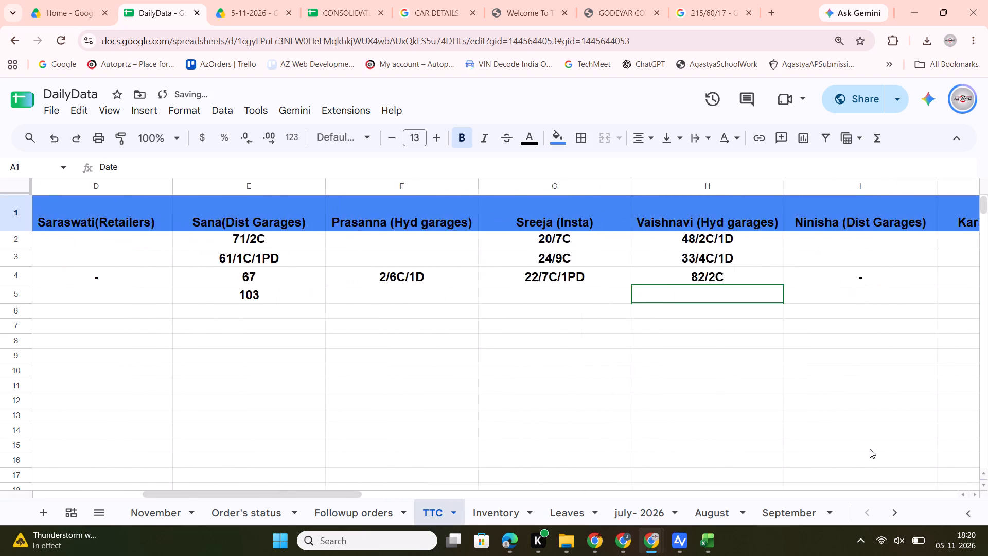
scroll(870, 449, "left", 3)
left_click(533, 294)
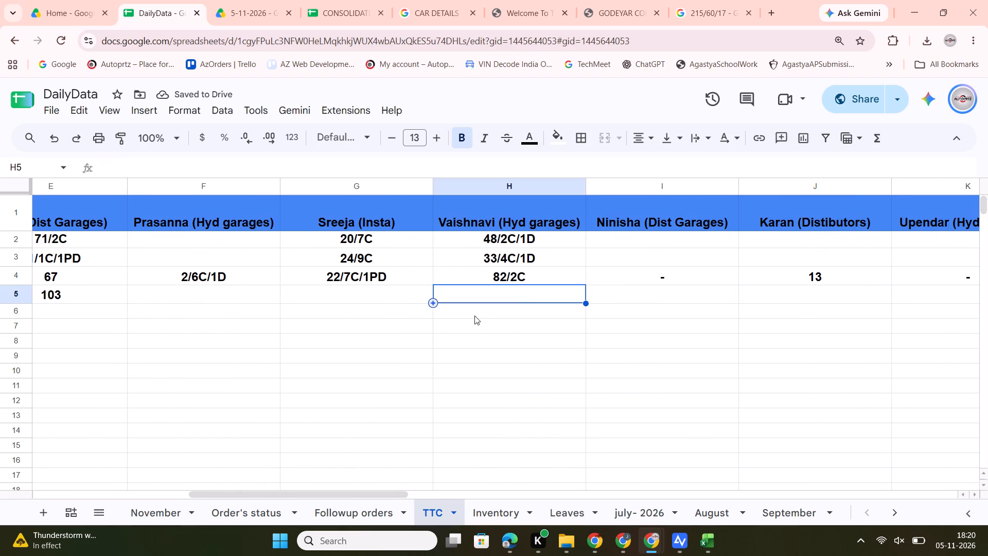
type("71")
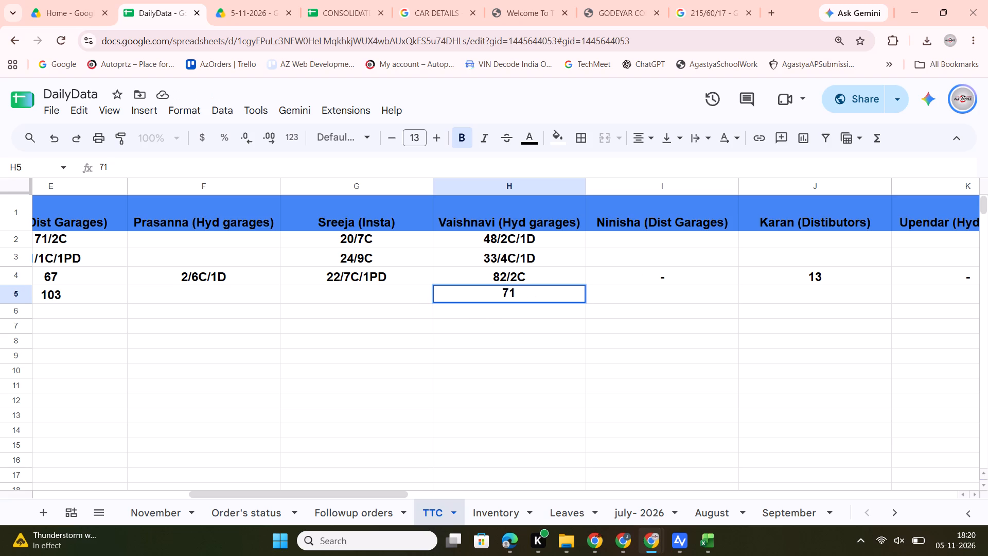
key("slash")
type("3c")
key("BackSpace")
key("c")
key("Return")
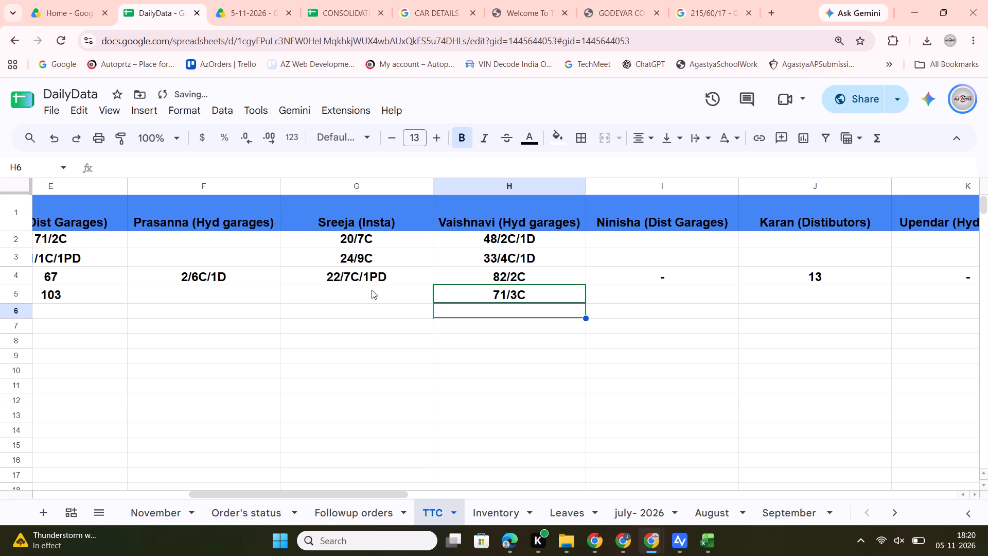
Review the row 5 entries across the TTC sheet's columns, from the Date column to Vaishnavi (Hyd garages).
scroll(608, 345, "right", 5)
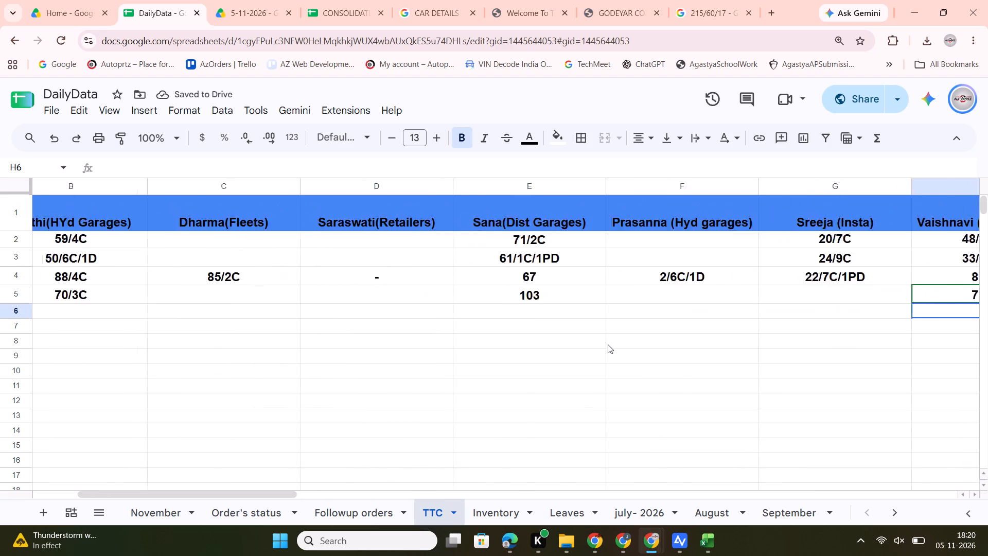
scroll(608, 344, "right", 7)
scroll(527, 308, "left", 1)
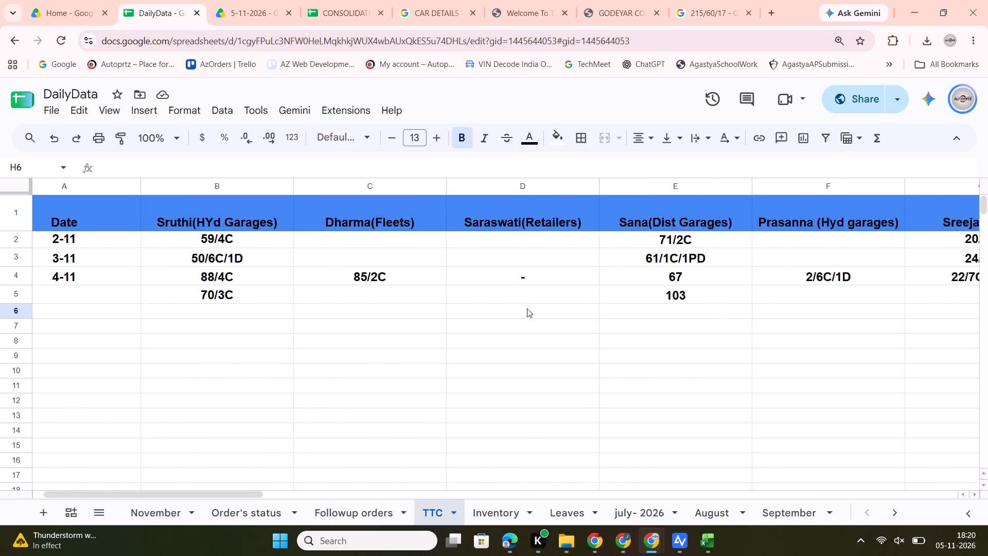
scroll(527, 308, "left", 3)
left_click(360, 289)
scroll(360, 289, "left", 1)
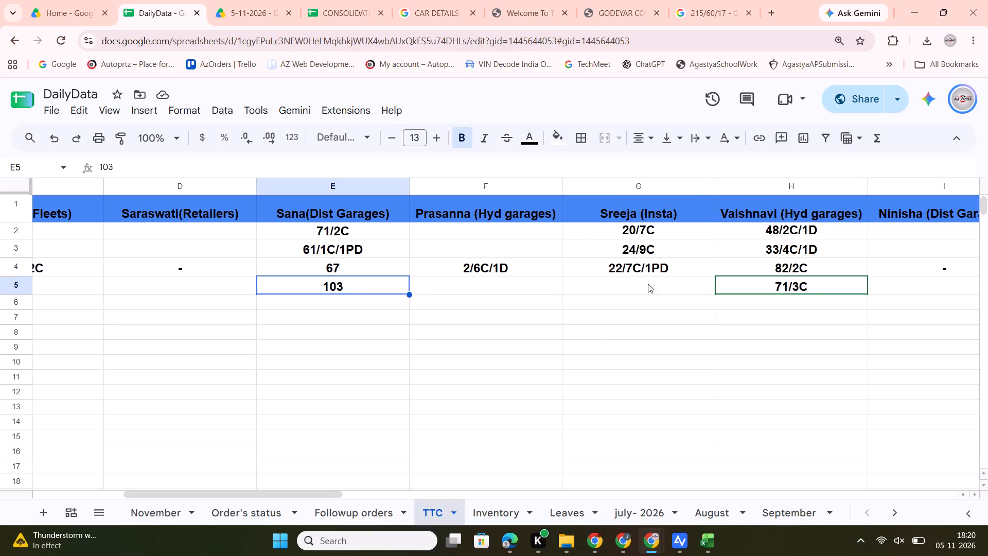
scroll(794, 284, "left", 4)
left_click(559, 286)
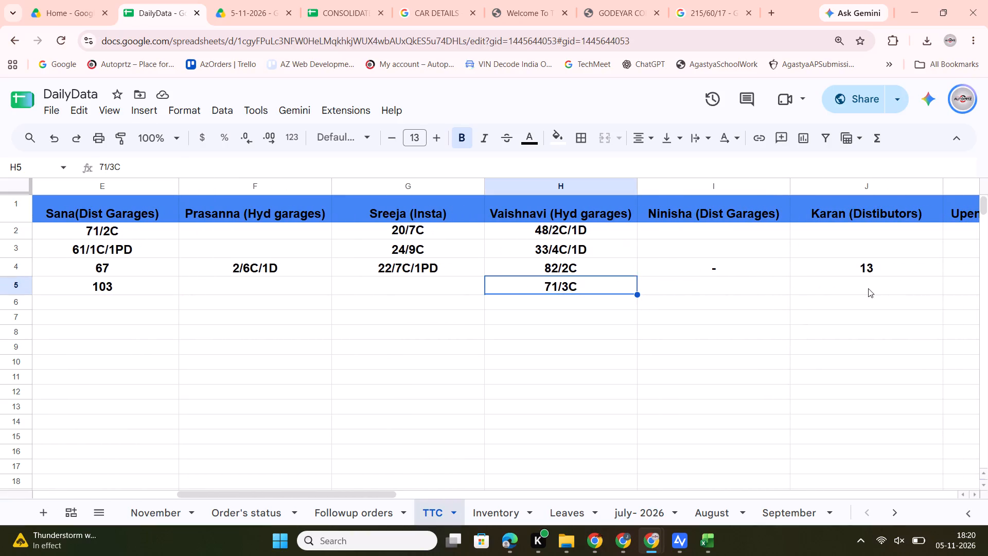
Return to the Hyd_garages sheet of CONSOLIDATED CLIENT SHEET and check the comment and contact number of Siri Just Dial Auto Services.
left_click(330, 0)
scroll(806, 405, "down", 2)
scroll(801, 402, "up", 1)
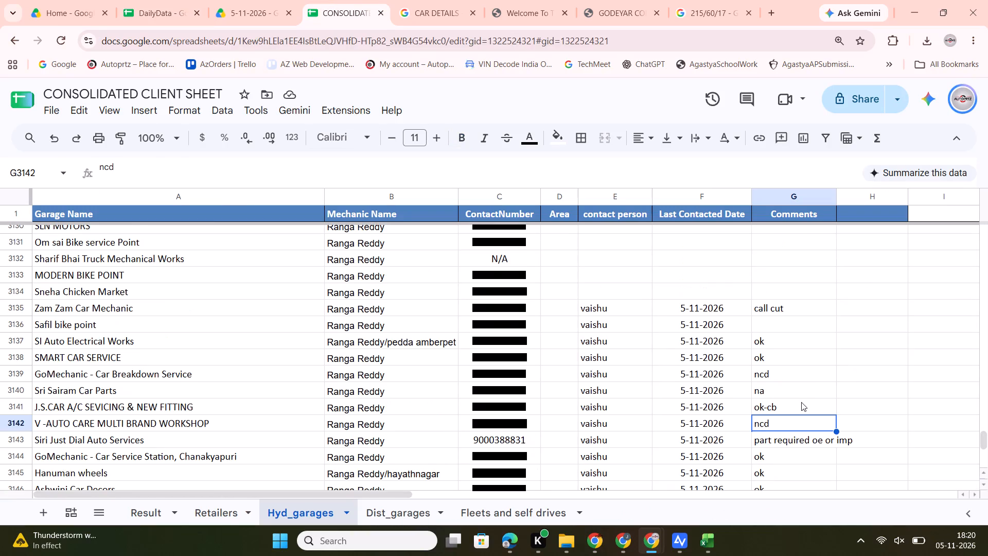
left_click(775, 440)
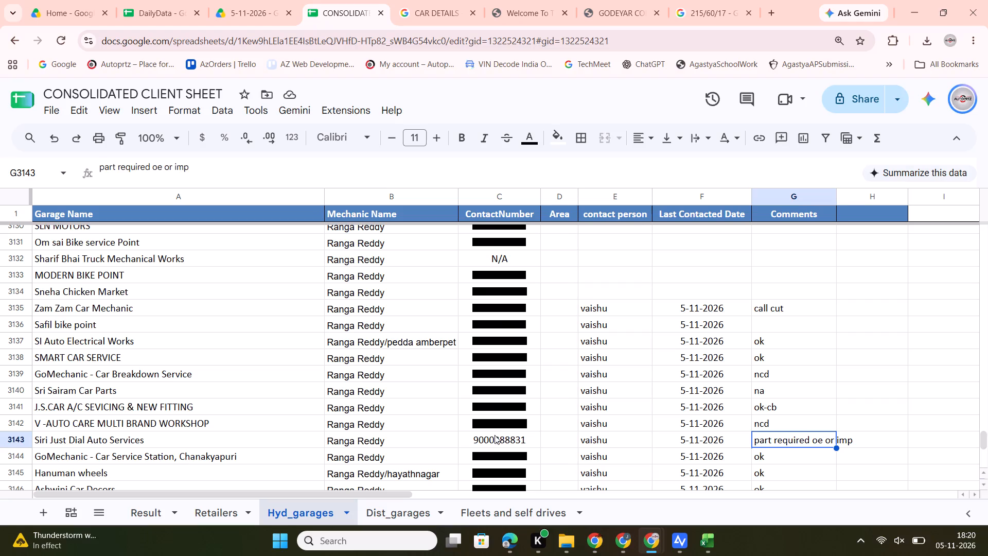
left_click(494, 441)
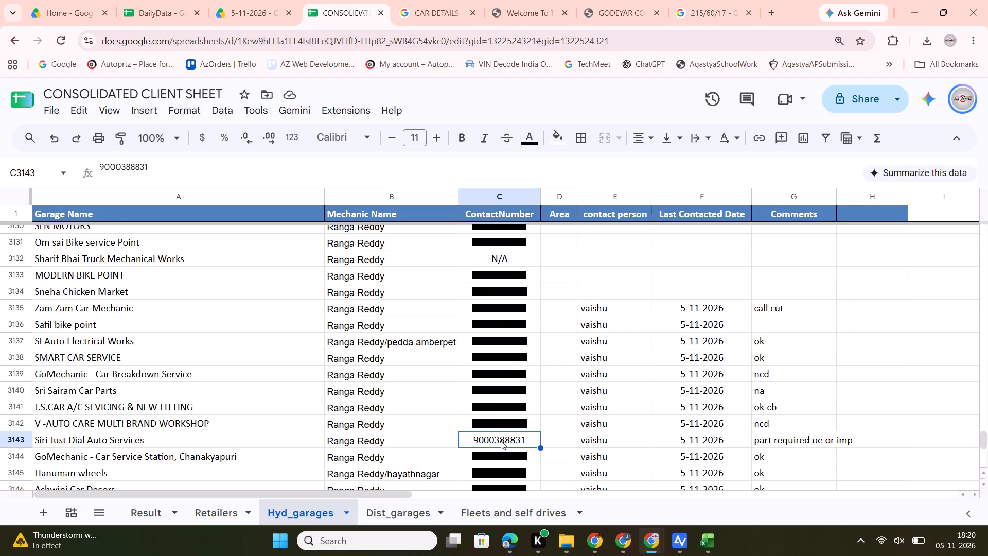
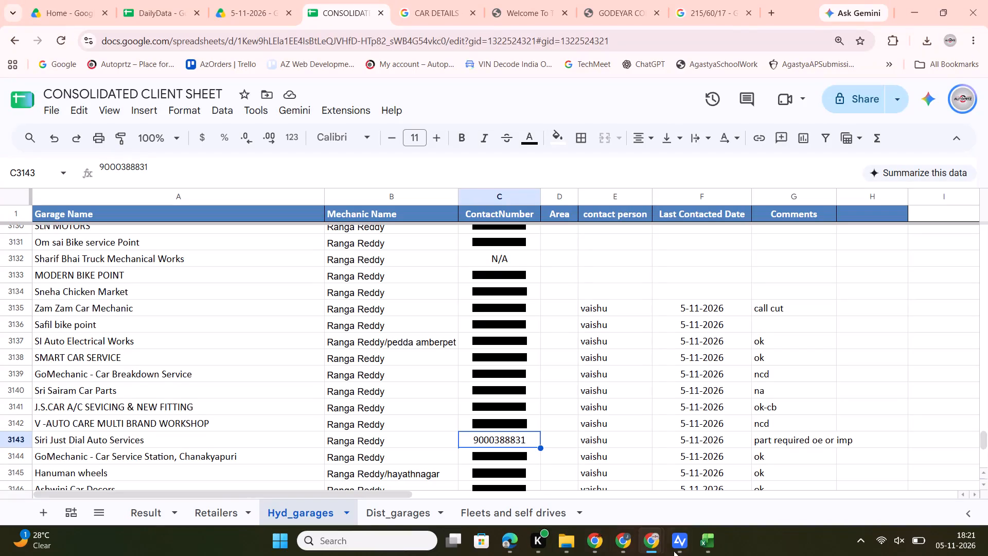
Switch to the WooCommerce browser window and review the details and item specifications of order #222325 for Hanuman Car care.
left_click(632, 541)
left_click(392, 13)
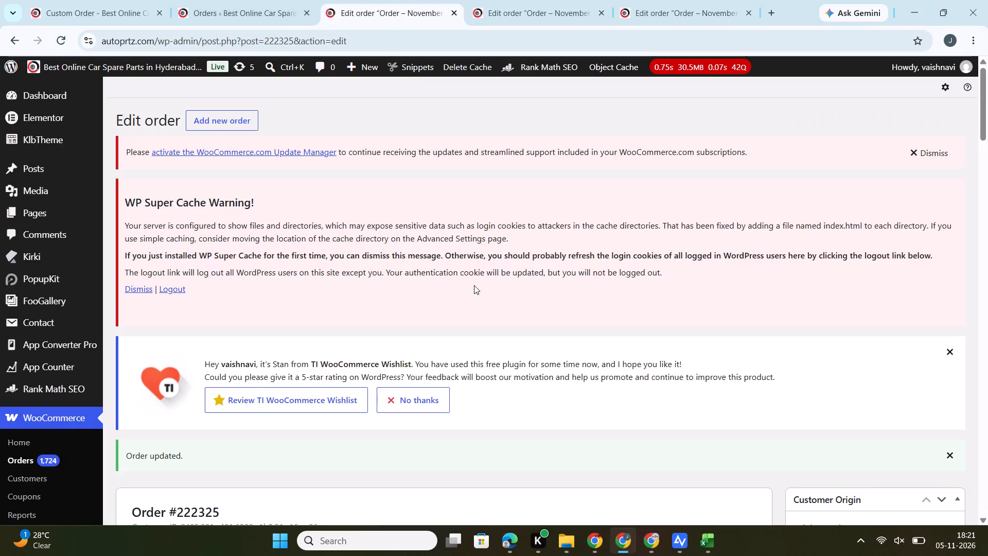
scroll(473, 288, "up", 1)
scroll(472, 289, "down", 5)
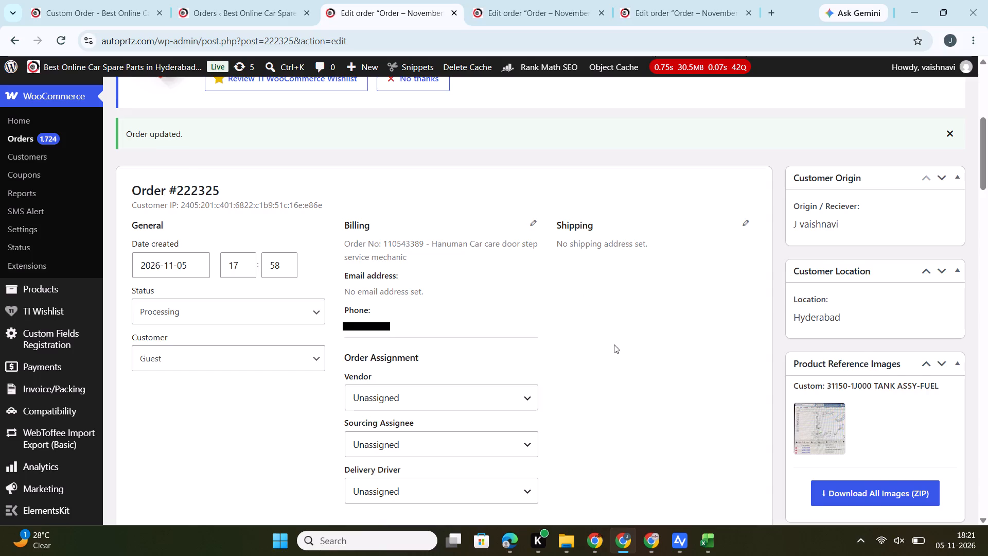
scroll(635, 370, "down", 7)
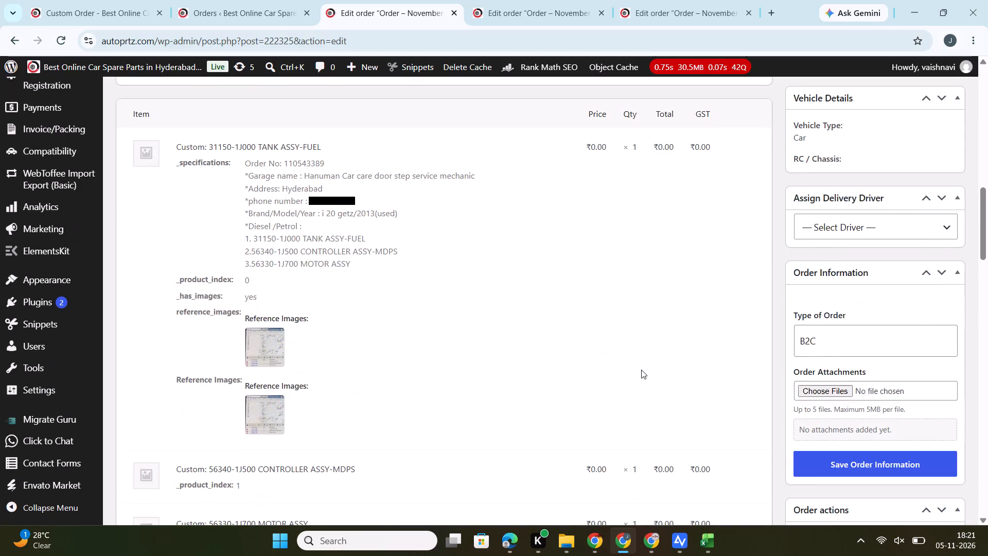
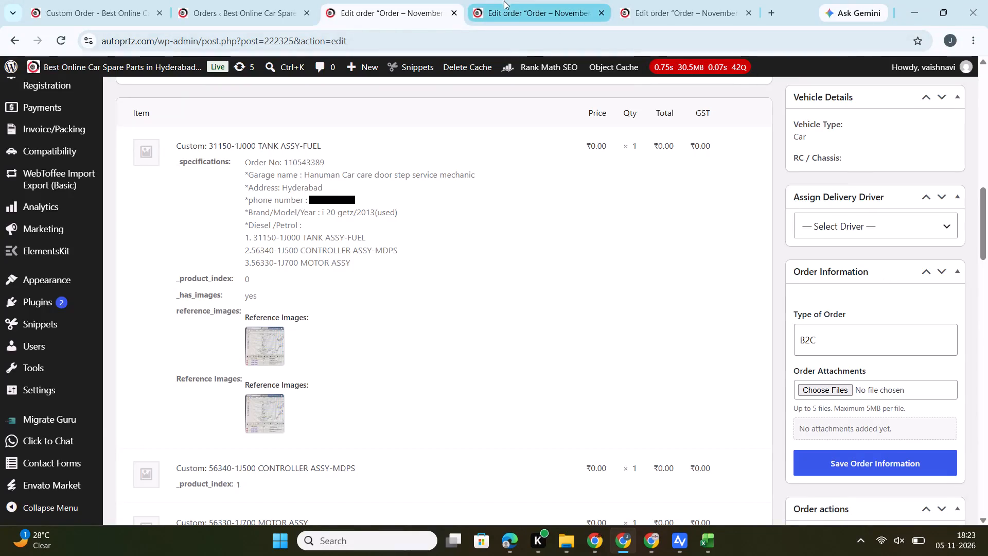
left_click(504, 1)
scroll(262, 336, "down", 5)
scroll(595, 188, "up", 2)
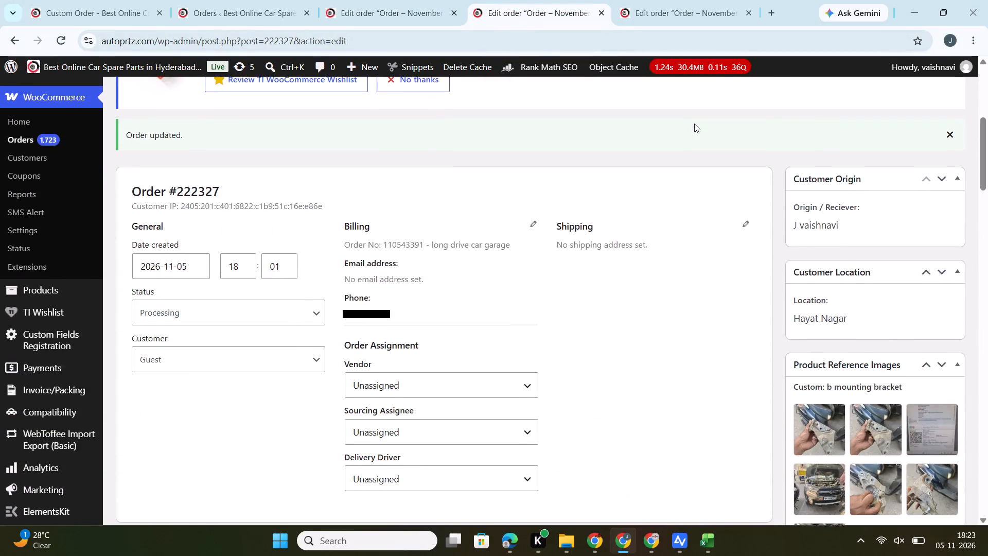
left_click(648, 2)
scroll(427, 303, "down", 1)
scroll(418, 303, "up", 3)
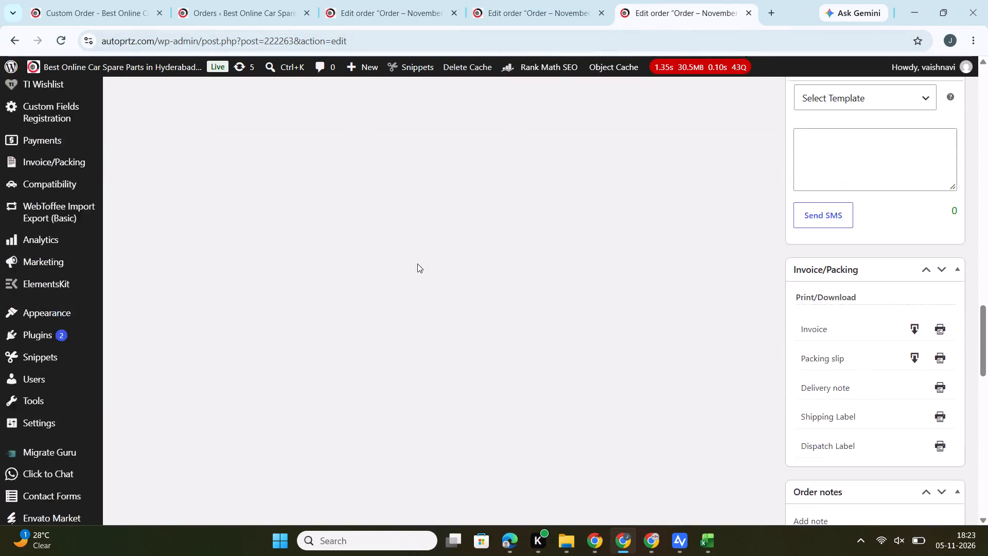
scroll(385, 333, "up", 18)
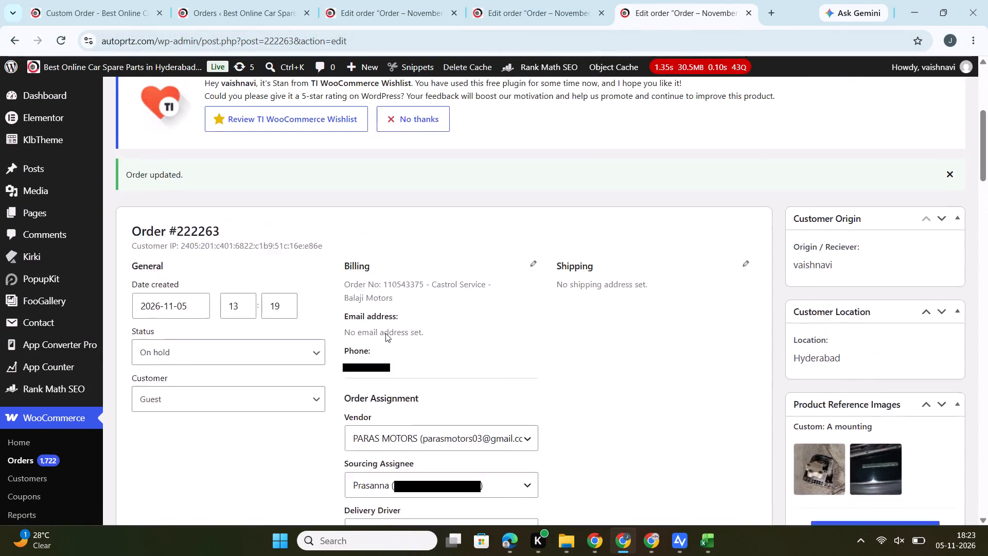
scroll(398, 311, "up", 1)
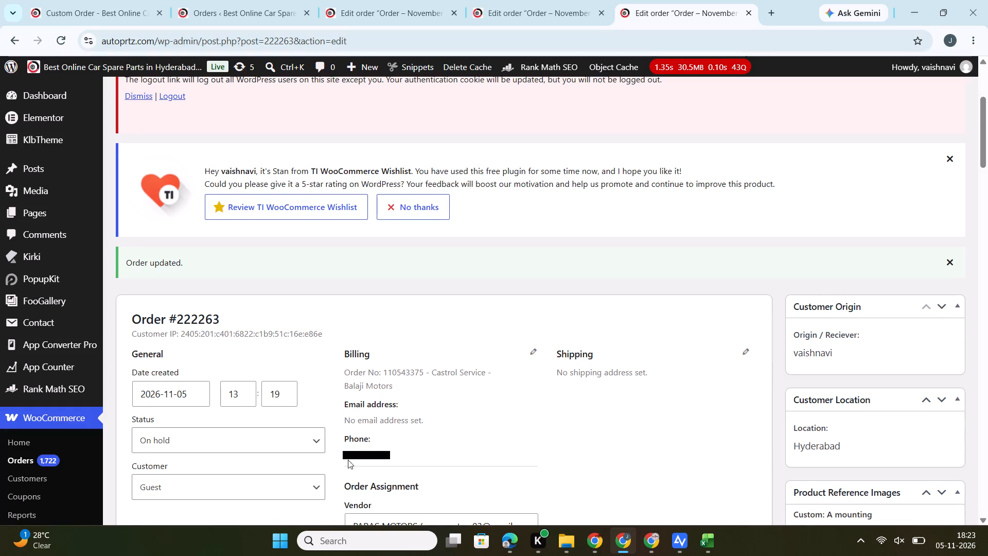
scroll(396, 399, "down", 3)
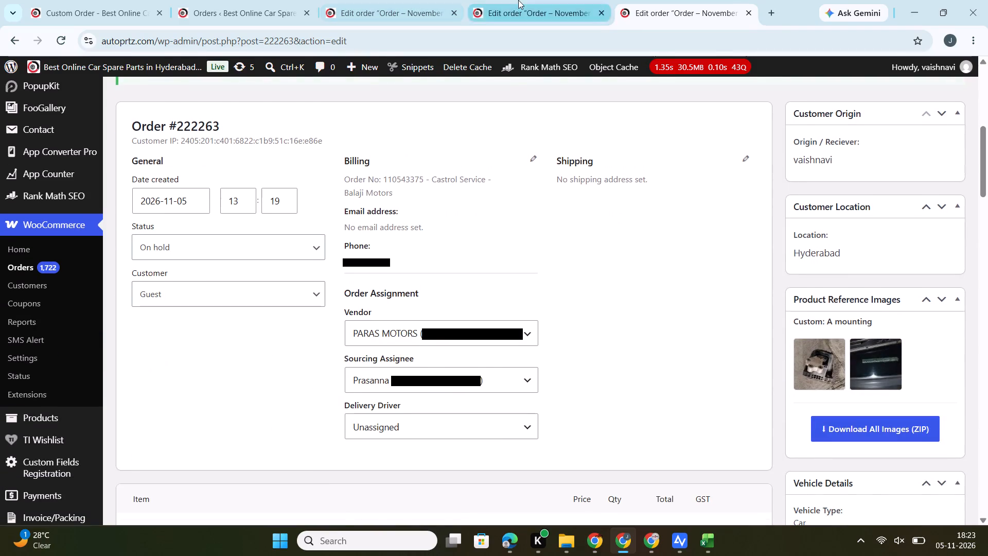
left_click(518, 0)
scroll(307, 396, "down", 2)
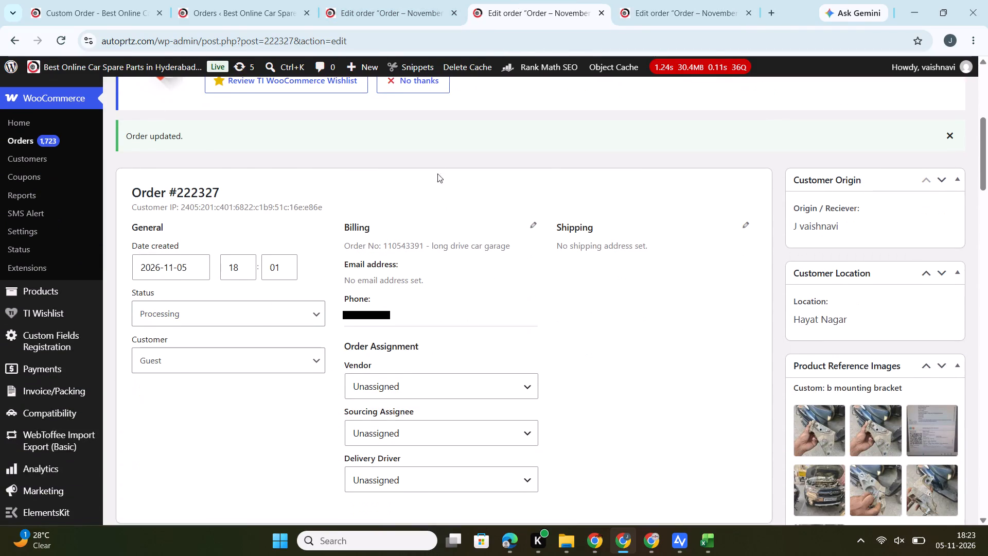
left_click(405, 6)
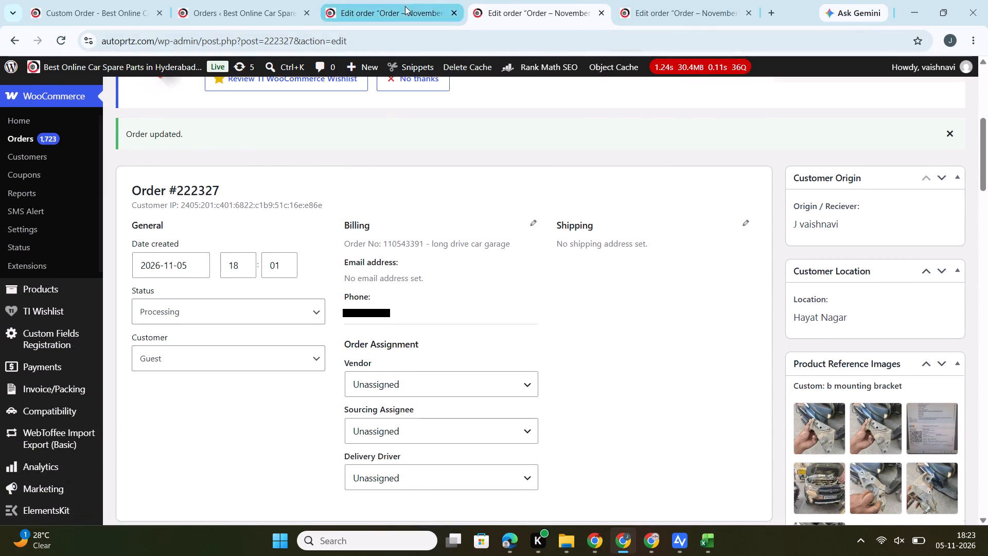
scroll(525, 415, "down", 3)
scroll(523, 415, "up", 5)
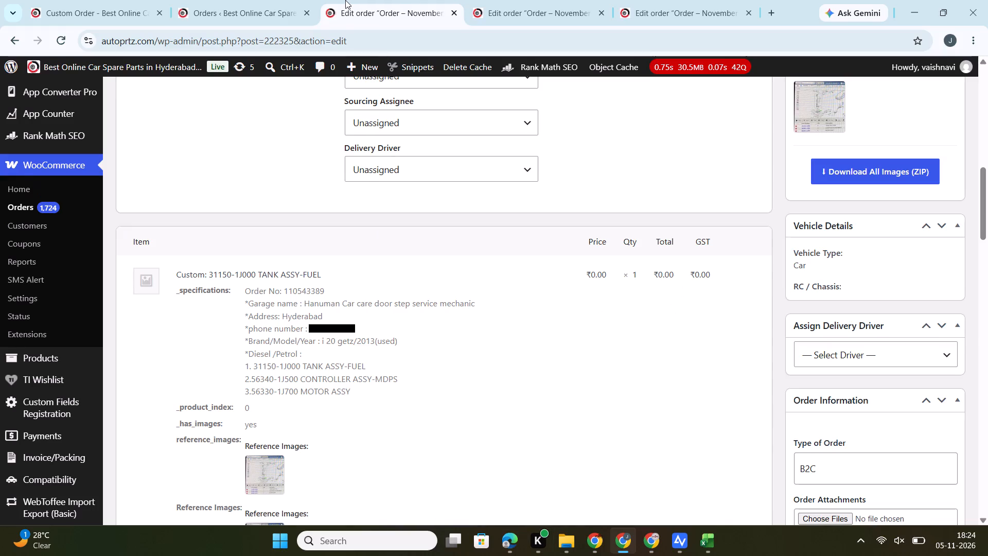
left_click(230, 0)
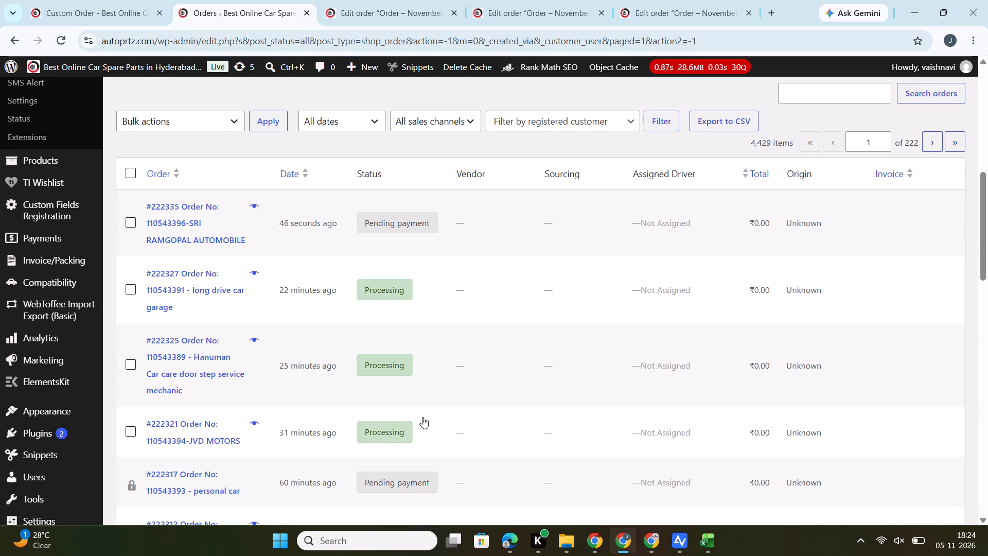
Switch to the DailyData spreadsheet and examine the last recorded entries in the Order's status sheet.
left_click(649, 546)
left_click(562, 485)
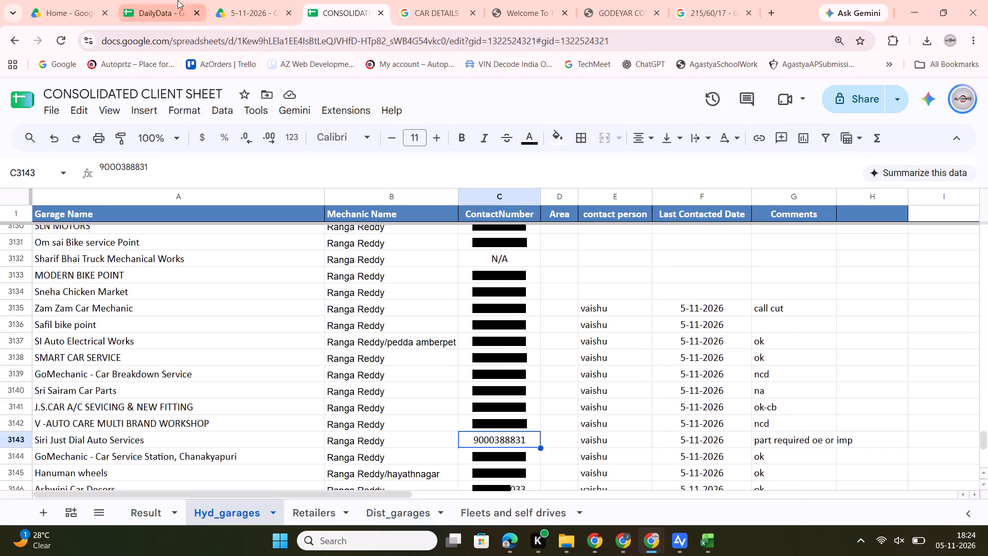
left_click(148, 5)
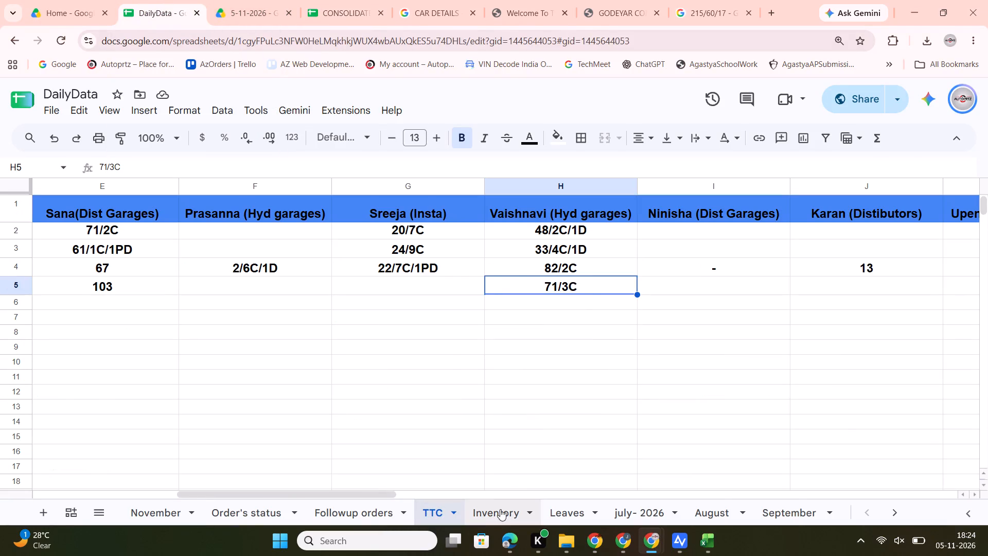
left_click(242, 508)
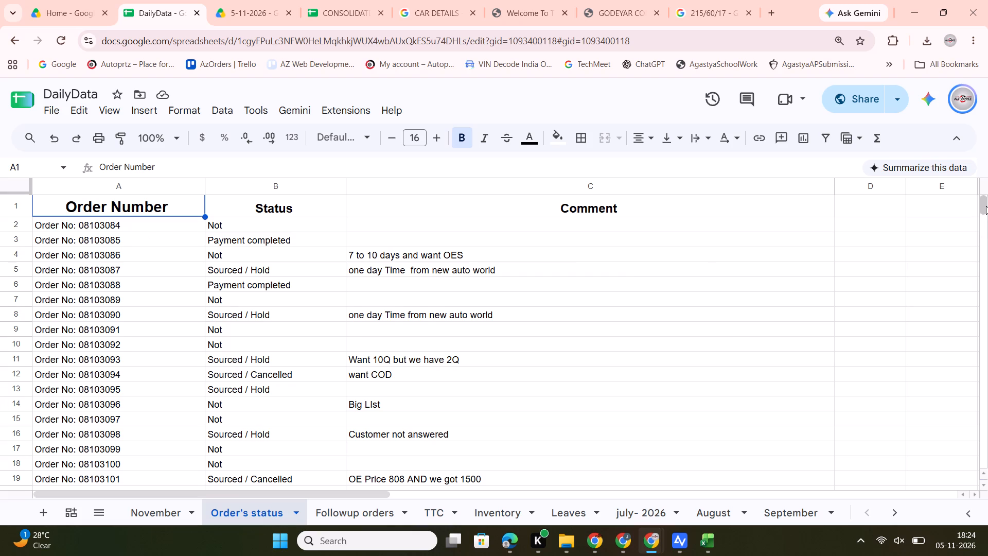
left_click_drag(986, 206, 987, 537)
left_click(247, 401)
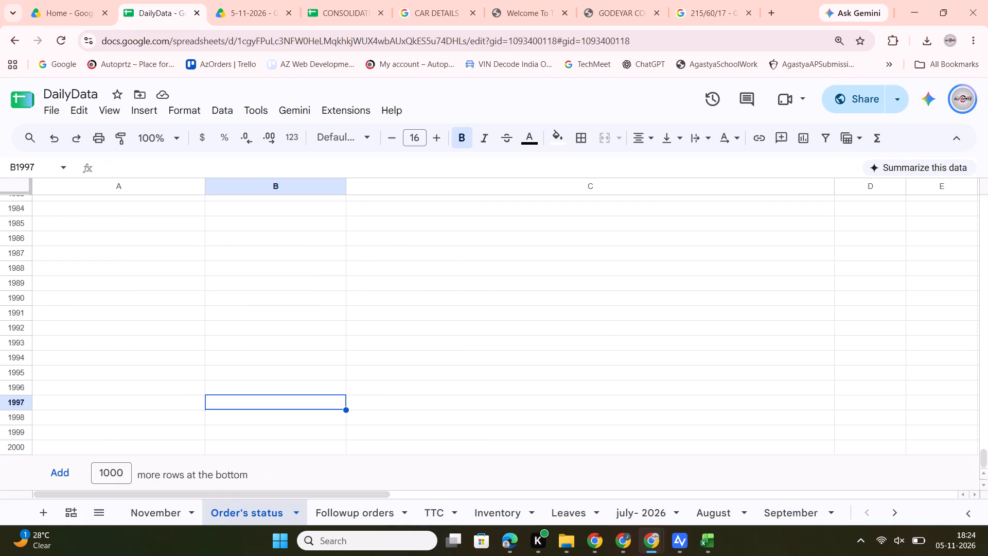
key("ctrl+Up")
scroll(223, 379, "up", 2)
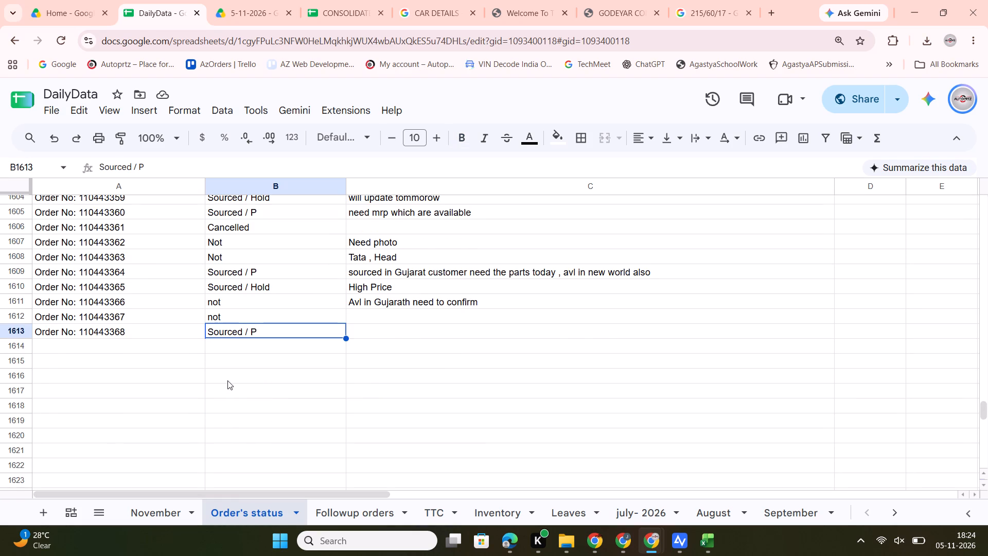
scroll(227, 380, "up", 2)
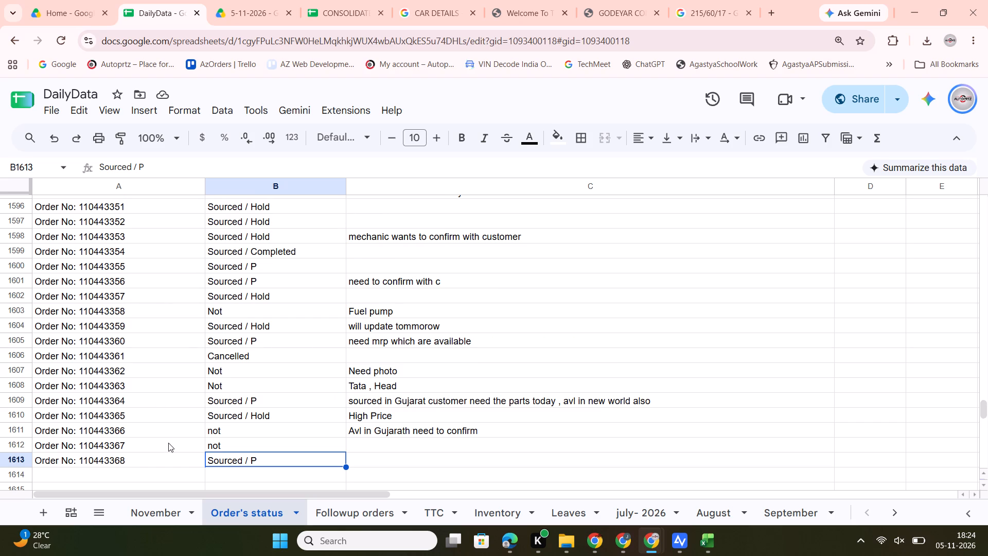
scroll(176, 422, "up", 1)
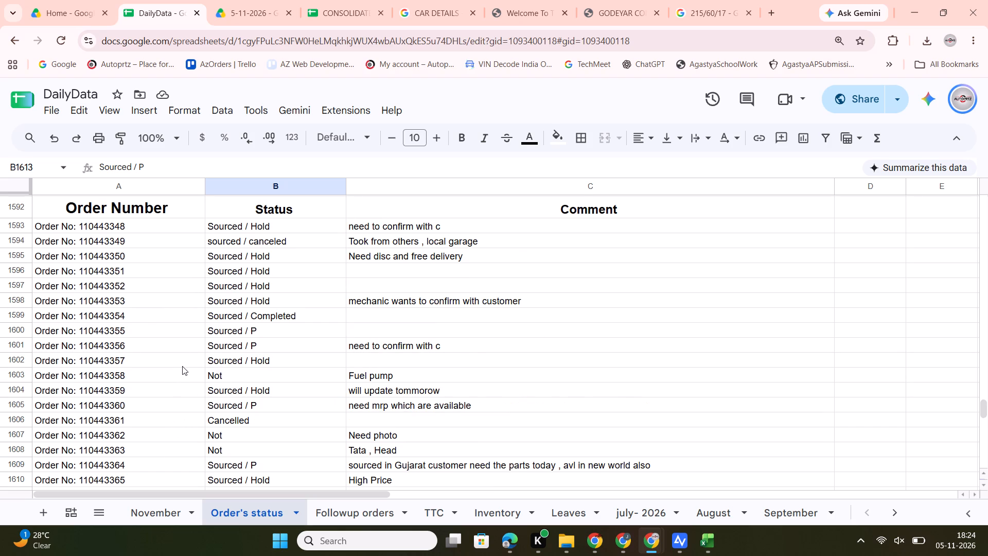
scroll(236, 374, "down", 1)
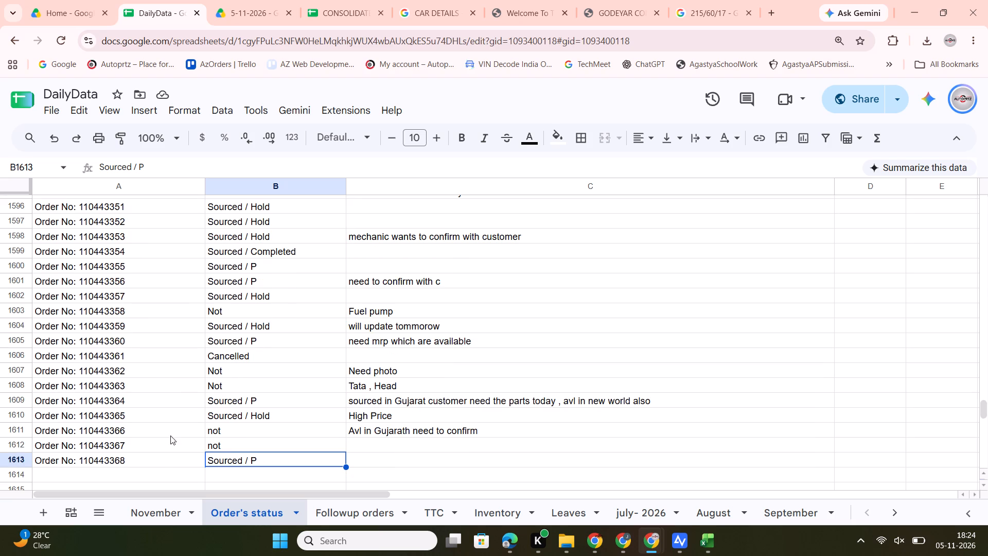
scroll(192, 430, "down", 2)
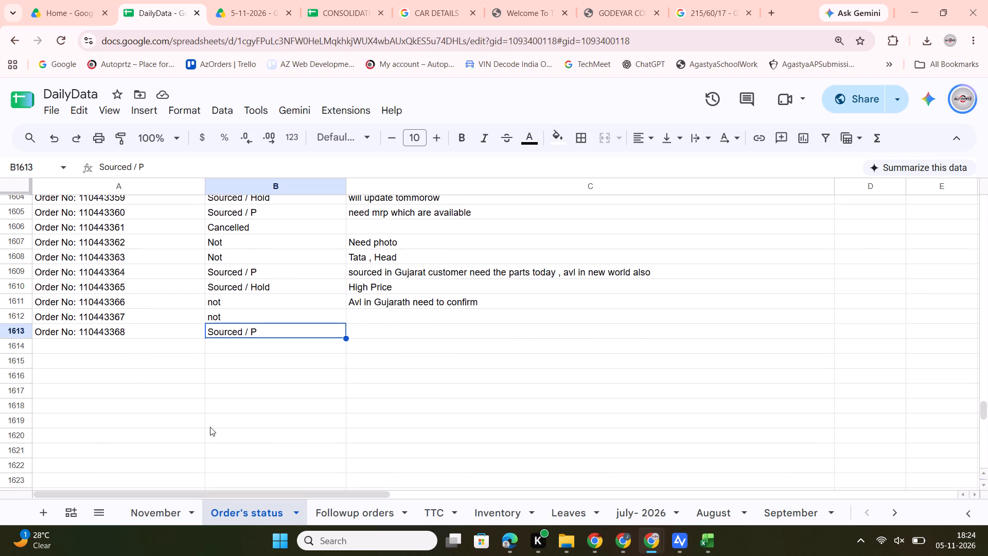
scroll(123, 329, "up", 4)
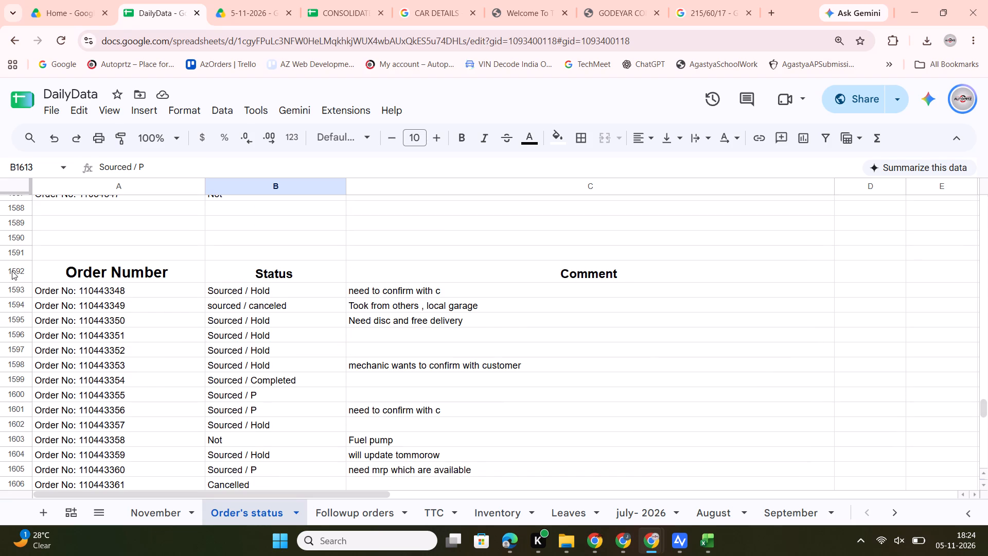
Copy the Order Number, Status and Comment header row from row 1592 to row 1615.
left_click(17, 266)
key("ctrl+c")
scroll(363, 371, "down", 2)
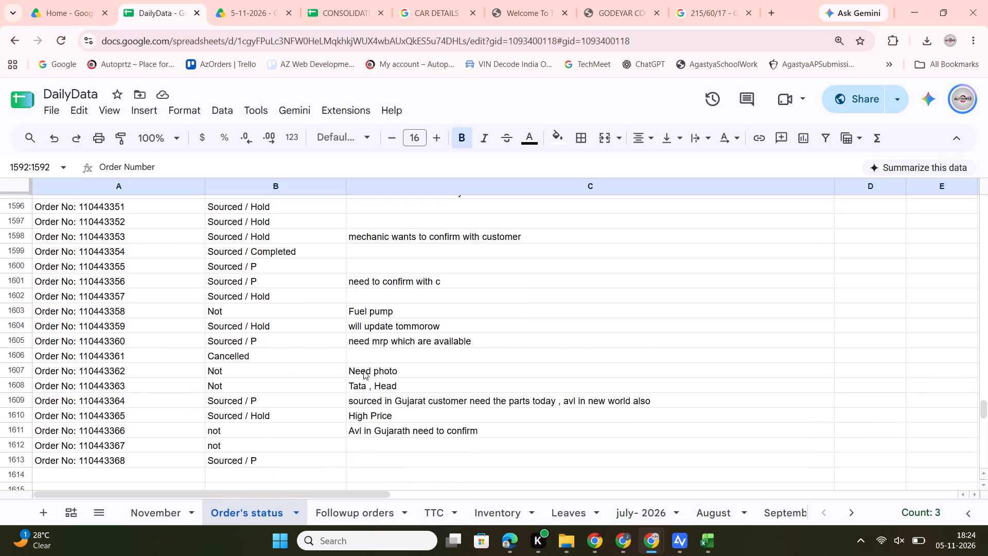
scroll(363, 371, "down", 2)
left_click(78, 368)
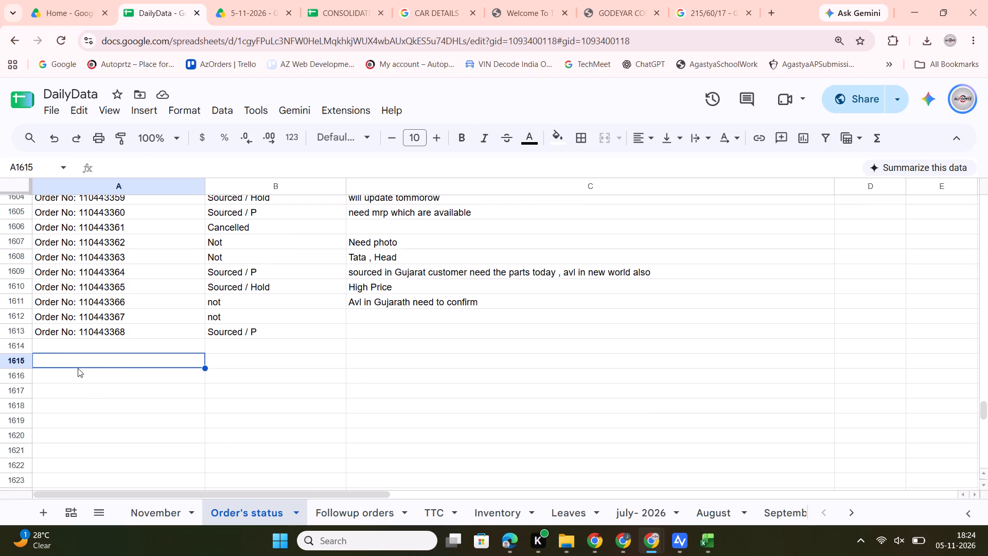
key("ctrl+v")
scroll(426, 397, "down", 1)
scroll(426, 399, "up", 1)
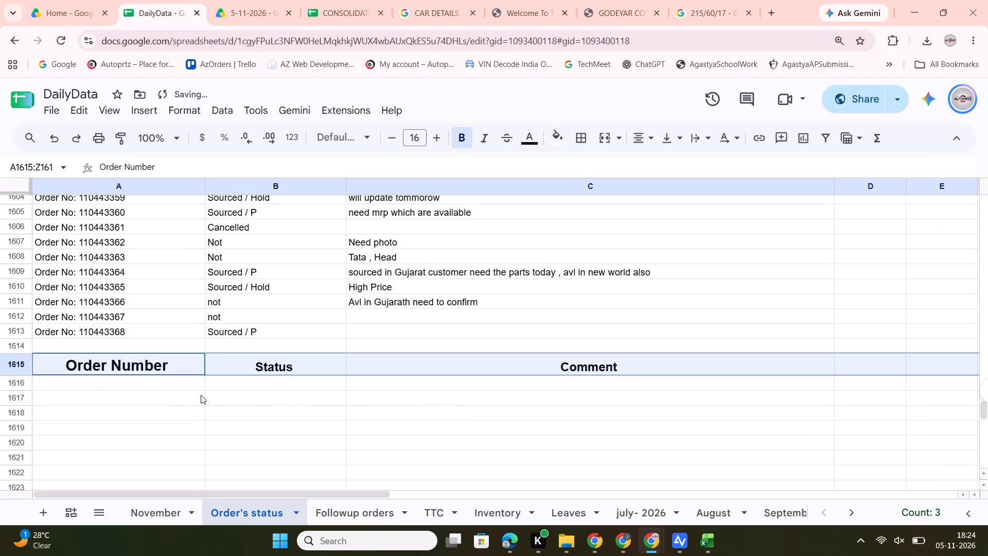
scroll(197, 366, "up", 1)
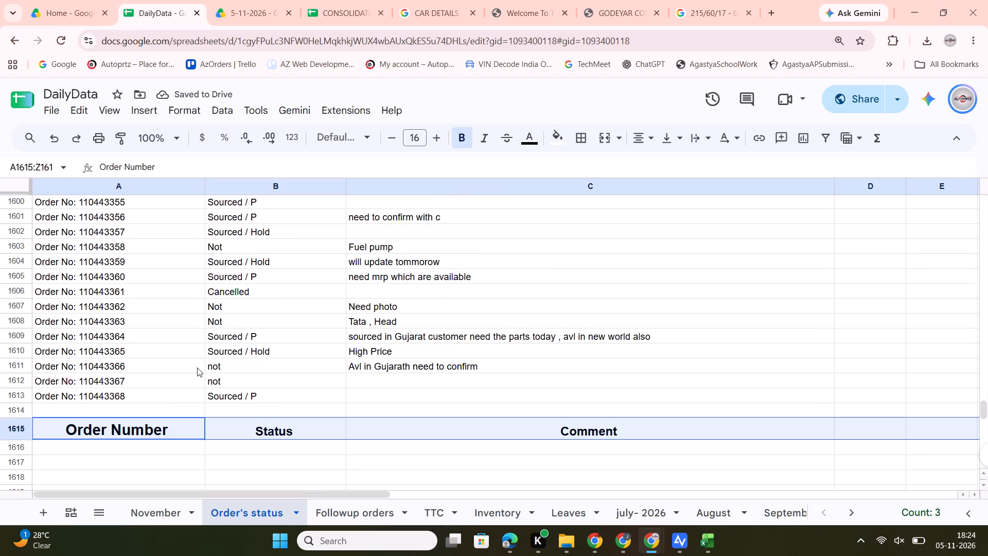
left_click(146, 398)
key("ctrl+c")
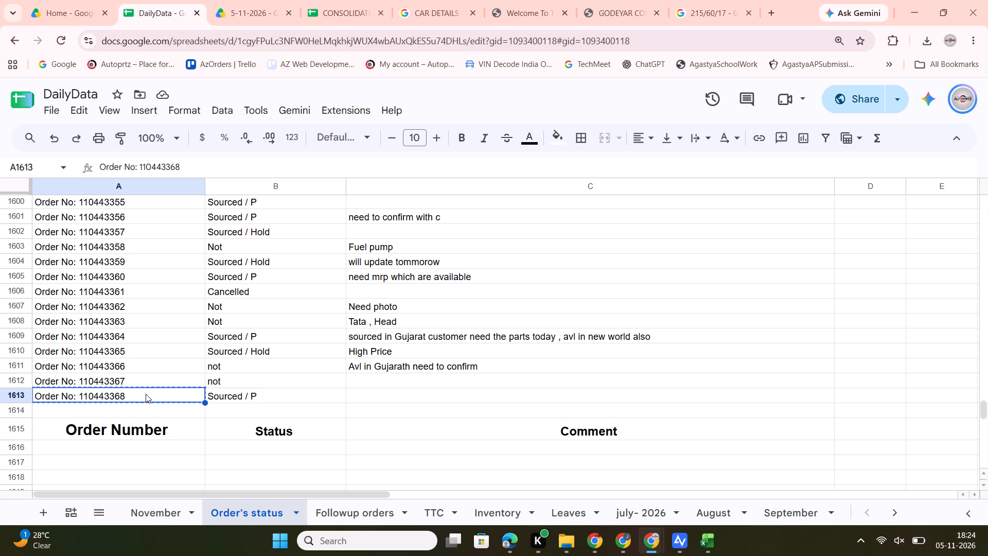
left_click(124, 450)
key("ctrl+v")
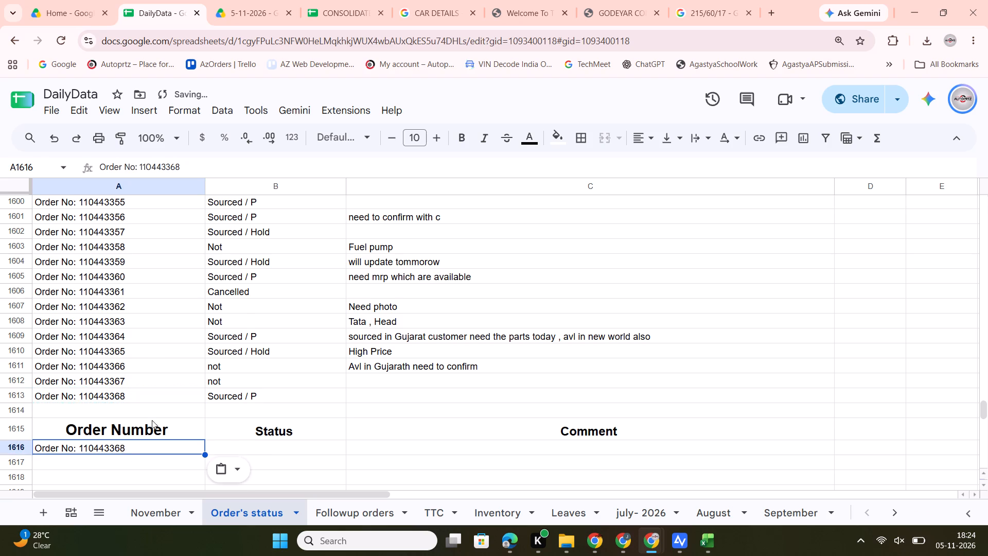
scroll(153, 418, "down", 1)
double_click(134, 379)
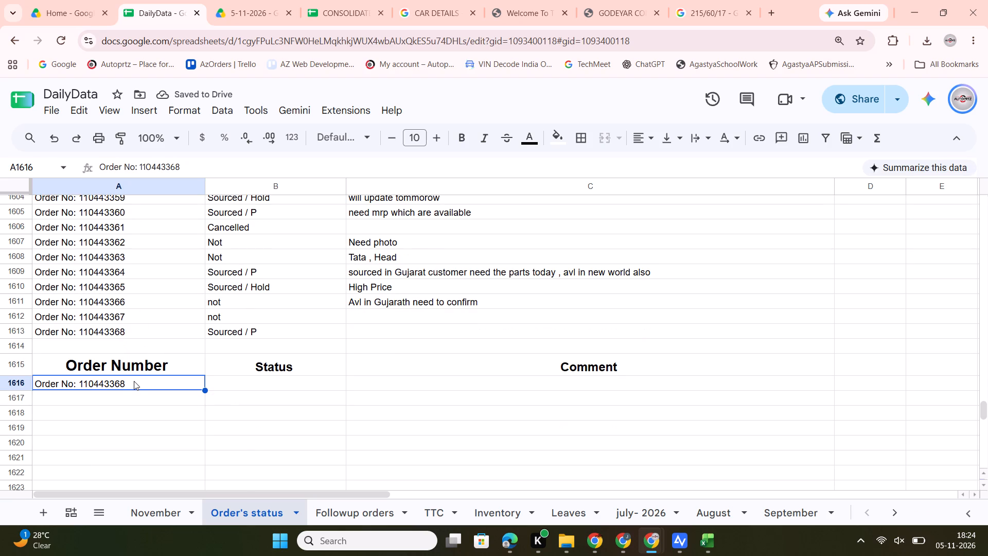
double_click(135, 384)
key("BackSpace")
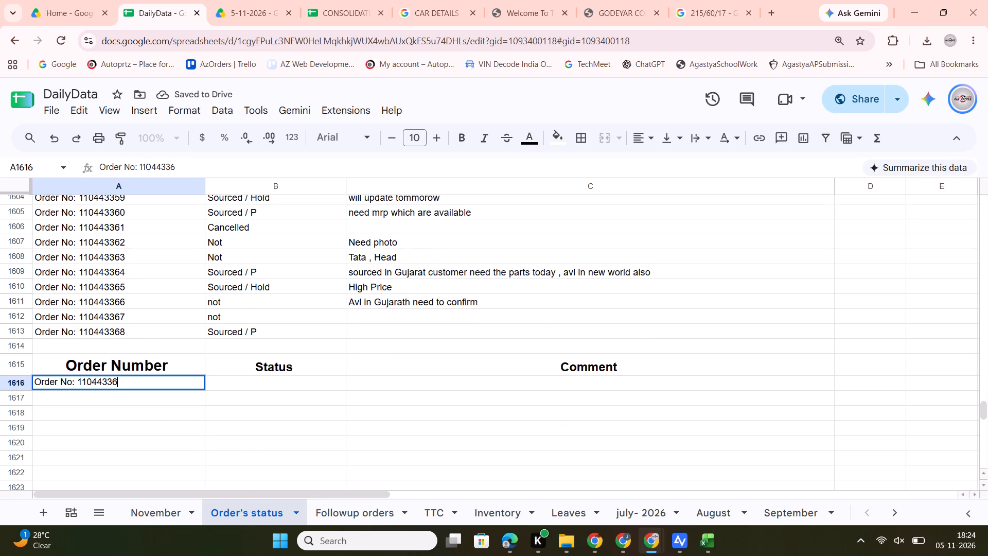
key("9")
key("Return")
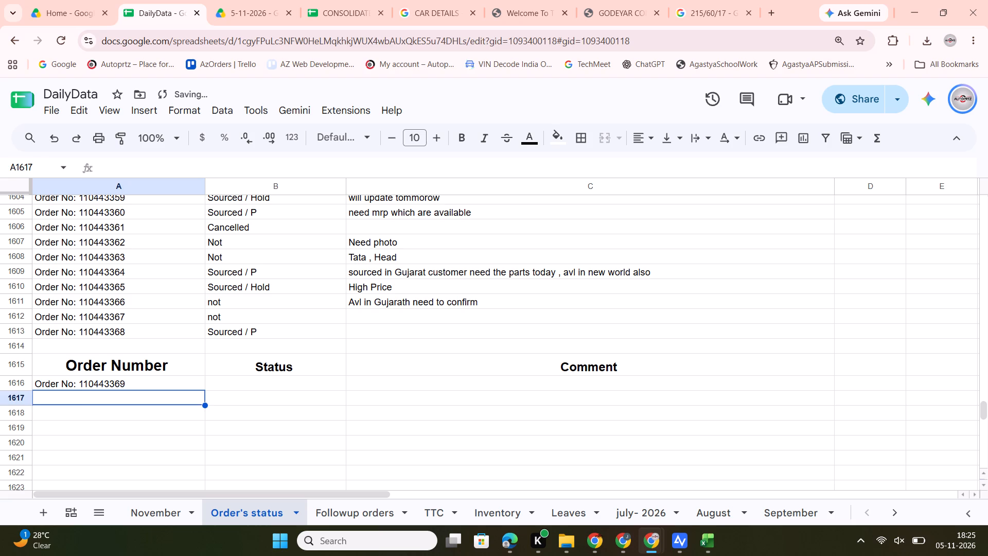
left_click(81, 388)
scroll(185, 427, "up", 2)
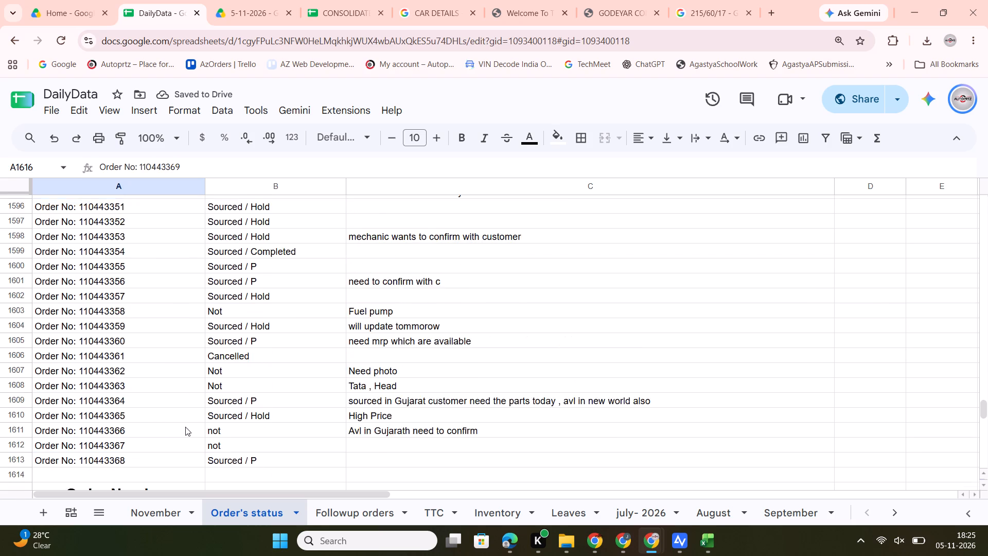
scroll(185, 427, "up", 1)
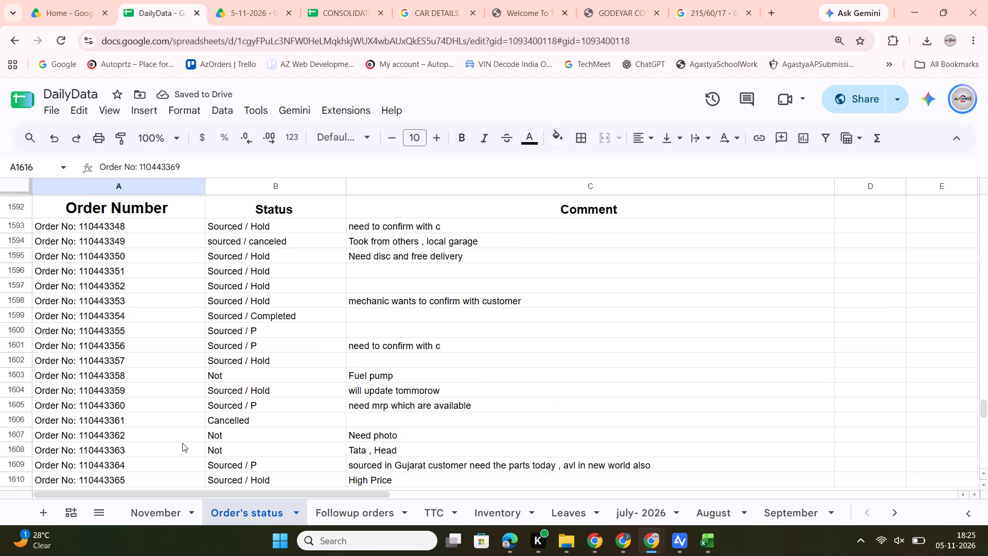
scroll(182, 443, "down", 2)
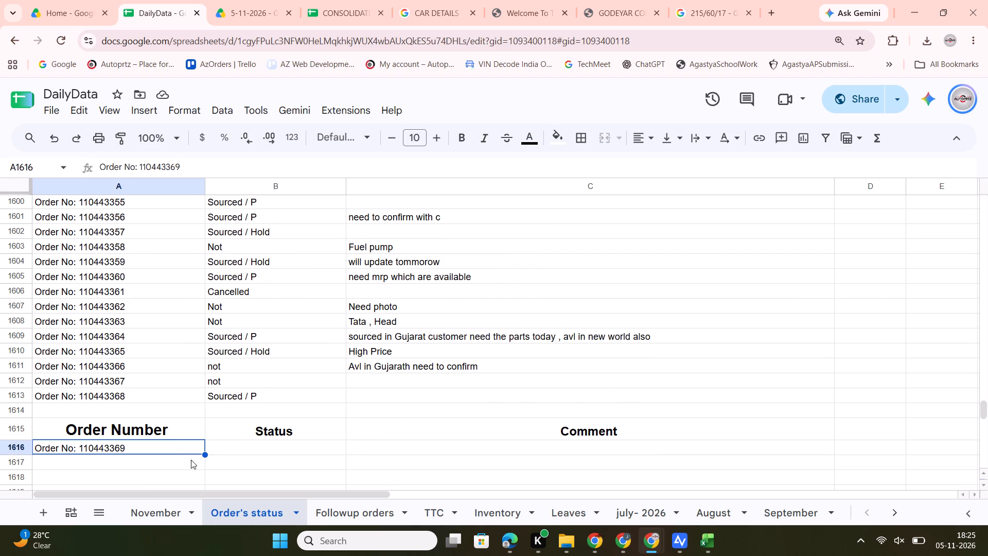
left_click(204, 454)
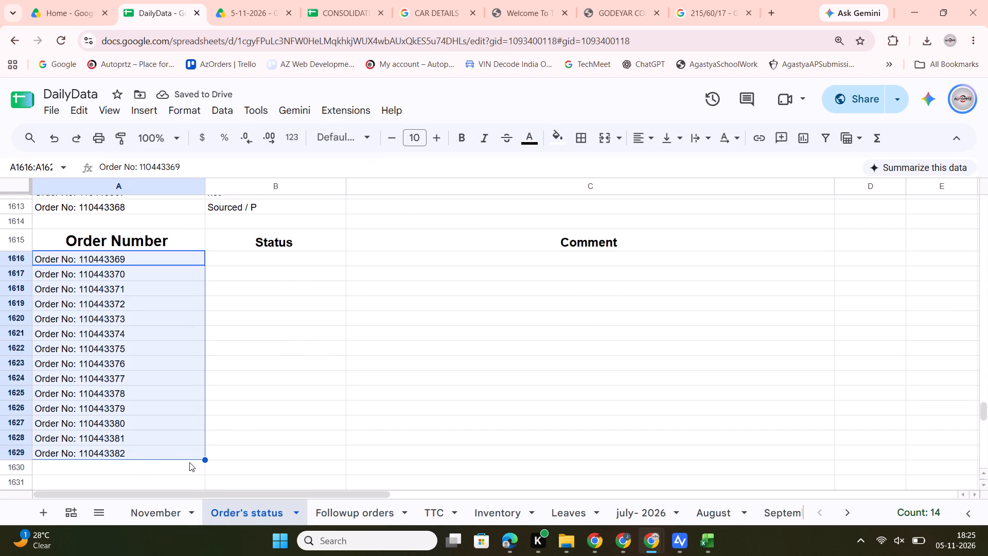
left_click_drag(204, 461, 206, 536)
scroll(180, 445, "down", 2)
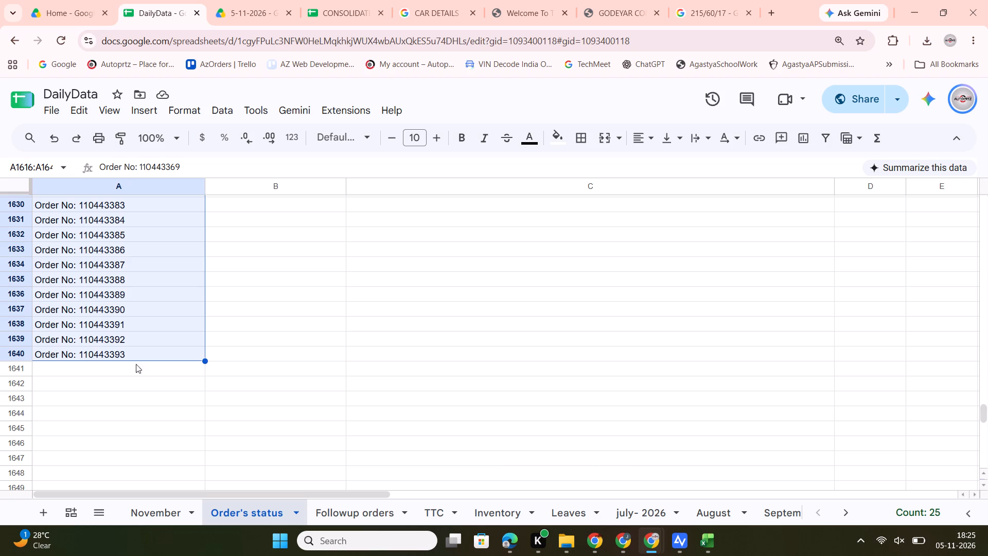
left_click_drag(203, 359, 207, 398)
left_click(152, 403)
scroll(166, 369, "up", 4)
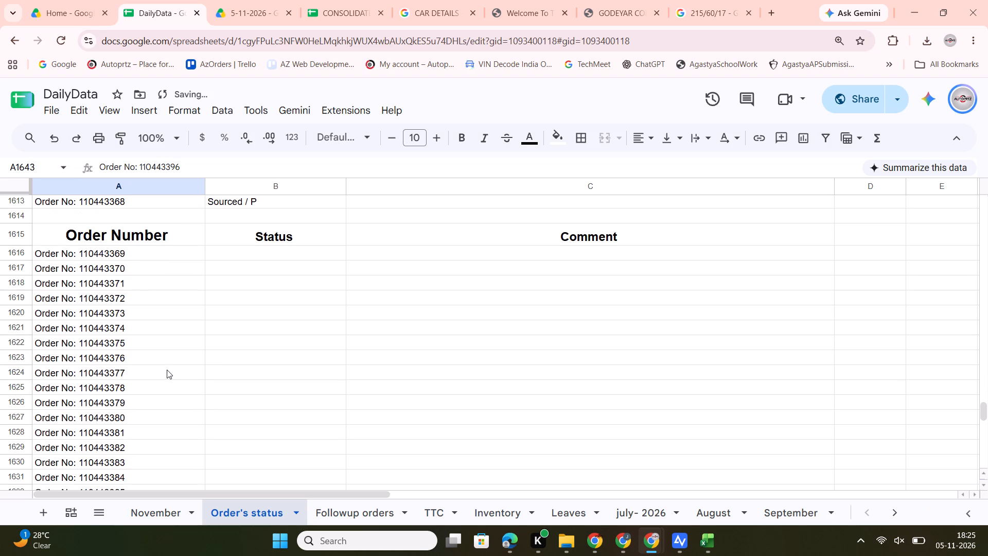
scroll(167, 370, "up", 3)
scroll(167, 370, "down", 2)
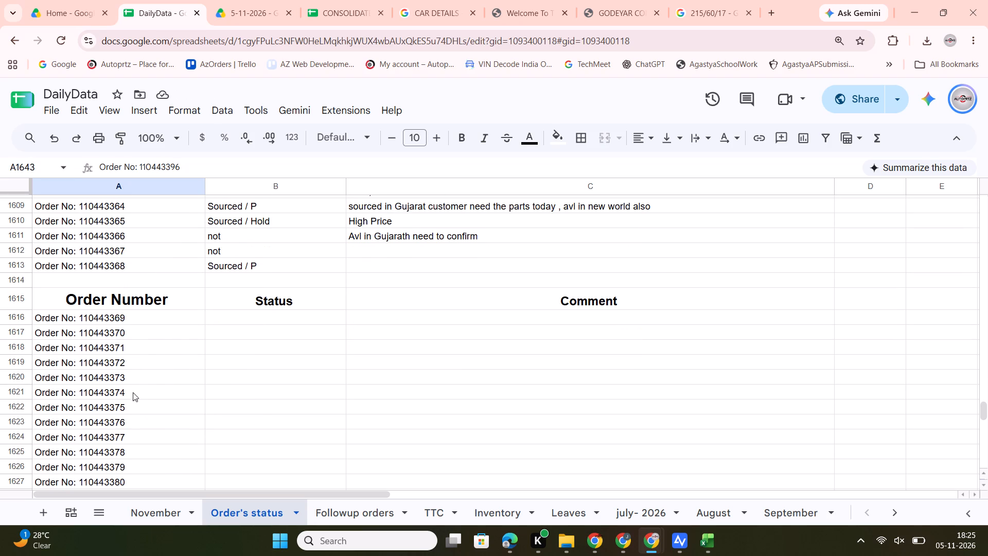
left_click(126, 405)
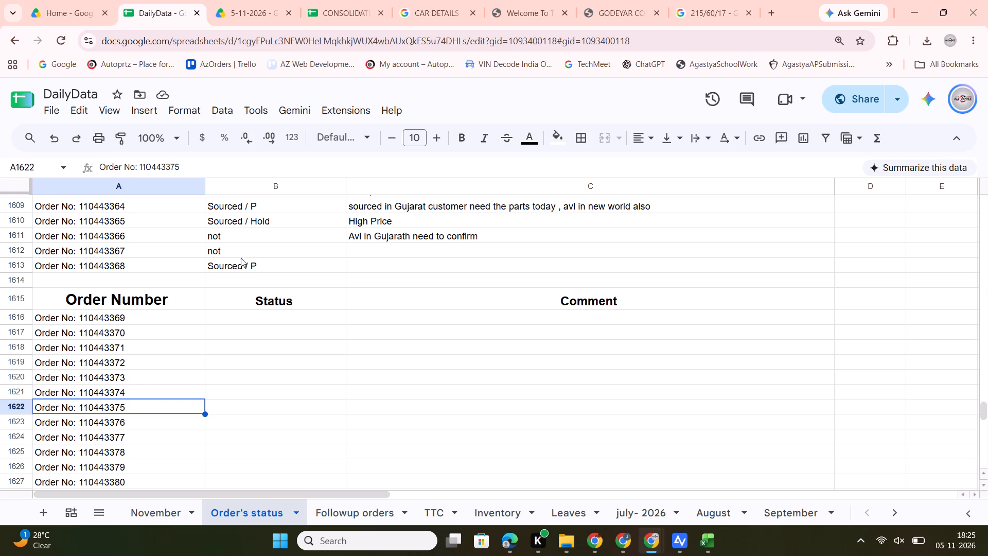
left_click(270, 222)
key("ctrl+c")
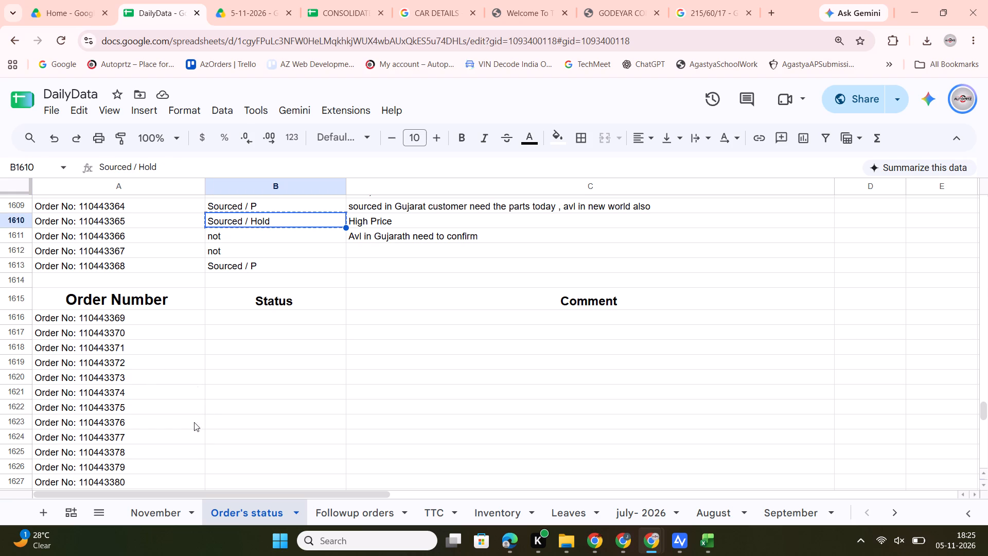
left_click(258, 407)
key("ctrl+v")
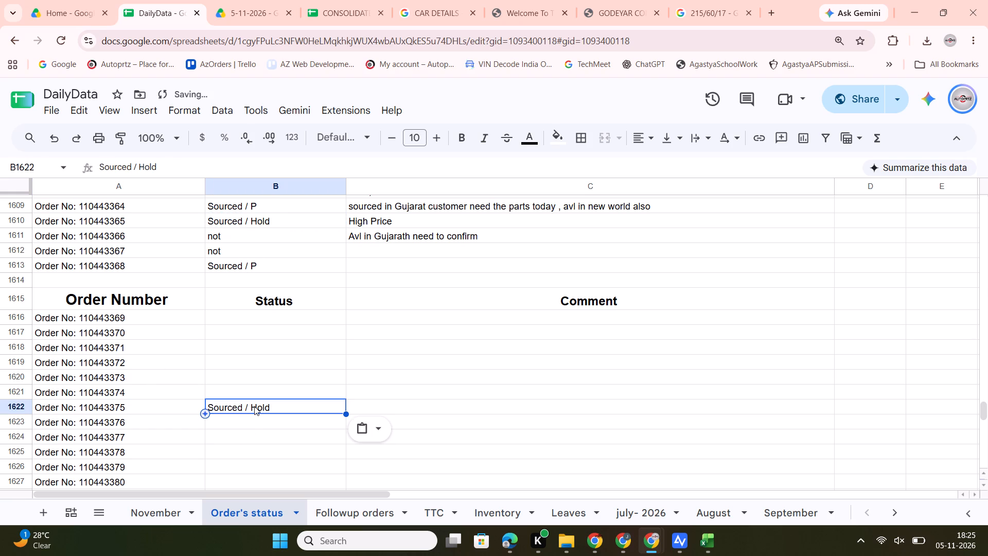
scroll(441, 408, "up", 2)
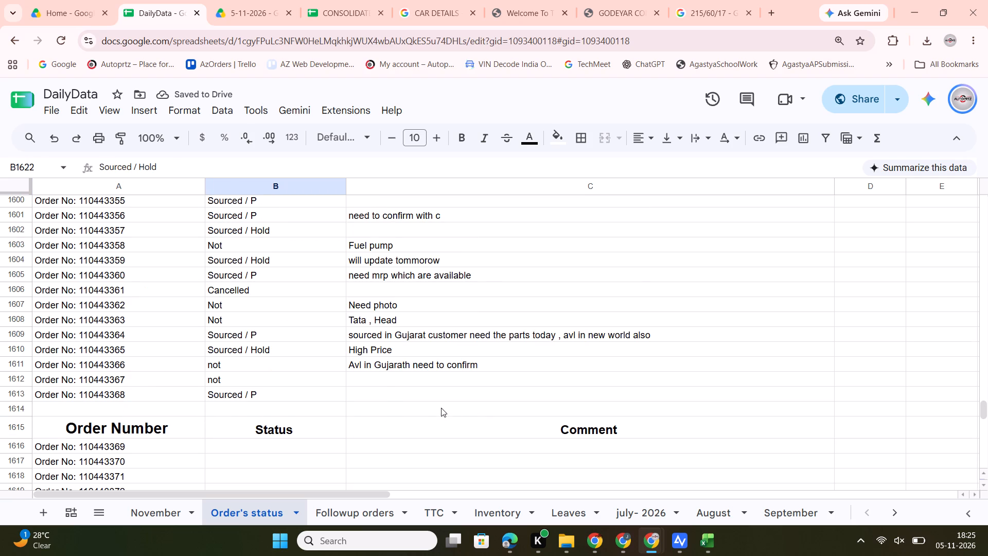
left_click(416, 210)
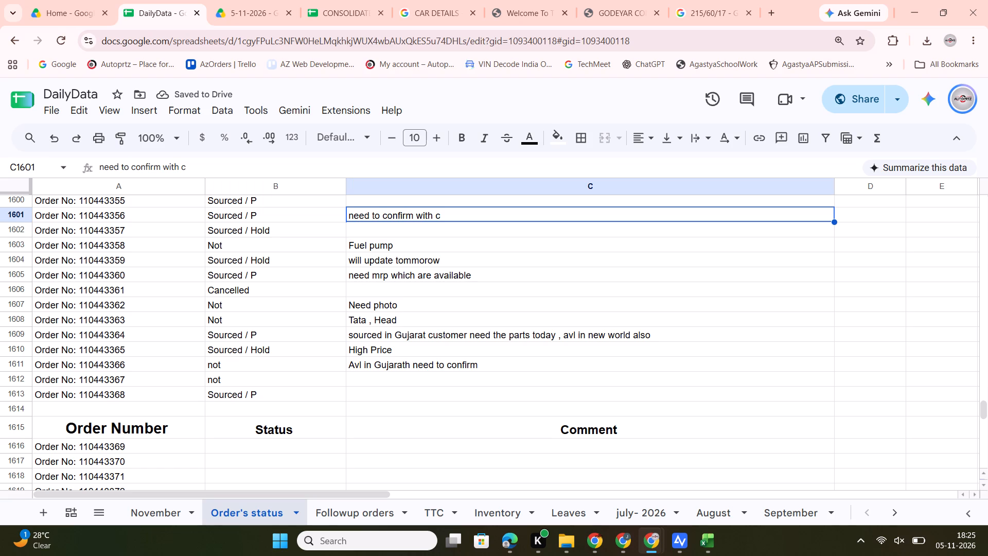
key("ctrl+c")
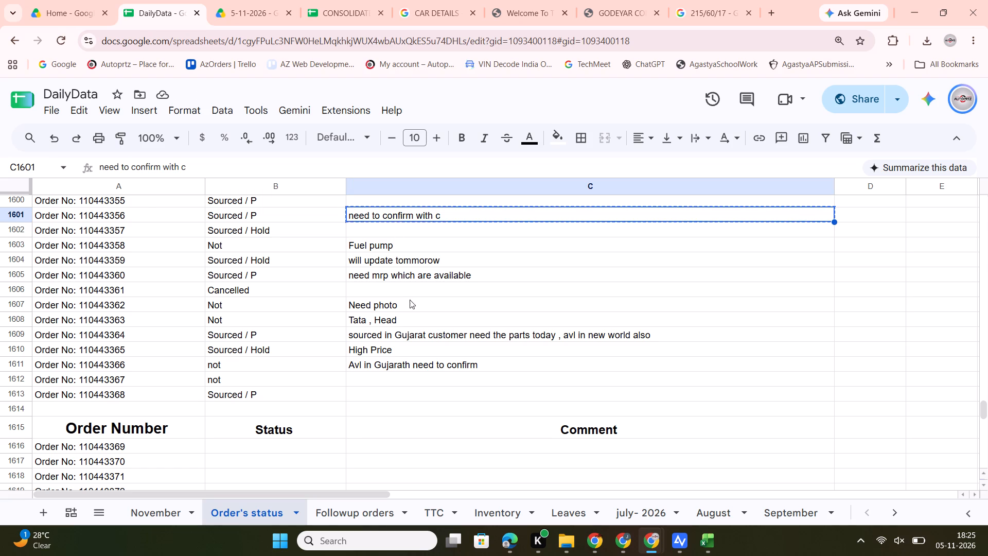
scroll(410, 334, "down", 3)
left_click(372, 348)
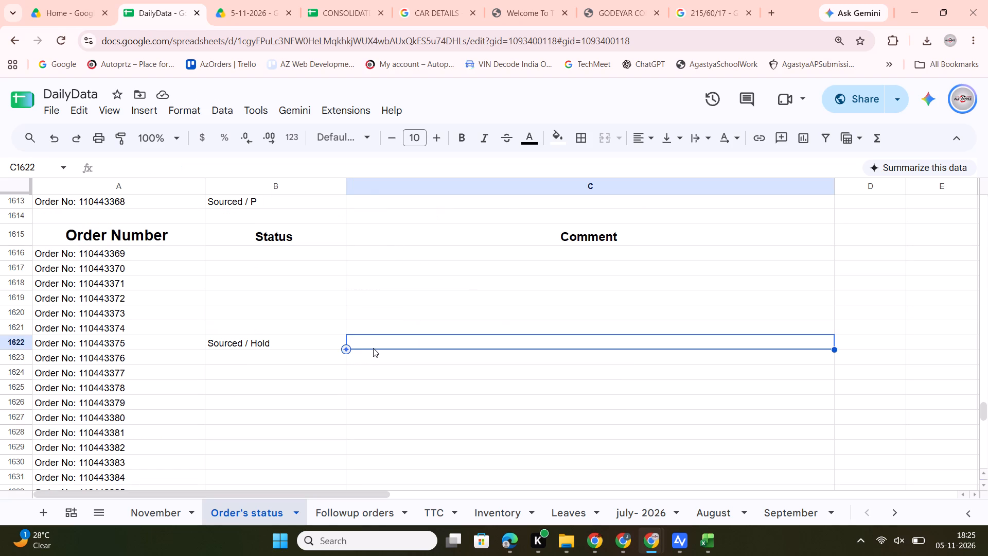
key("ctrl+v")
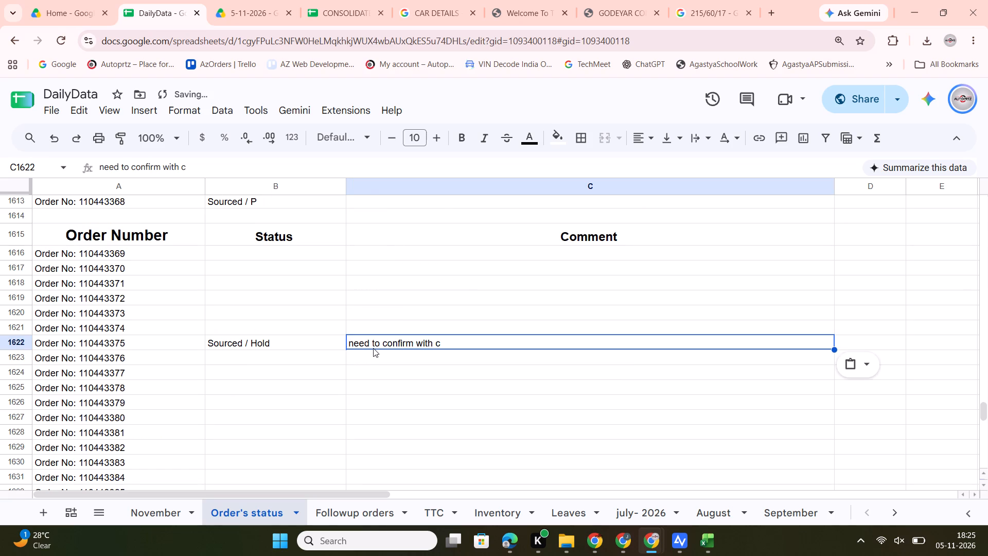
Replace the comment in C1622 with a copy of "mechanic wants to confirm with customer" from C1598.
scroll(373, 346, "up", 5)
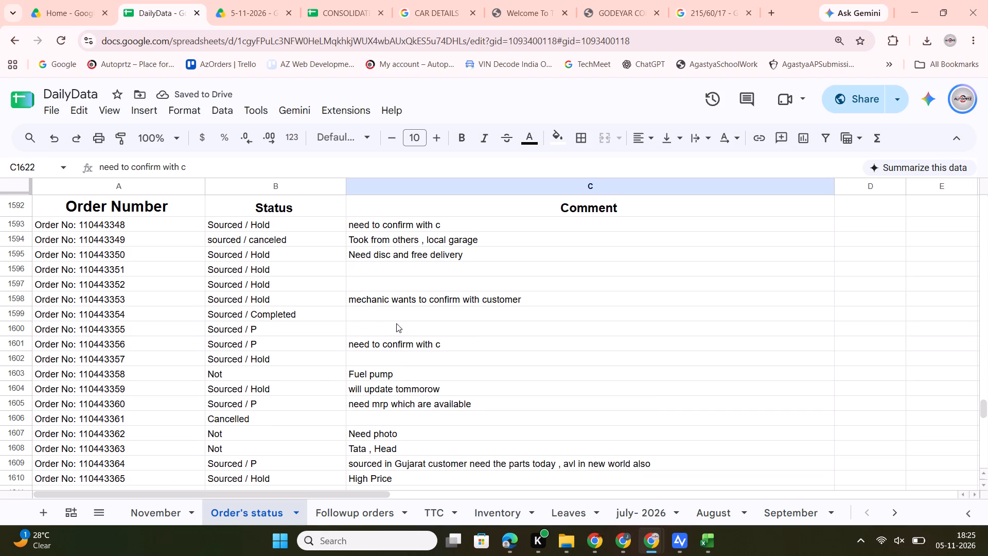
left_click(405, 293)
key("ctrl+c")
scroll(379, 395, "down", 3)
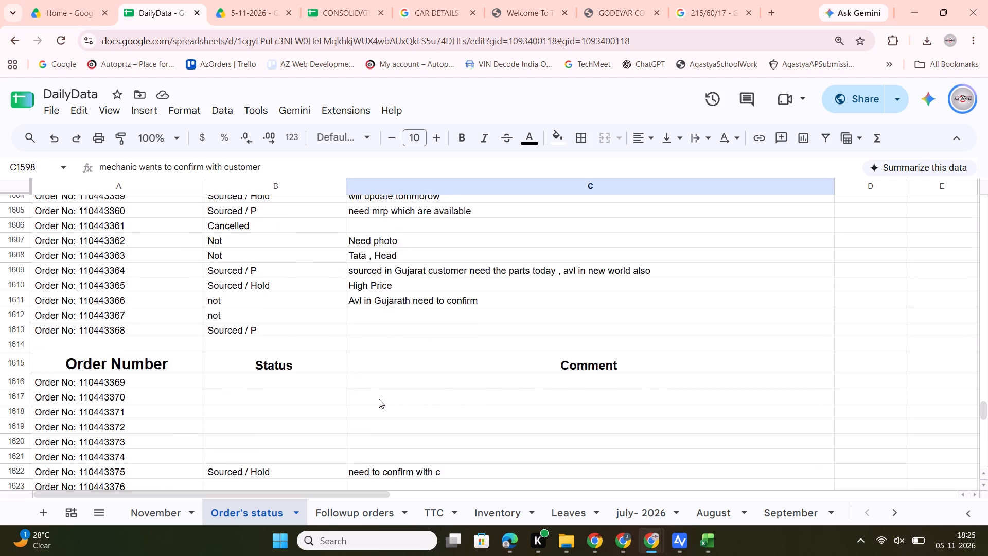
scroll(379, 399, "down", 2)
left_click(401, 350)
key("ctrl+v")
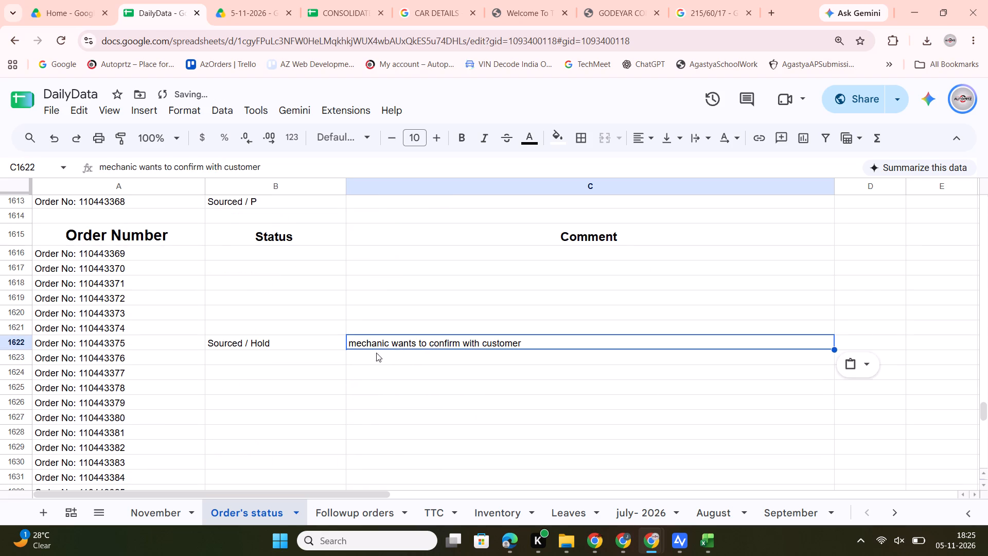
scroll(361, 355, "down", 1)
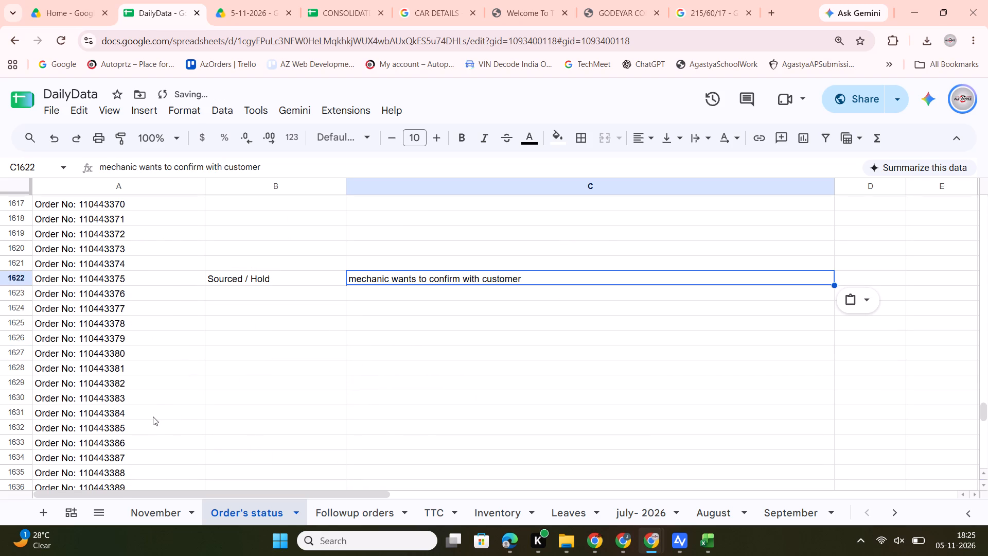
left_click(136, 483)
scroll(242, 409, "up", 4)
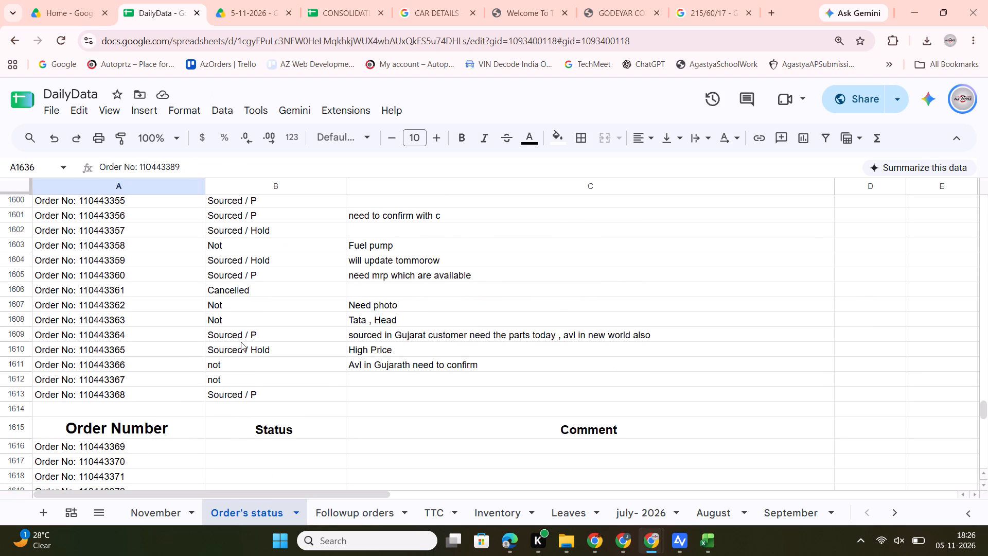
left_click(241, 310)
key("ctrl+c")
scroll(250, 362, "down", 4)
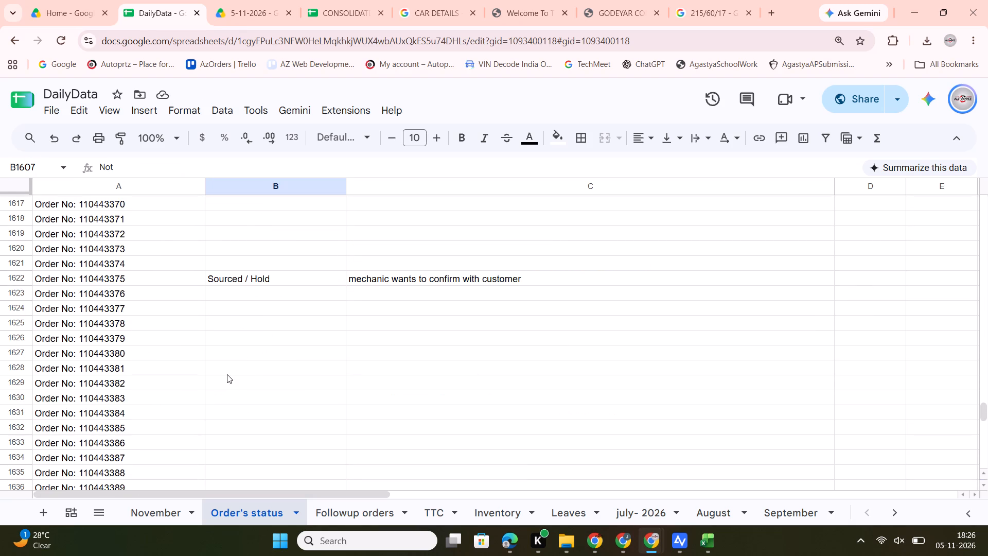
scroll(226, 376, "down", 2)
left_click(232, 389)
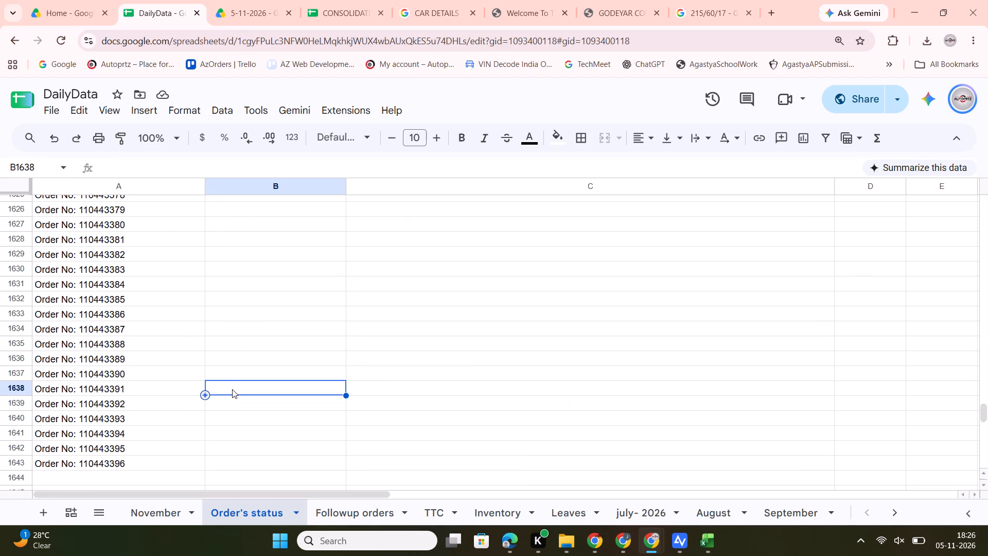
key("ctrl+v")
left_click(225, 359)
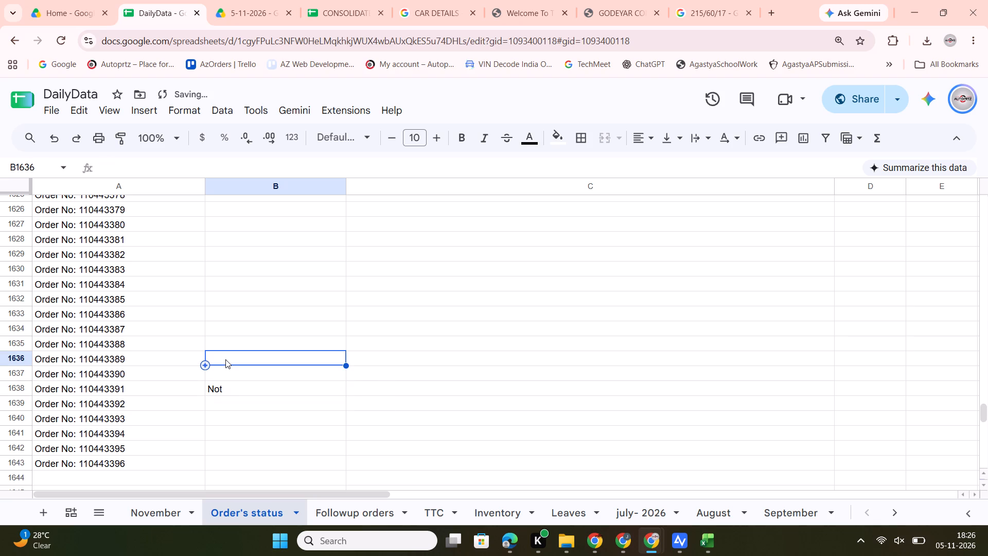
key("ctrl+v")
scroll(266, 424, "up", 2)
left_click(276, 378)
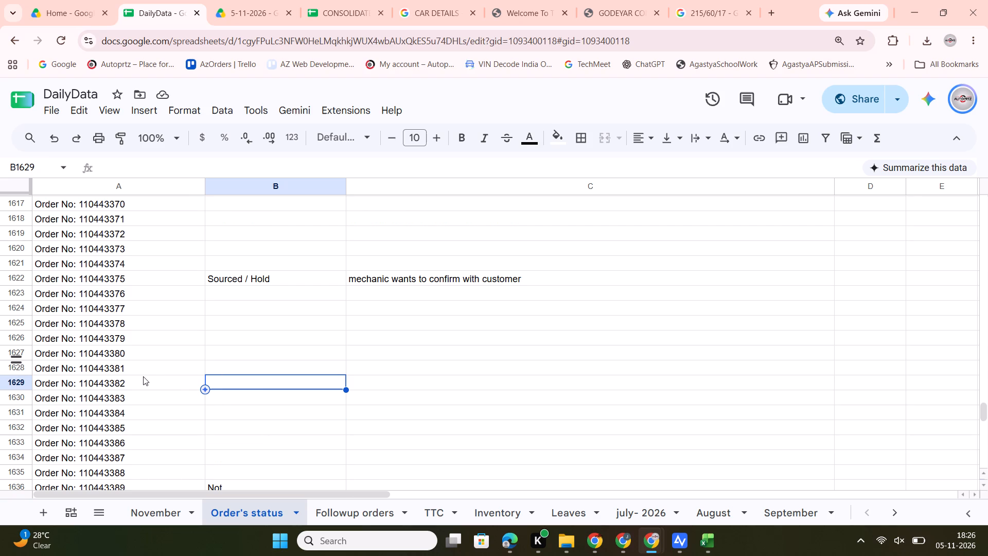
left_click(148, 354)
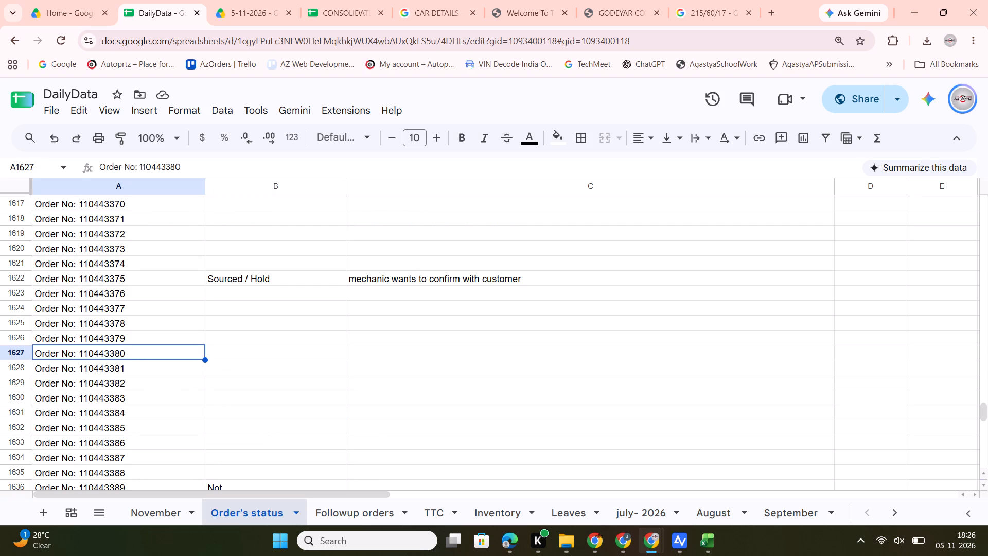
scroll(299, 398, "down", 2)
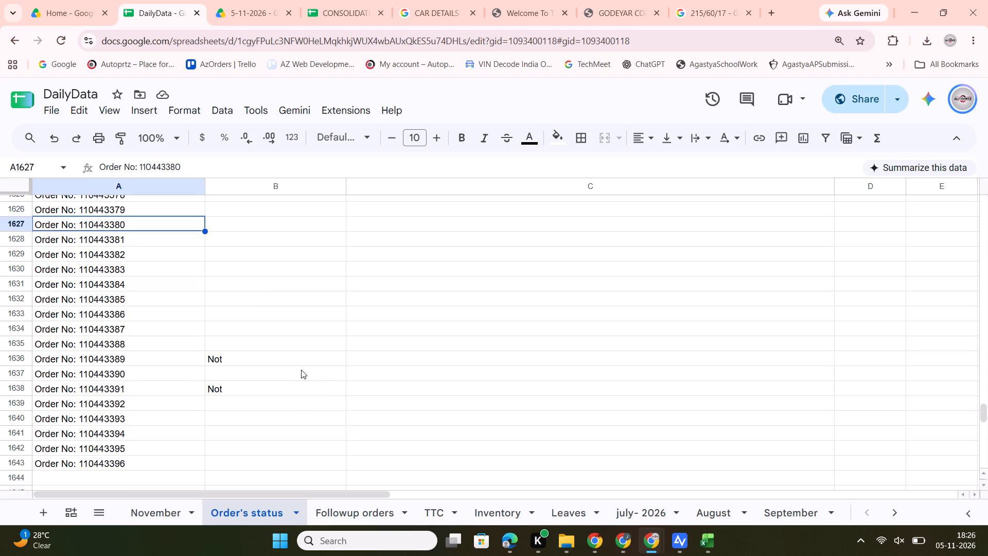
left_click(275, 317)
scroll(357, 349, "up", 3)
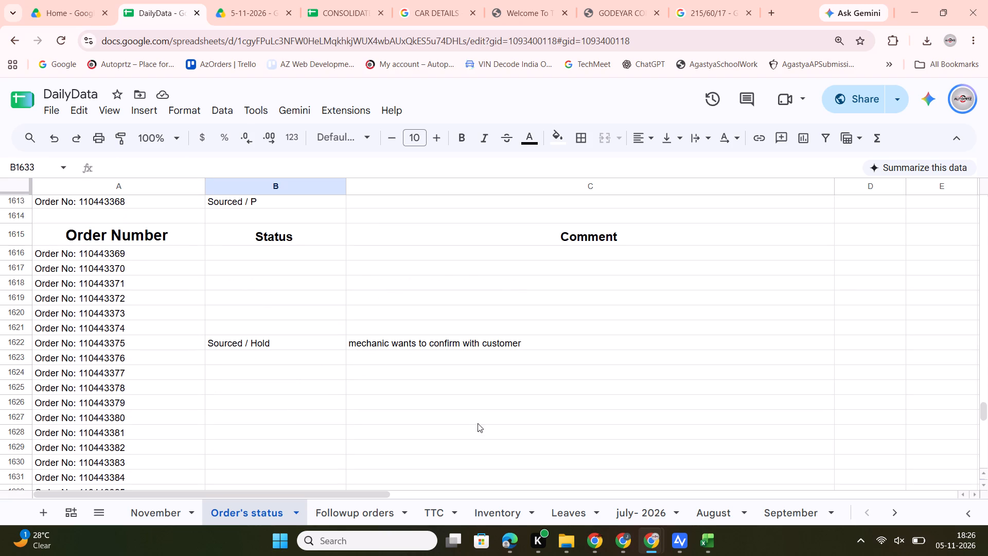
Look through the october, Inventory and Followup orders sheets of DailyData to examine their recorded entries.
left_click(891, 510)
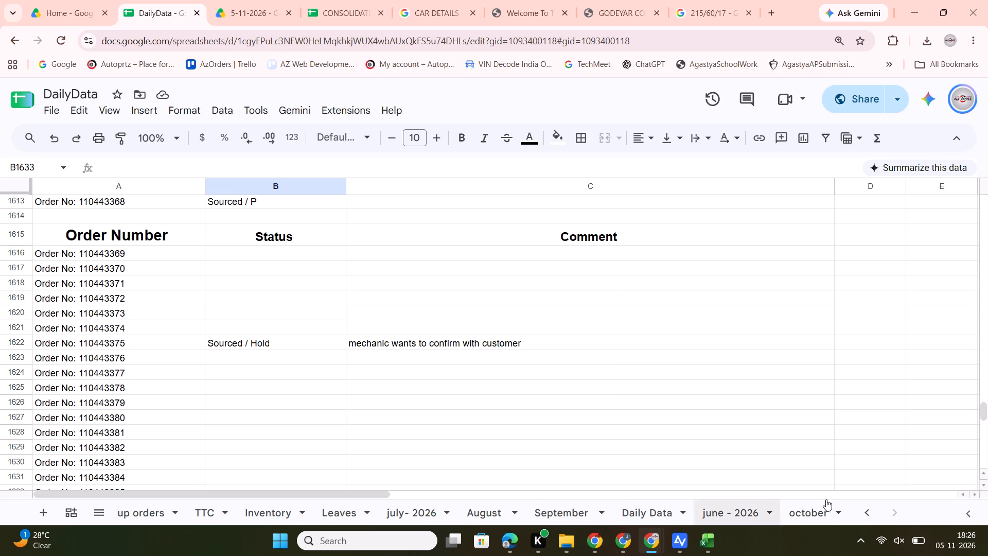
left_click(808, 508)
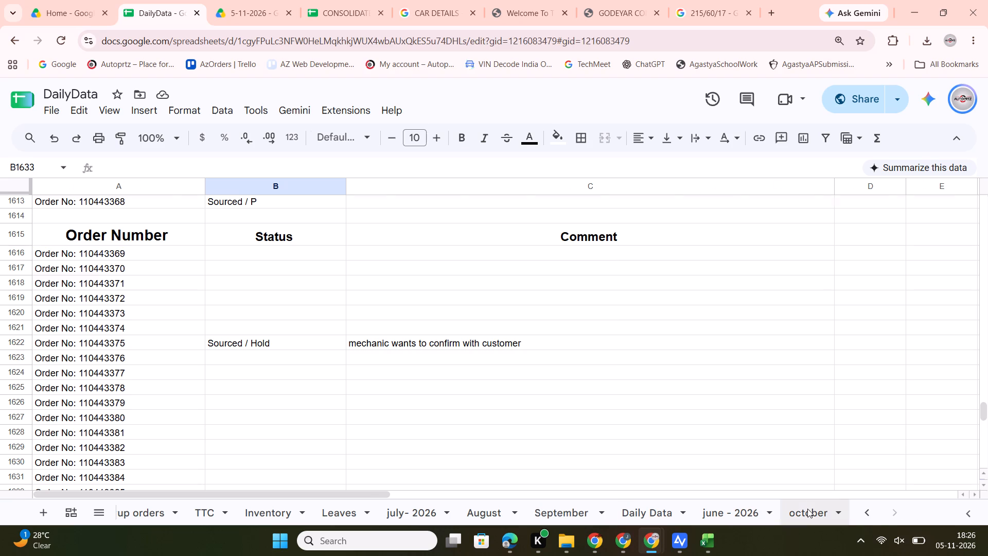
scroll(389, 354, "down", 9)
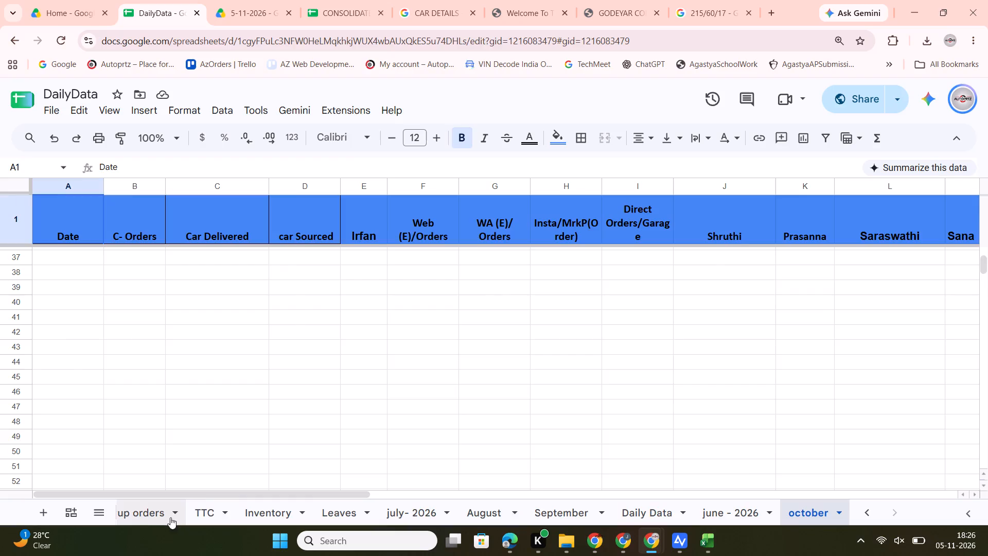
left_click(143, 516)
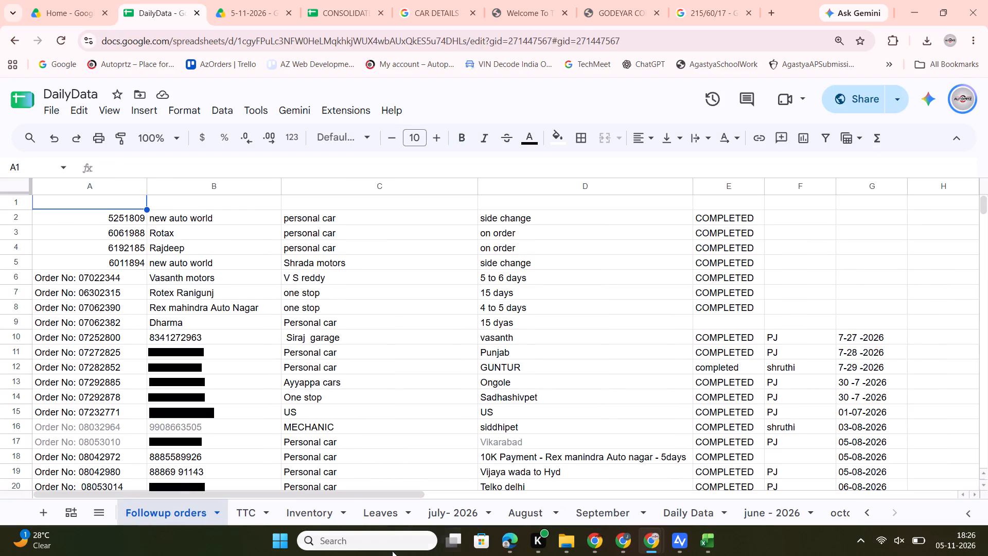
left_click(304, 511)
scroll(401, 373, "down", 5)
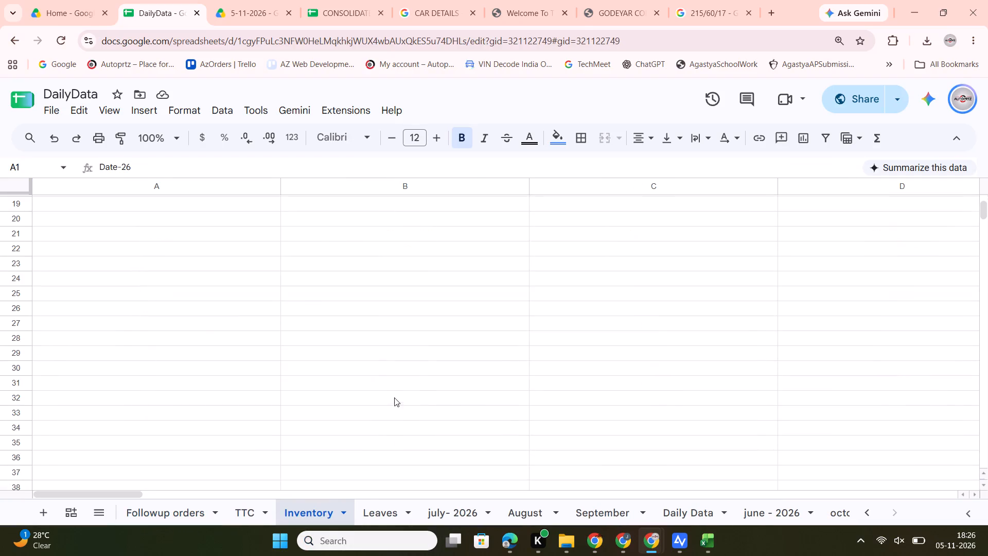
scroll(390, 408, "up", 4)
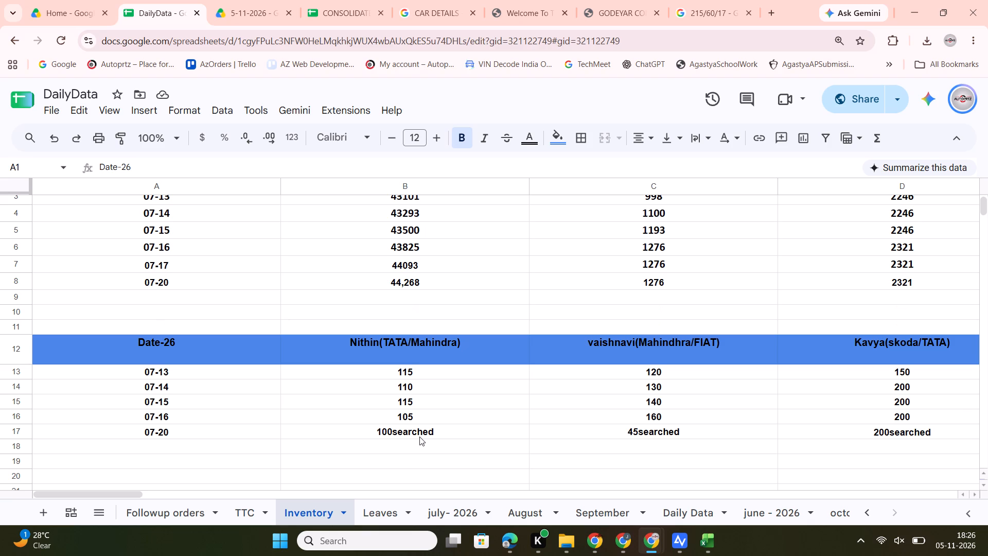
left_click(671, 434)
left_click(905, 438)
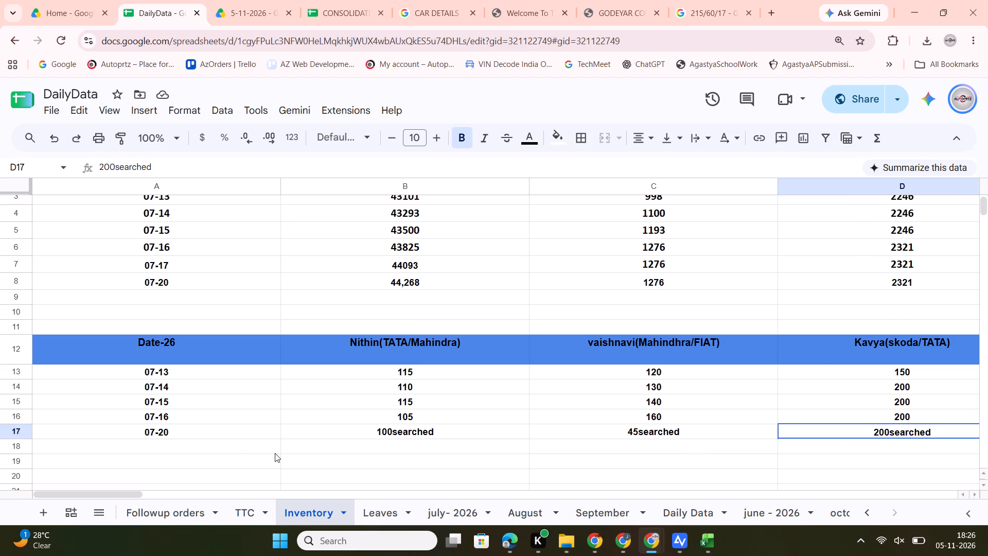
scroll(231, 482, "left", 3)
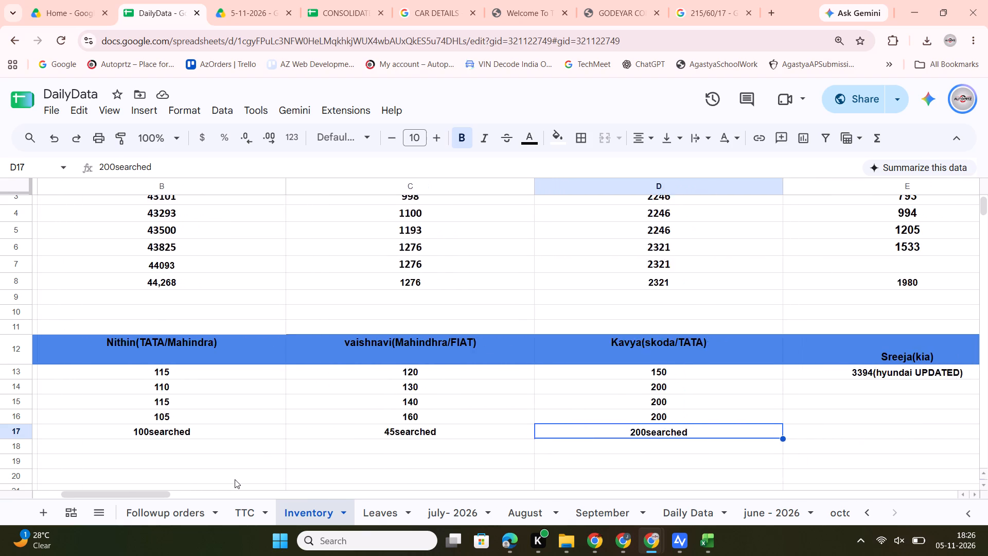
scroll(235, 479, "left", 2)
scroll(238, 479, "right", 9)
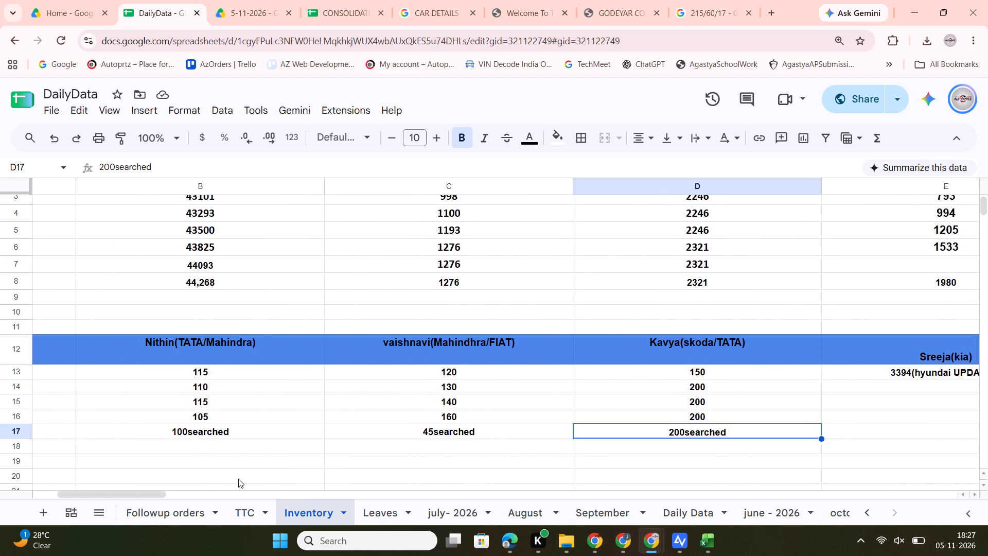
scroll(238, 479, "right", 8)
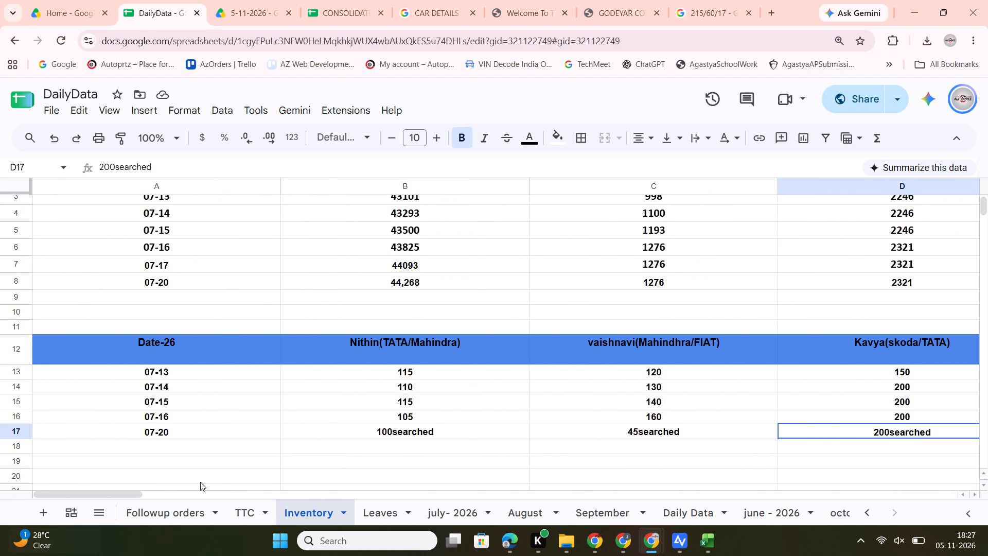
left_click(166, 514)
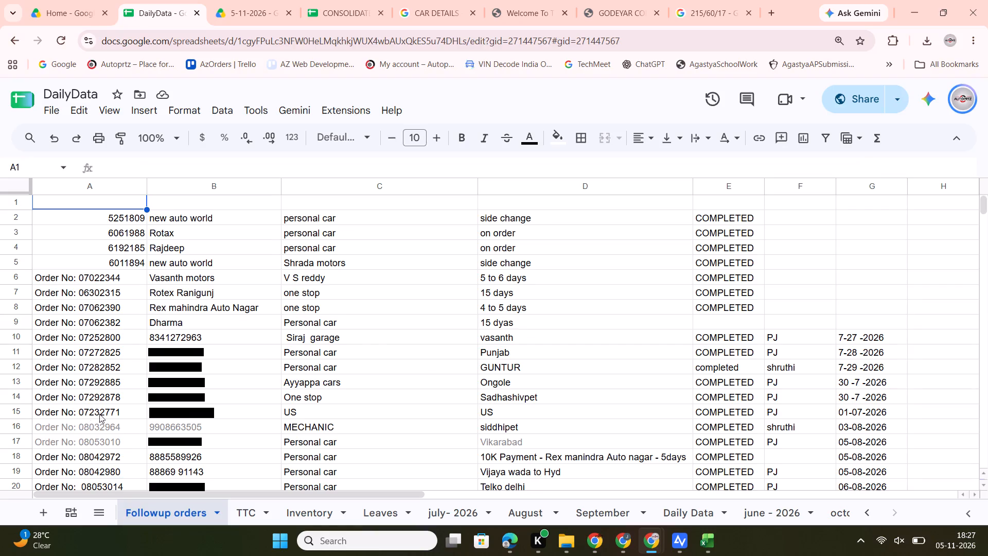
scroll(513, 404, "down", 3)
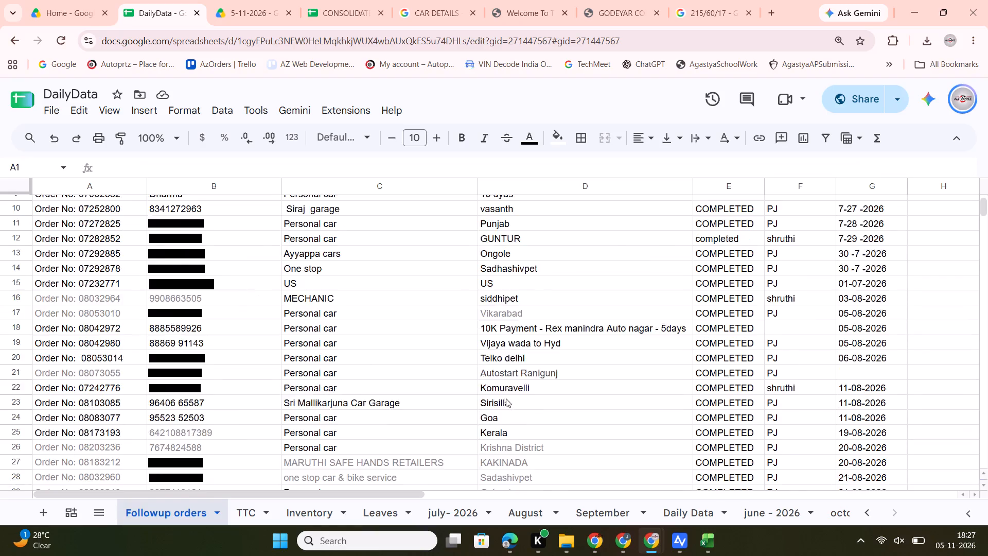
scroll(506, 398, "down", 4)
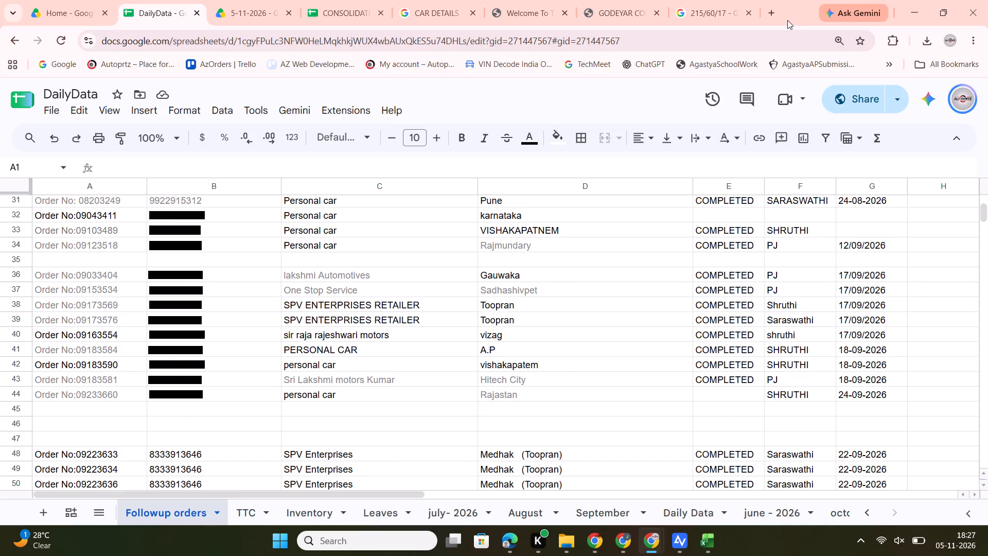
Open a new browser tab.
left_click(775, 14)
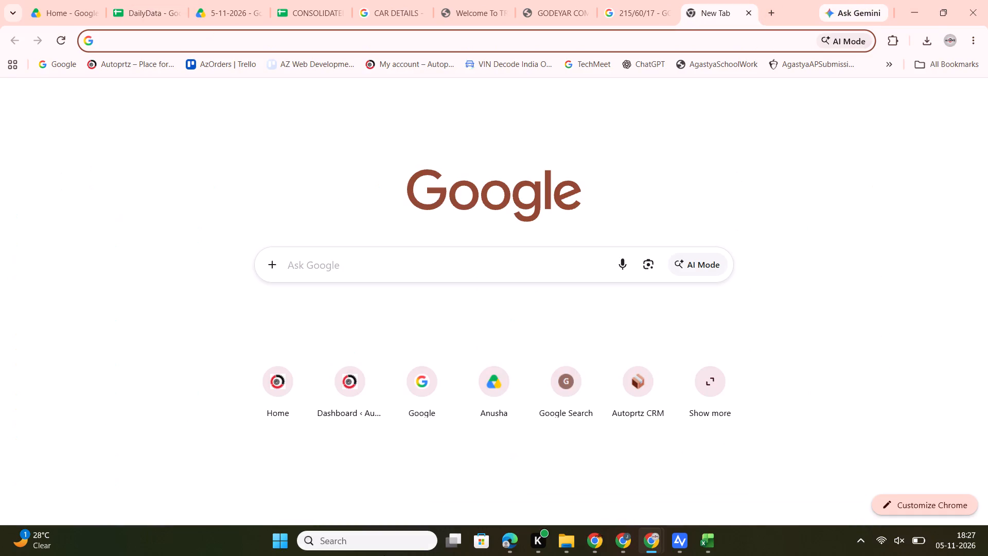
left_click(396, 539)
key("n")
key("o")
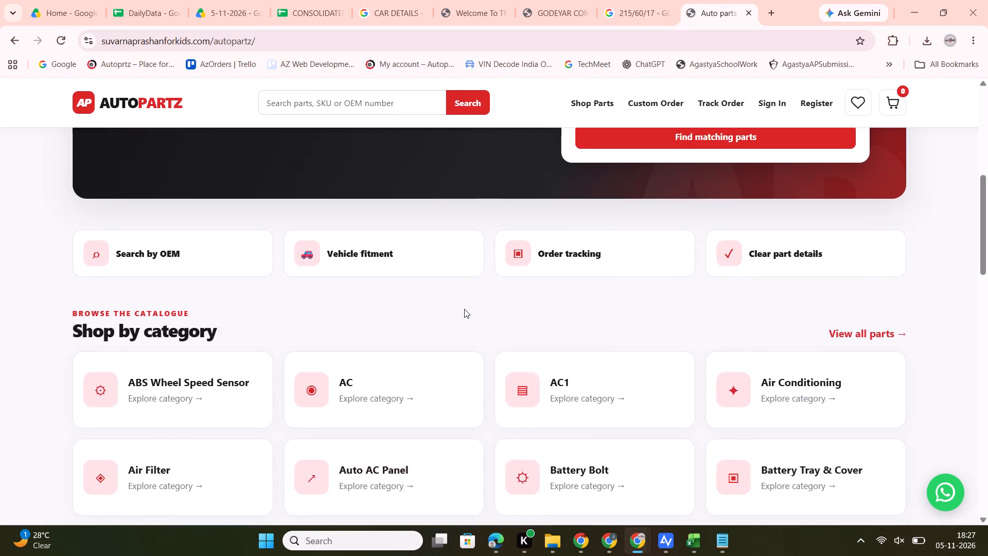
Open autoprtz.com in a new browser tab.
left_click(765, 16)
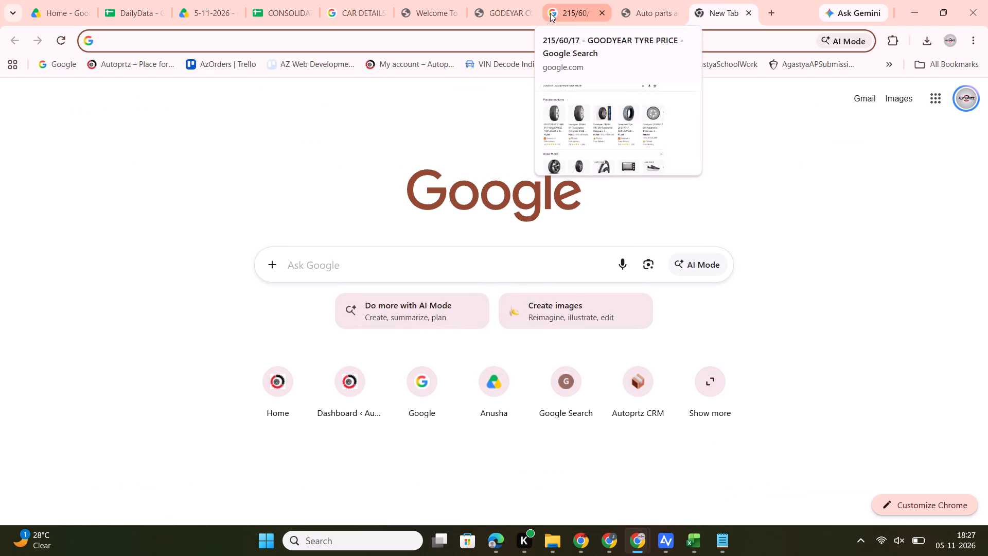
key("a")
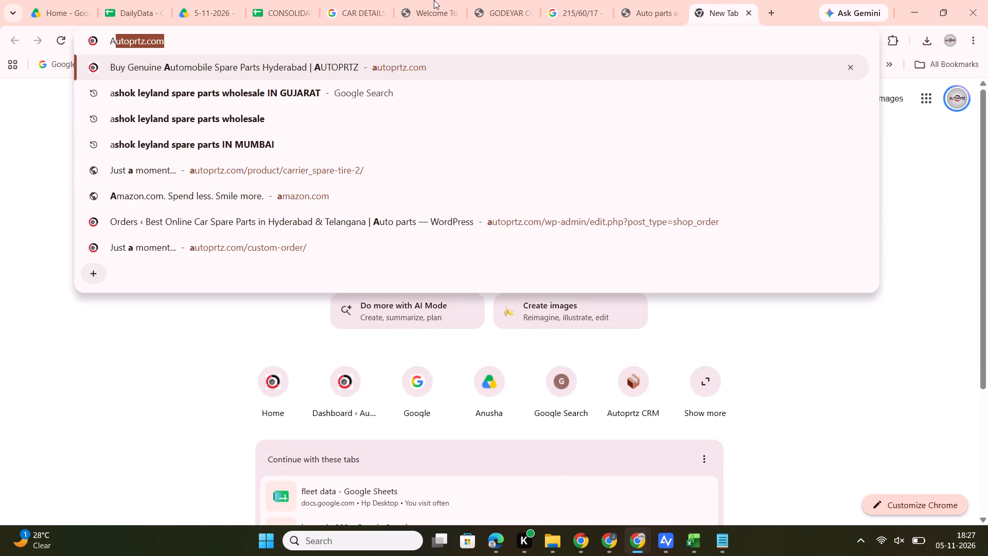
key("Return")
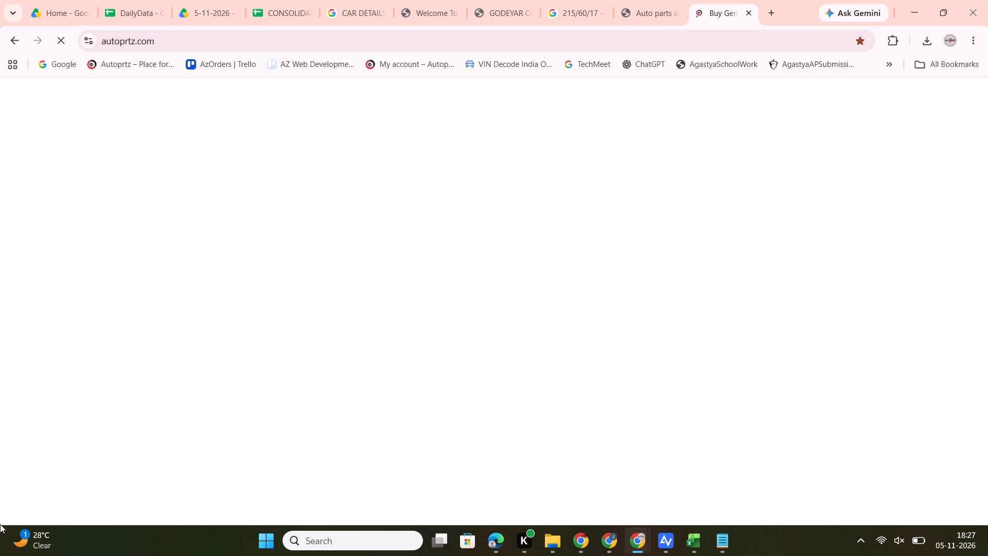
Look through the whole autoprtz.com home page, from the part finder and banners to the towing map and footer.
scroll(605, 409, "up", 2)
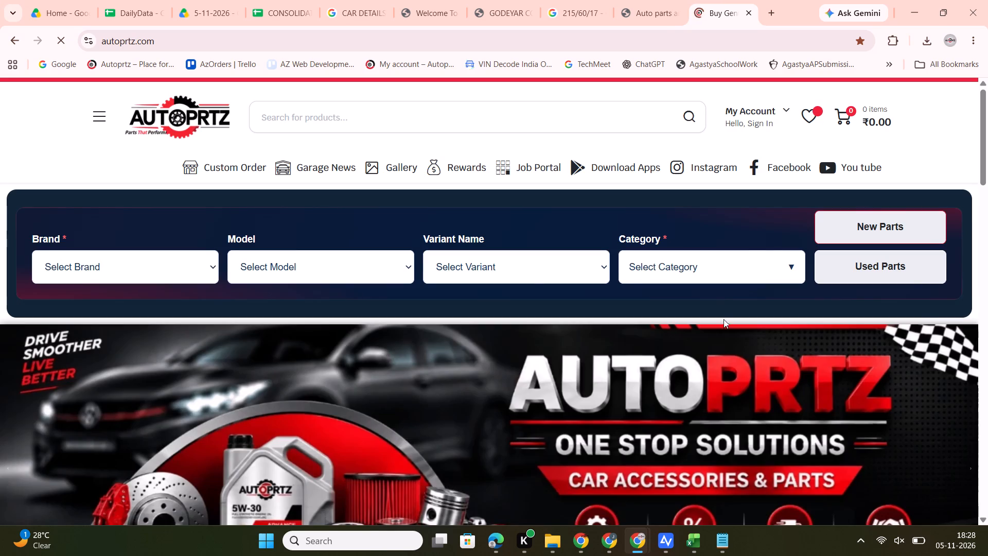
scroll(518, 418, "up", 3)
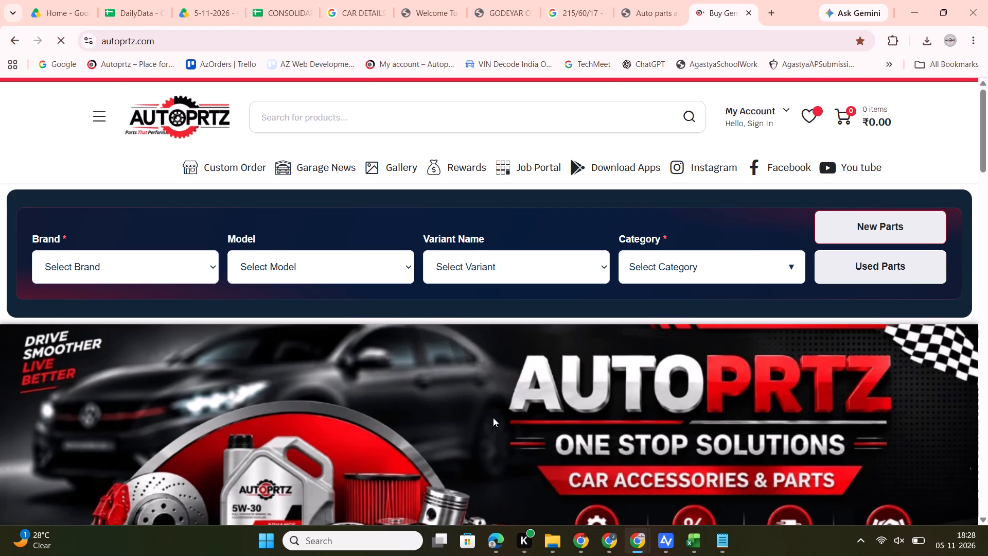
scroll(483, 418, "down", 2)
scroll(480, 427, "up", 2)
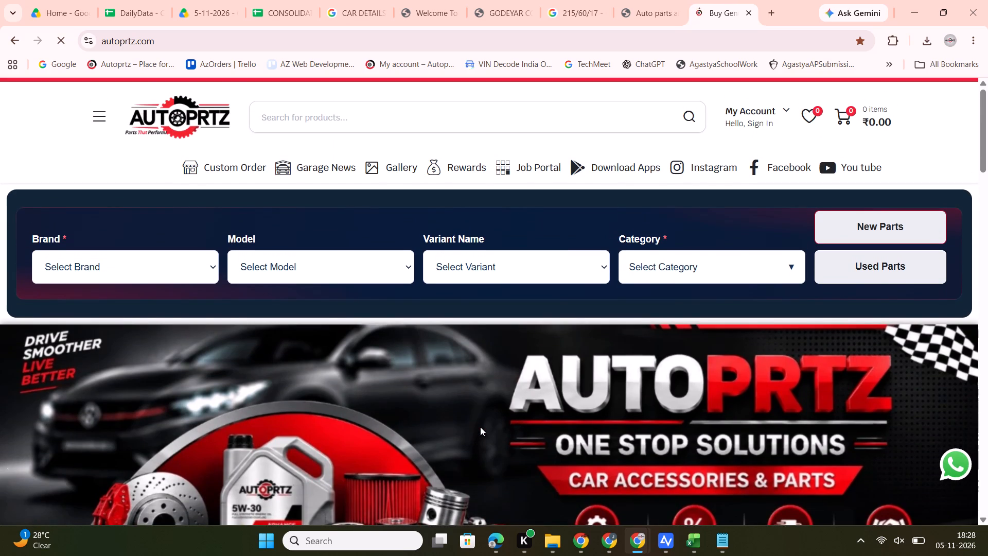
scroll(480, 427, "up", 1)
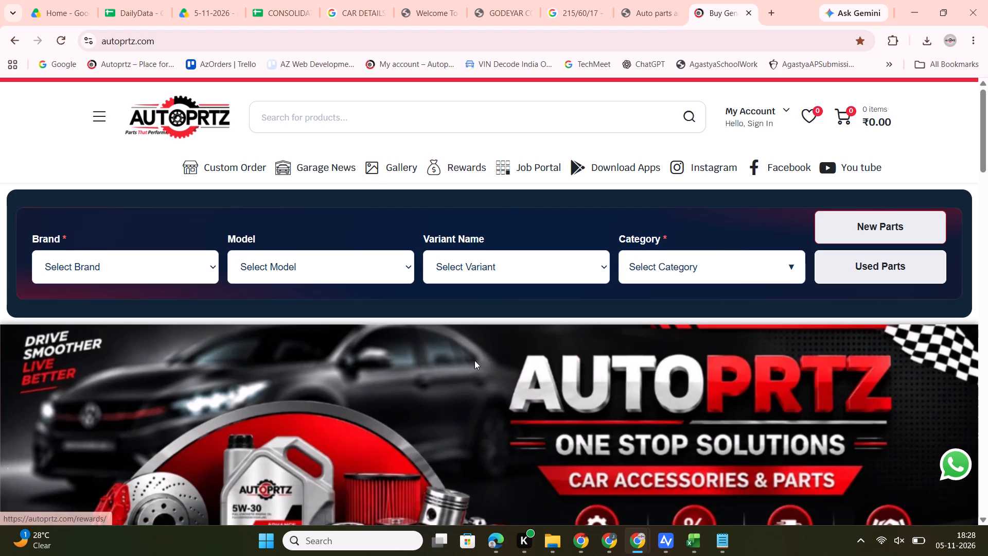
scroll(545, 405, "down", 12)
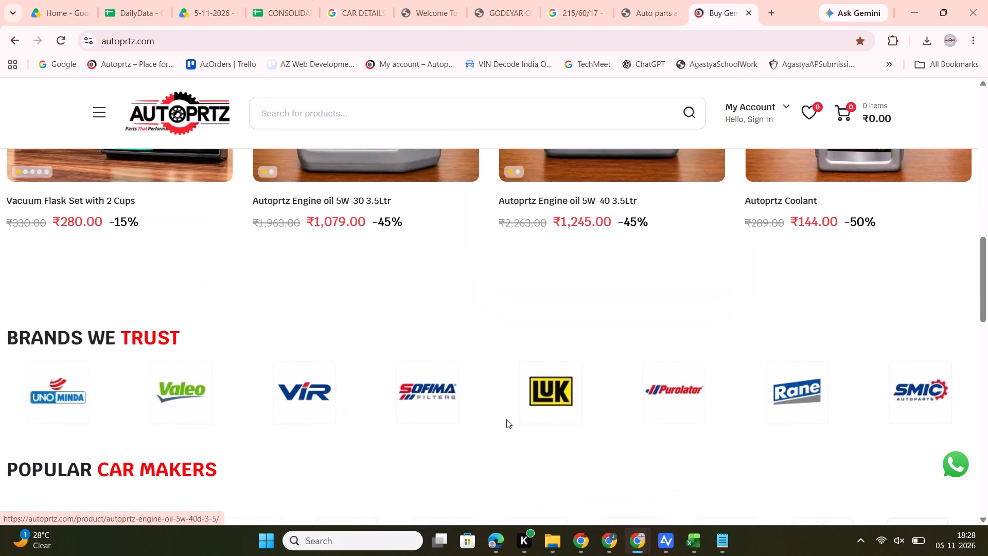
scroll(506, 419, "down", 9)
scroll(519, 410, "up", 1)
scroll(519, 410, "down", 8)
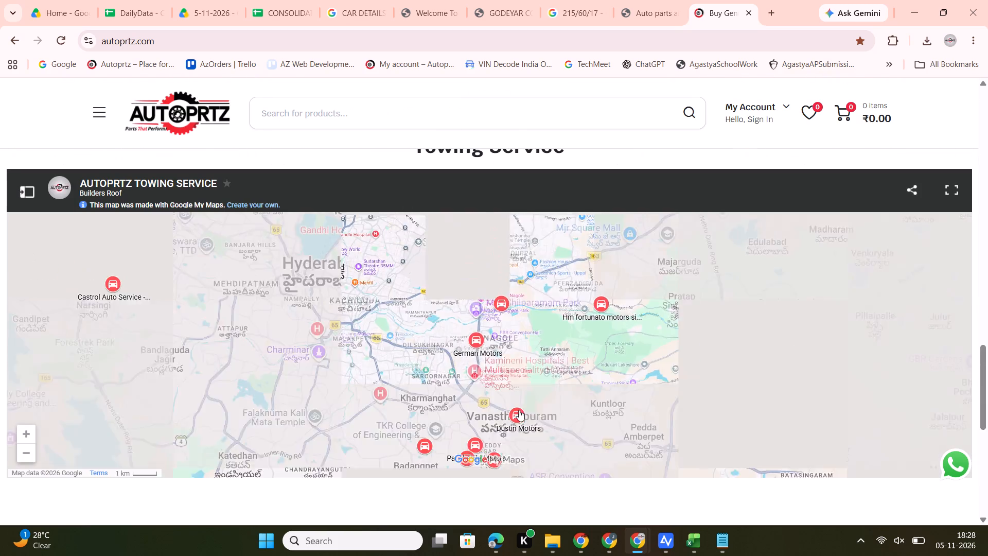
scroll(519, 410, "down", 2)
scroll(434, 494, "down", 15)
scroll(446, 488, "up", 5)
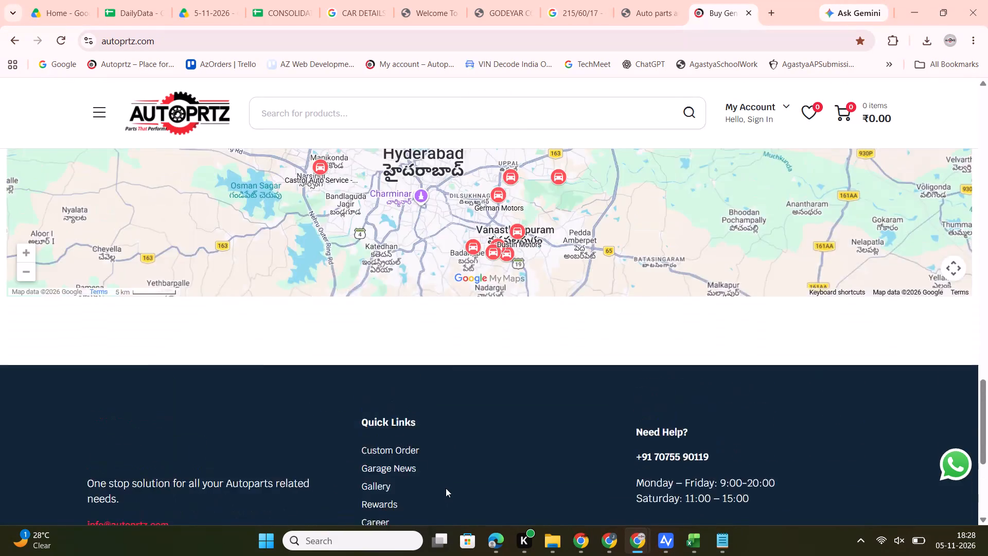
scroll(446, 488, "up", 19)
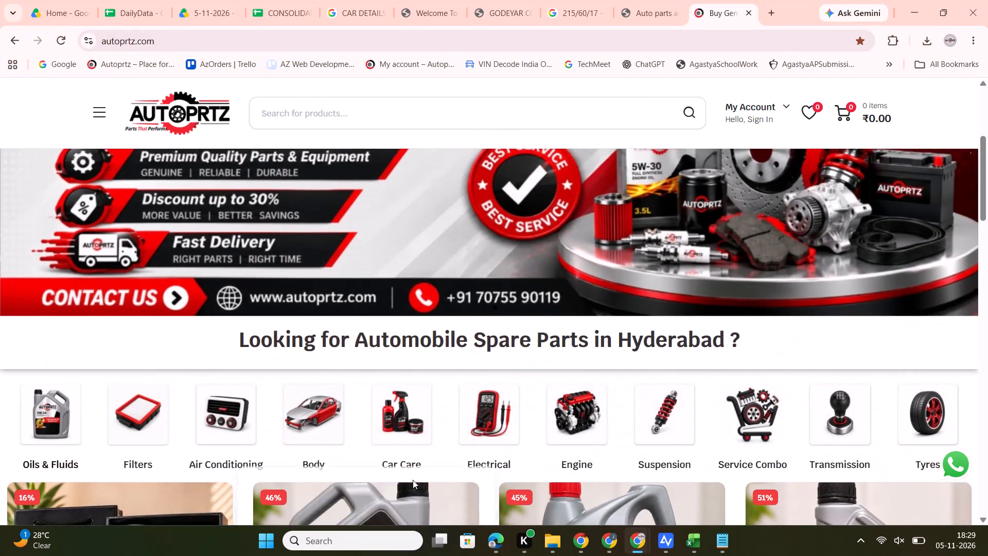
scroll(413, 480, "up", 9)
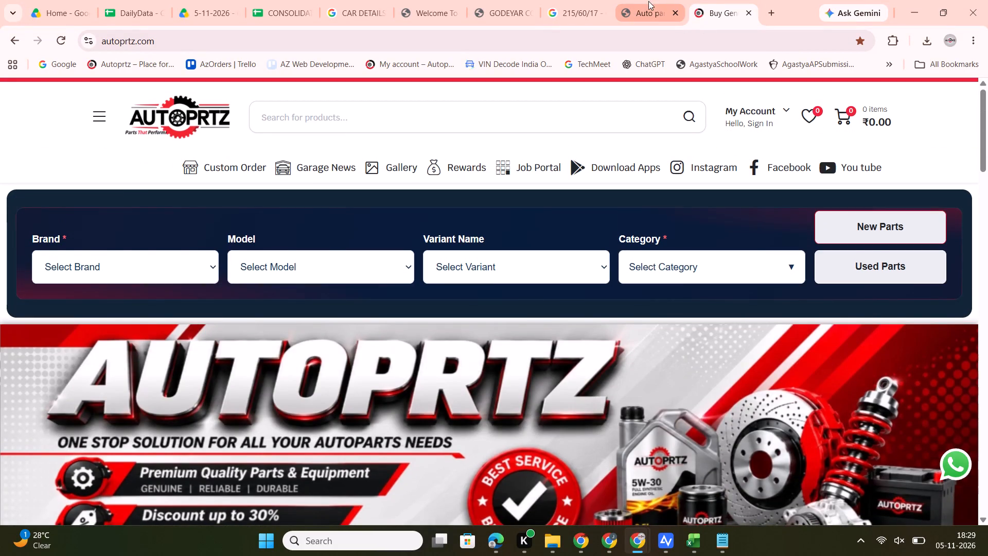
On the new Autopartz site, open MANN Air Filter Sample 49 and examine its SKU, compatible vehicles and product description.
left_click(648, 1)
scroll(477, 383, "down", 2)
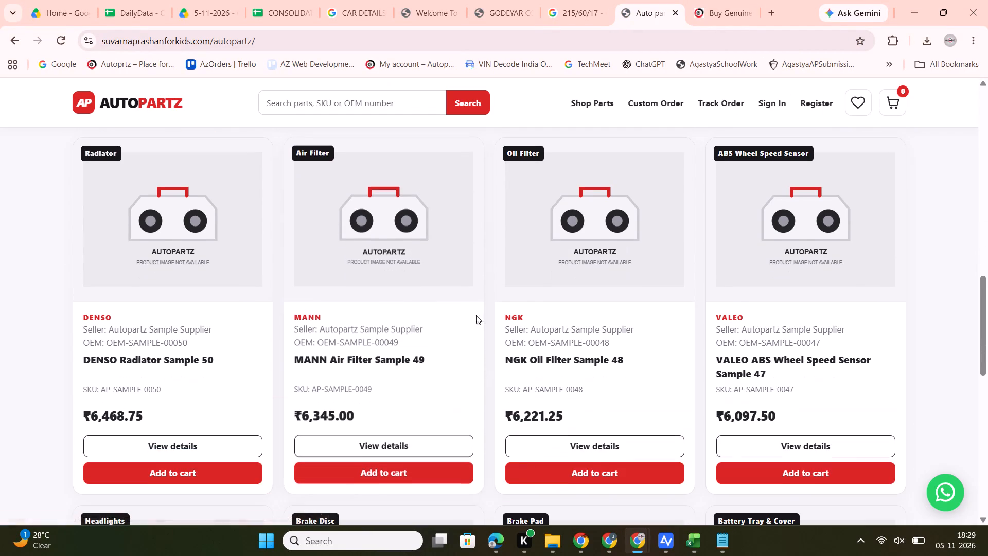
double_click(402, 218)
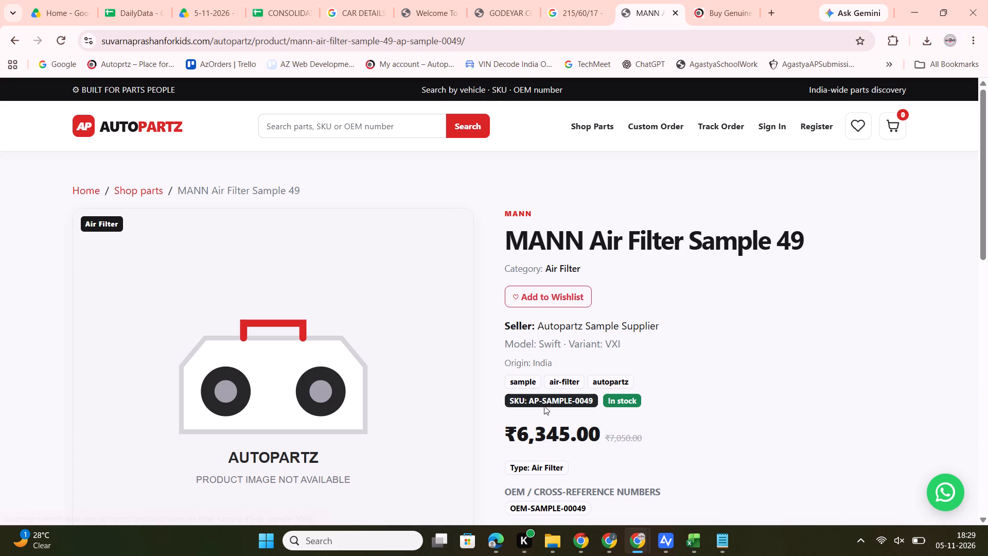
scroll(561, 413, "down", 1)
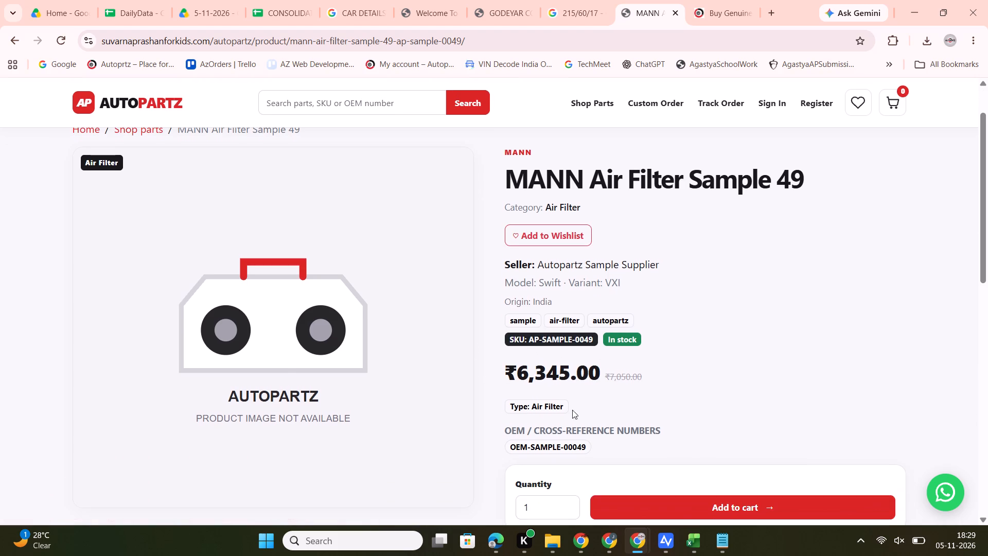
left_click_drag(530, 334, 594, 337)
left_click(710, 350)
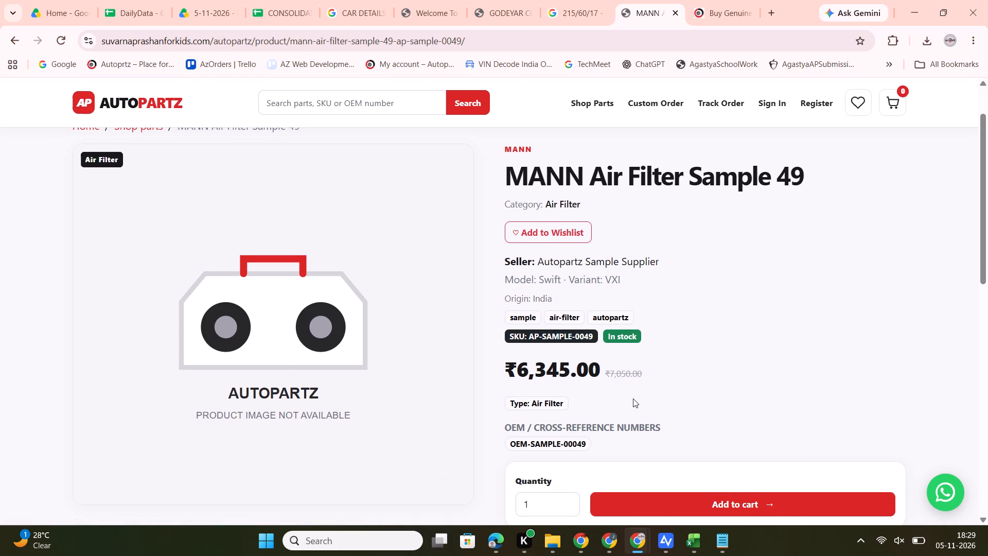
scroll(633, 401, "down", 6)
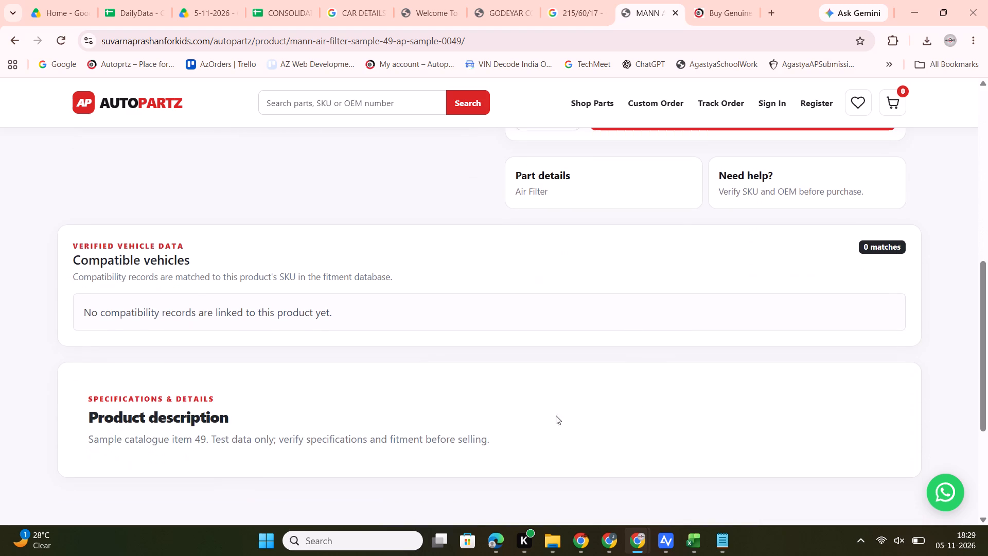
Check the remote desktop session in AnyViewer, then return to the product page in the browser.
left_click(677, 538)
left_click(688, 499)
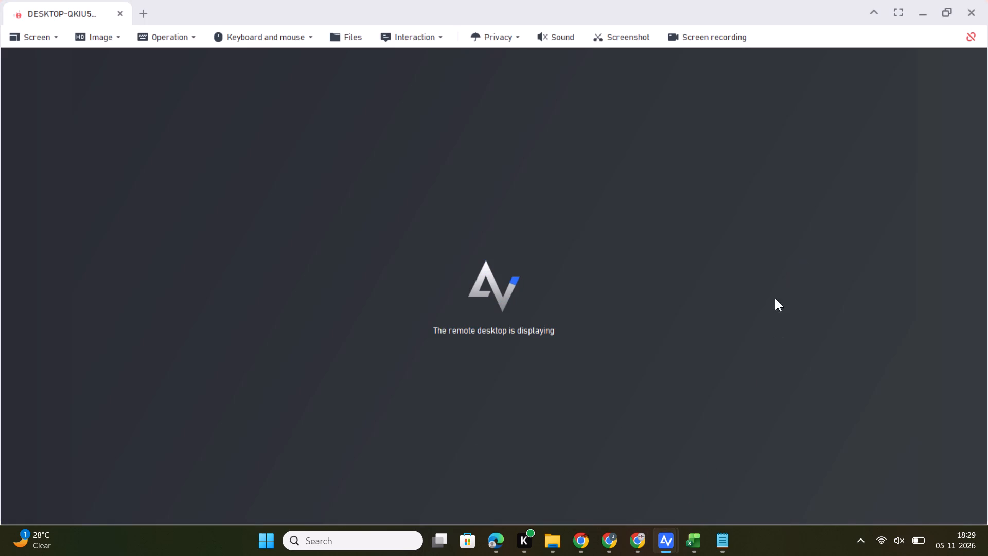
left_click(922, 18)
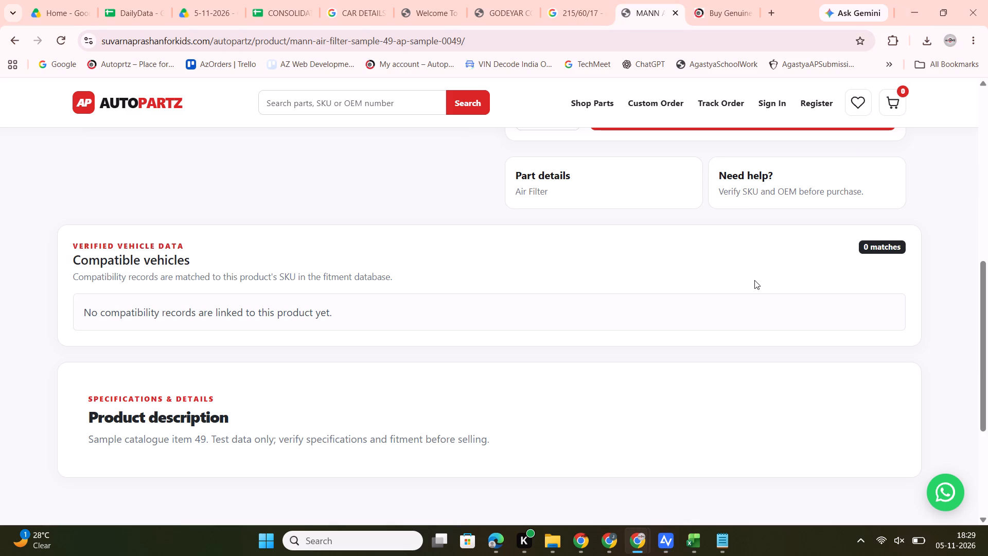
left_click(667, 544)
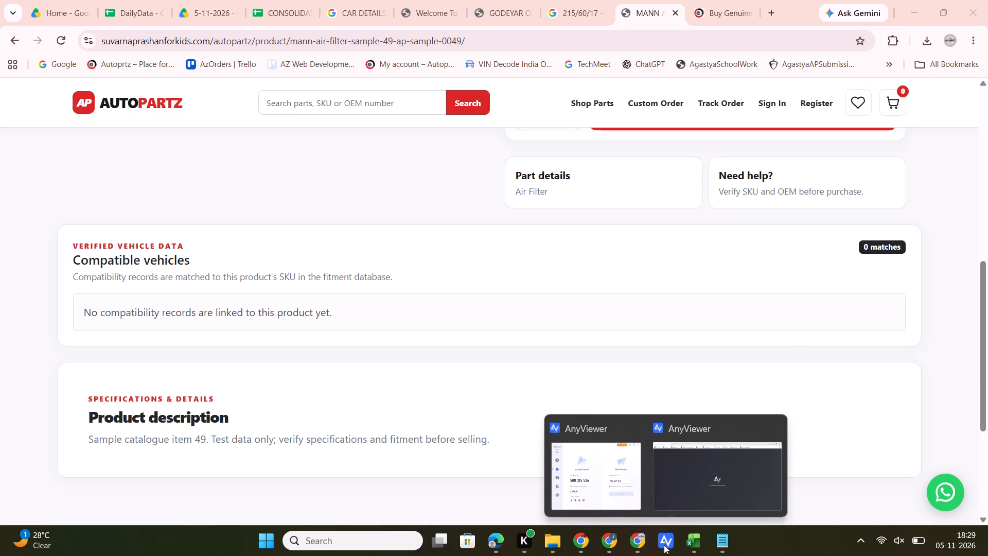
left_click(728, 471)
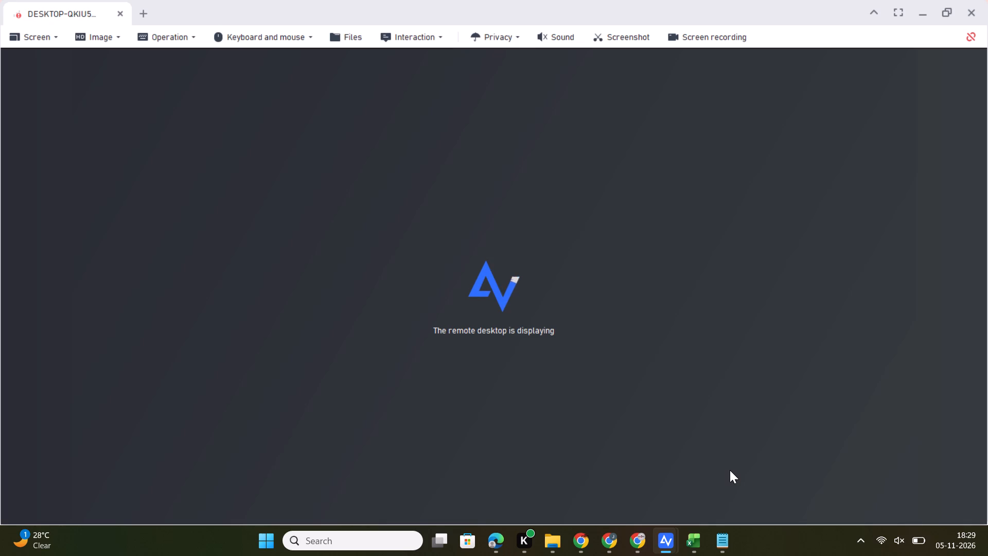
left_click(930, 20)
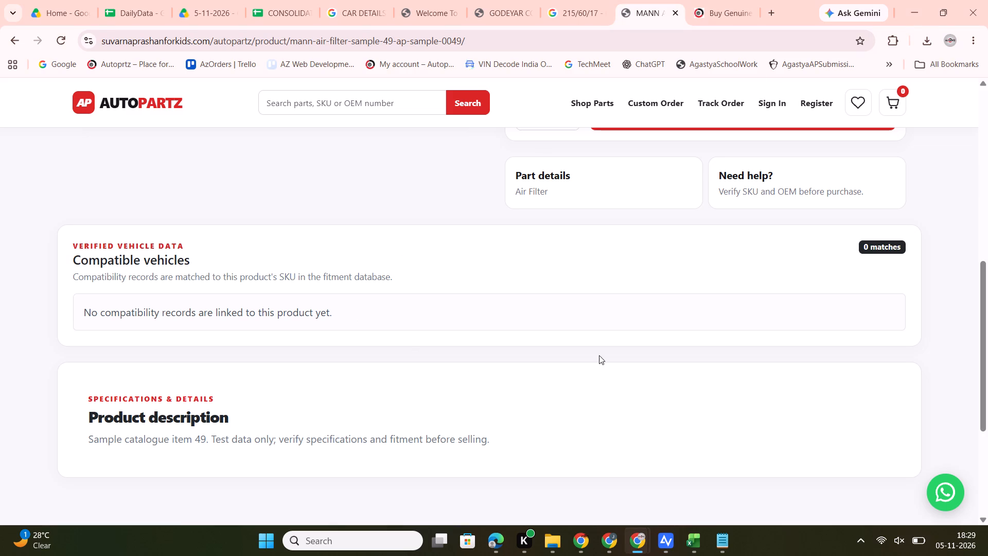
Examine the SKU in the MANN Air Filter Sample 49 product details again.
scroll(599, 355, "up", 6)
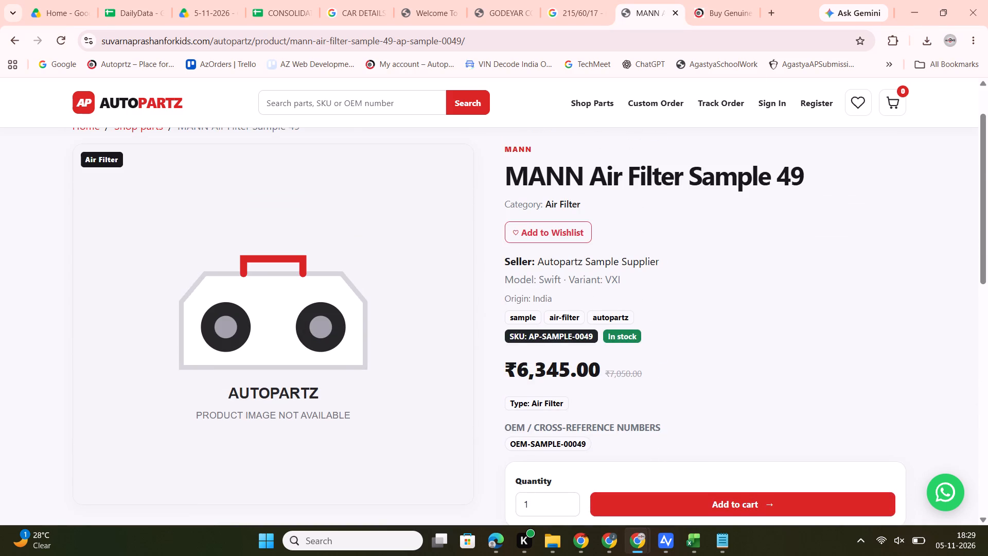
left_click_drag(530, 335, 593, 336)
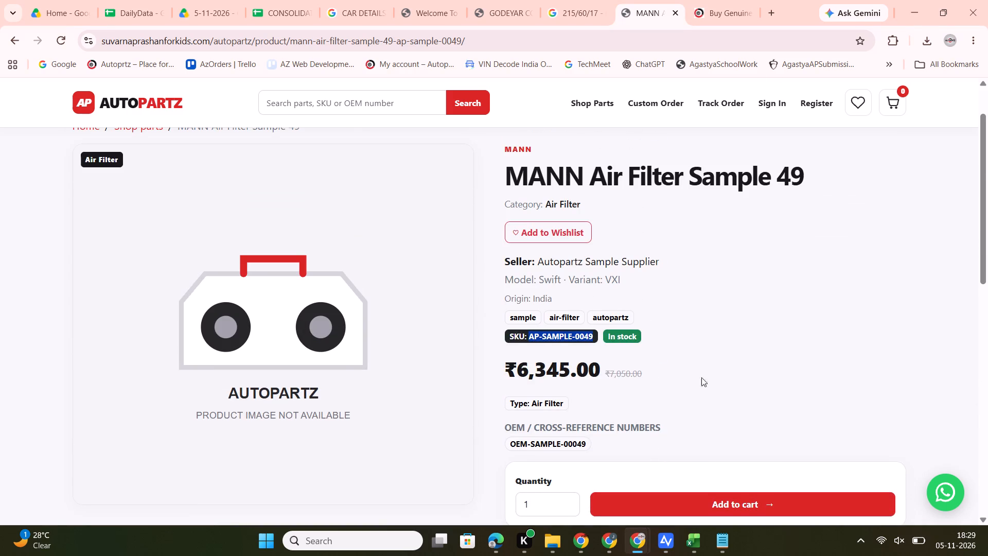
left_click(744, 373)
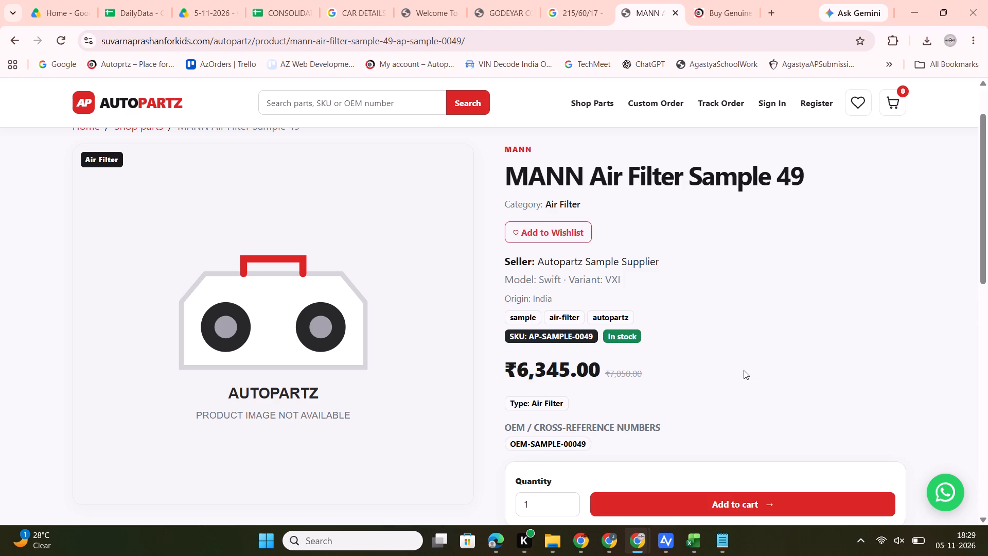
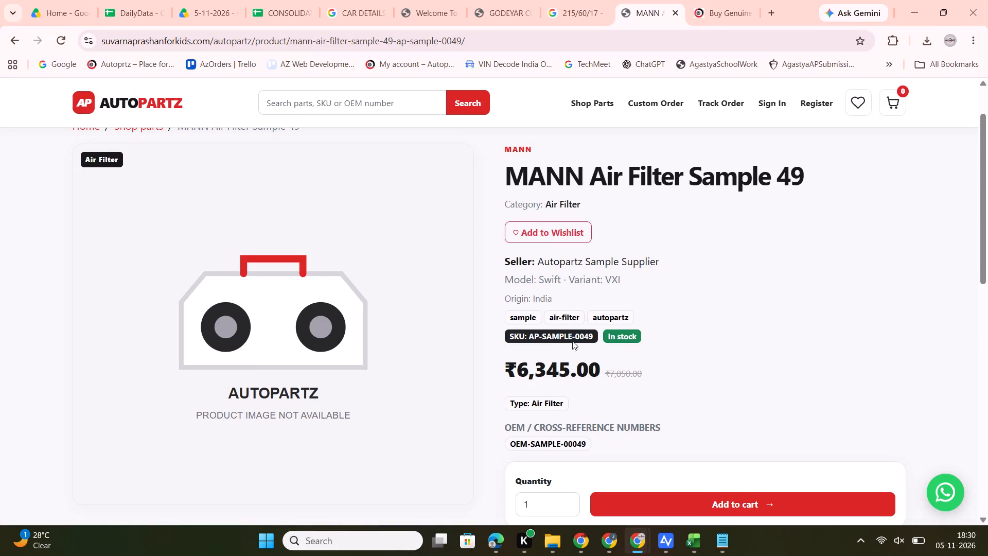
Review the MANN Air Filter Sample 49 page again, from its SKU and OEM numbers to compatible vehicles and the product description.
left_click_drag(531, 335, 585, 335)
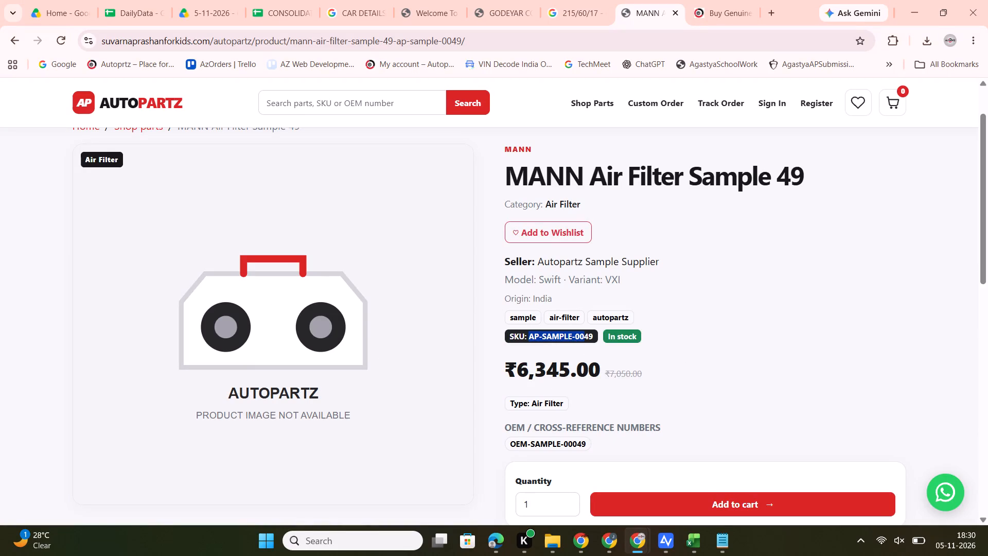
left_click_drag(585, 335, 594, 336)
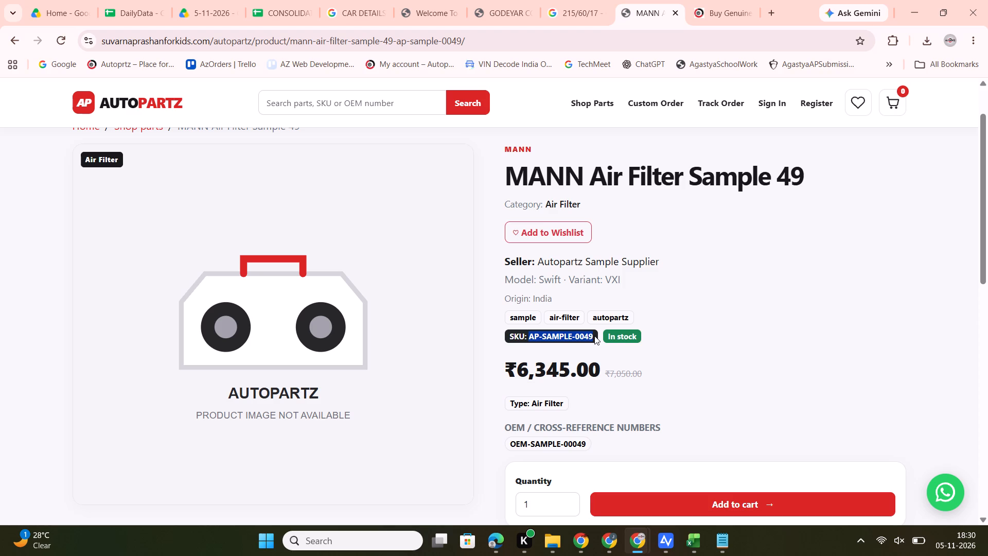
scroll(744, 435, "down", 1)
left_click(729, 343)
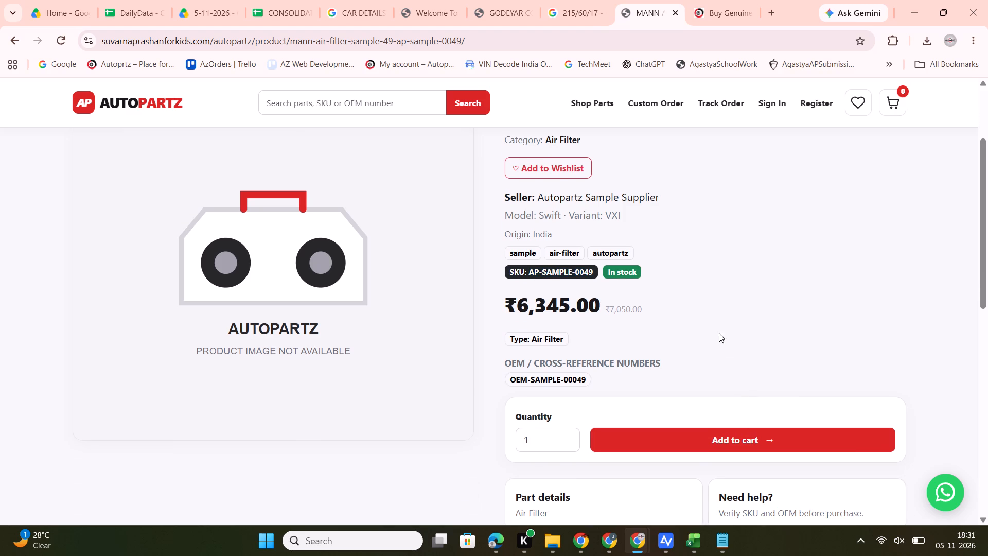
scroll(632, 376, "down", 2)
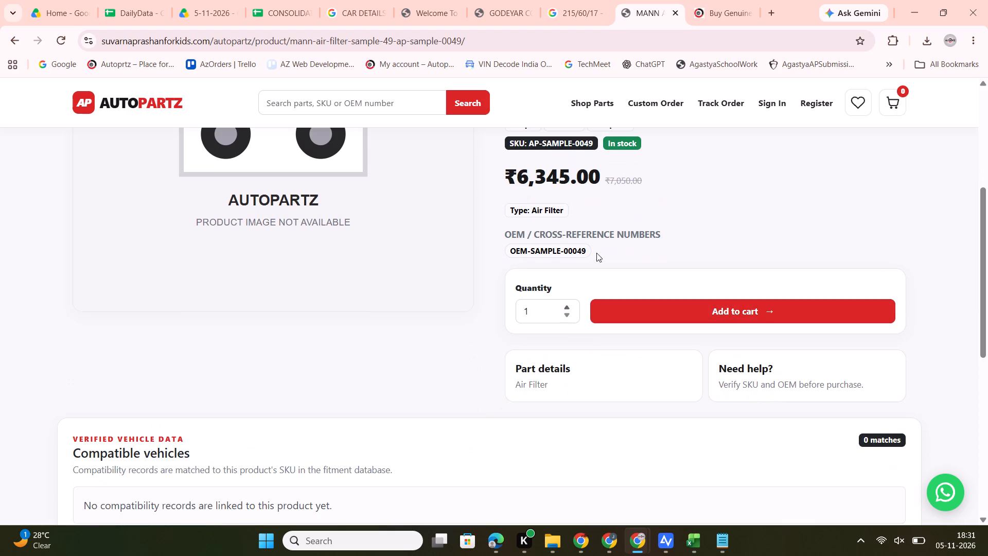
scroll(601, 282, "up", 2)
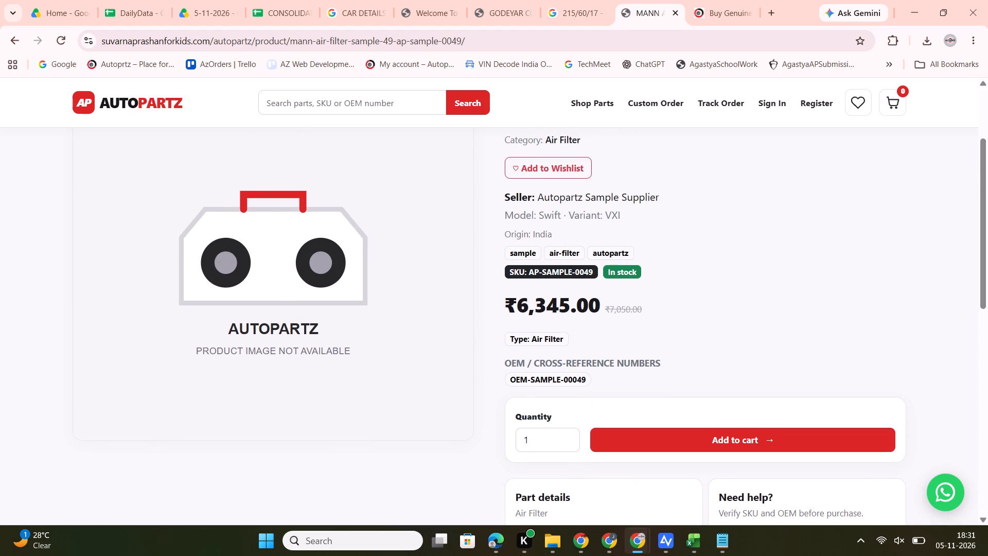
scroll(389, 451, "down", 1)
scroll(391, 498, "down", 3)
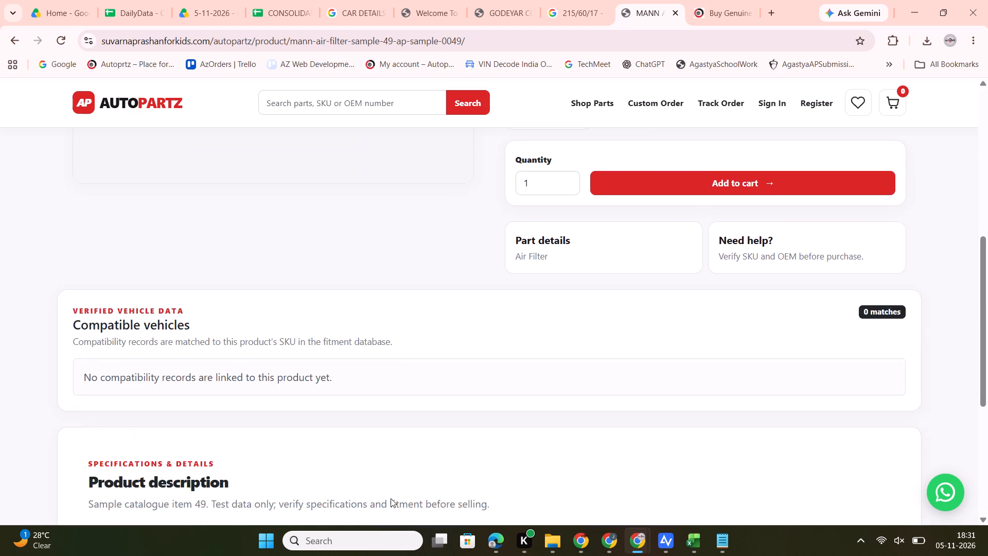
scroll(389, 496, "down", 1)
scroll(385, 482, "up", 1)
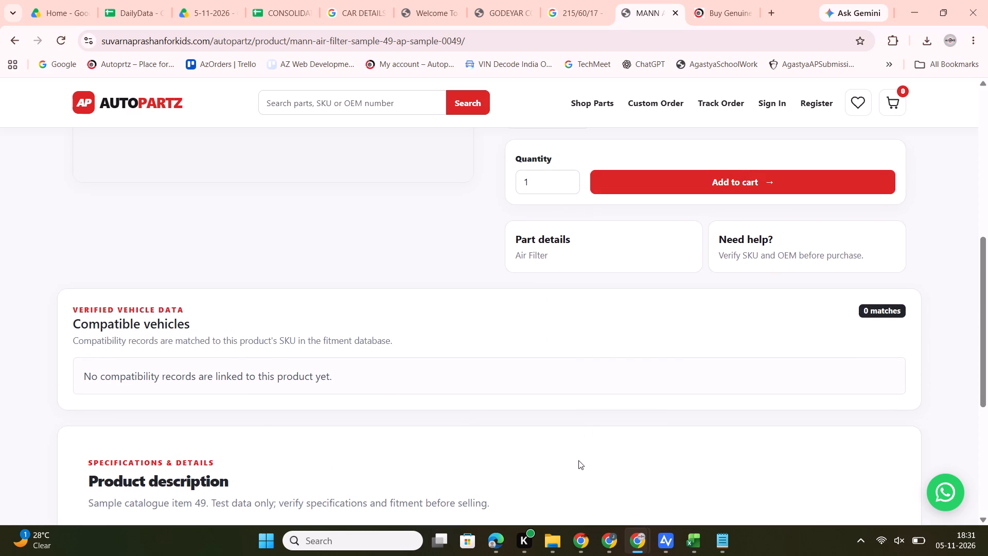
scroll(576, 460, "up", 1)
scroll(560, 375, "up", 3)
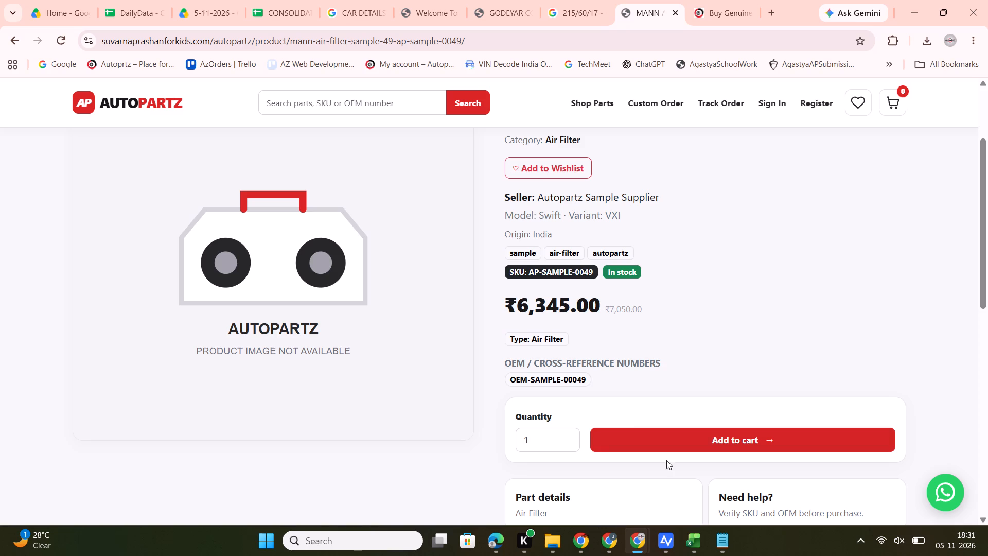
left_click(738, 494)
left_click(804, 500)
scroll(336, 366, "up", 2)
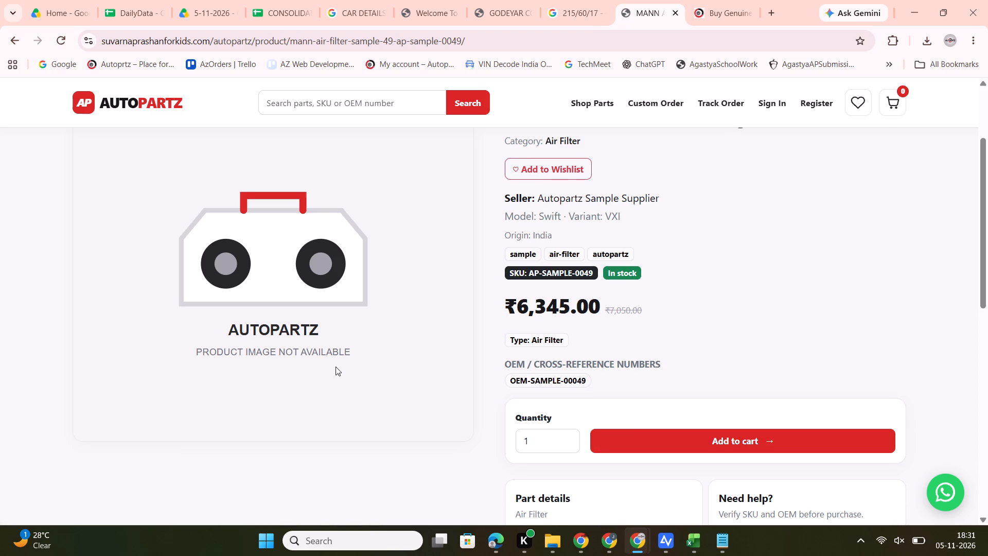
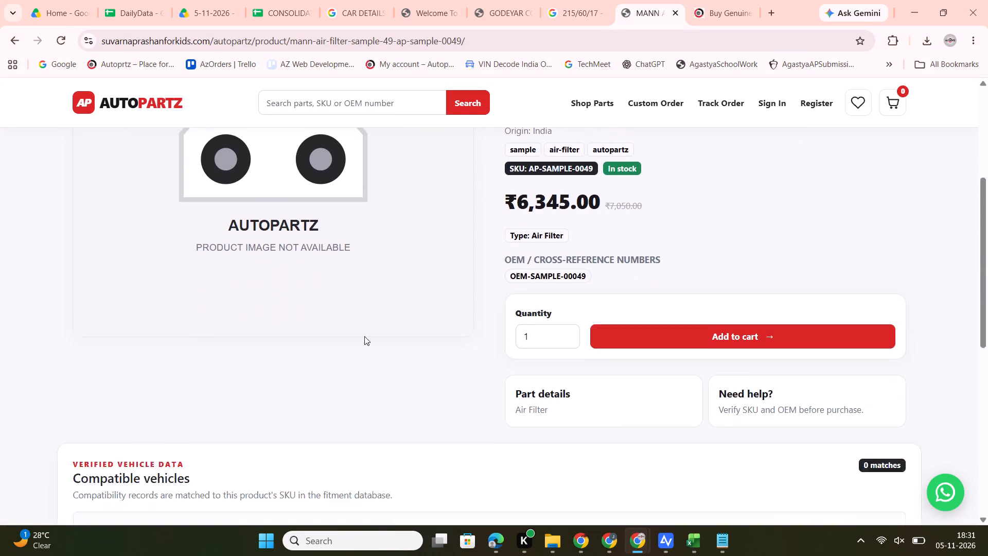
Review the MANN Air Filter Sample 49 page again, checking the compatible vehicles section, the SKU and the stock status.
scroll(367, 332, "down", 4)
scroll(572, 363, "up", 3)
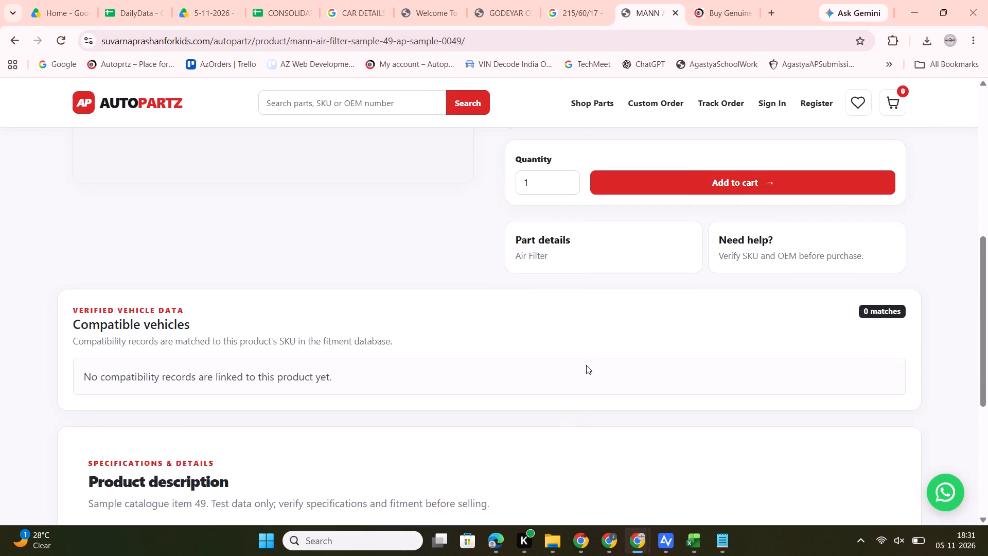
scroll(587, 366, "up", 9)
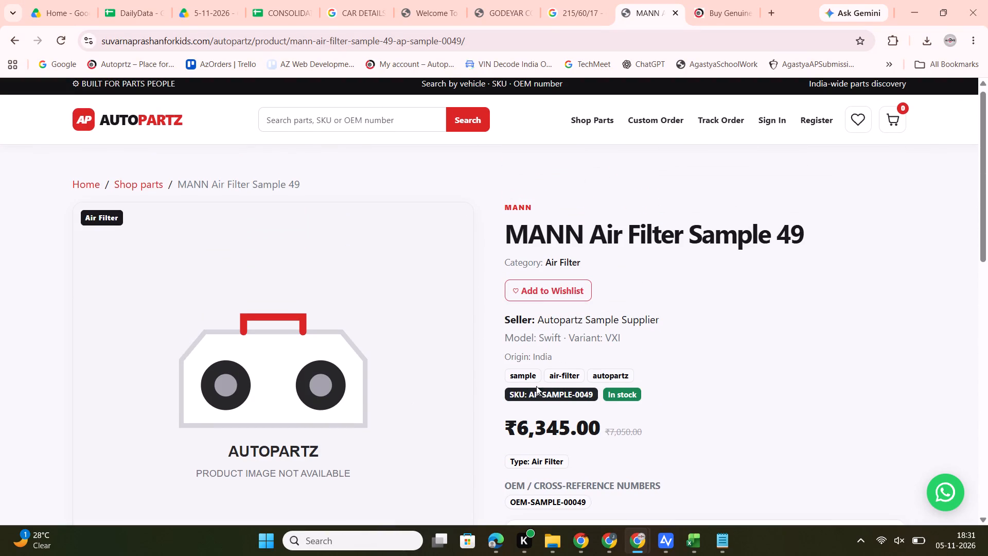
left_click(561, 400)
left_click(631, 396)
left_click(625, 399)
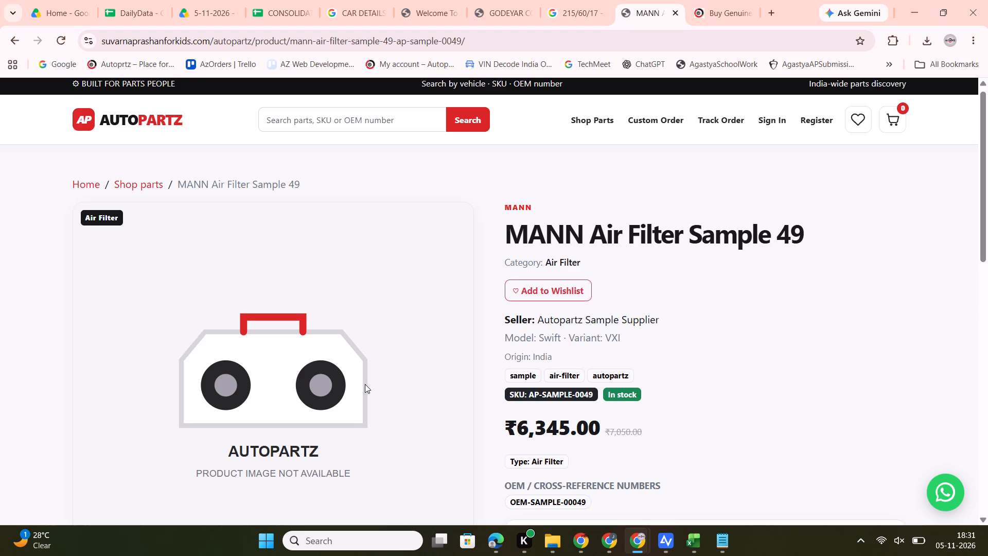
Add MANN Air Filter Sample 49 to the wishlist from its product page.
scroll(364, 390, "down", 4)
scroll(363, 390, "up", 4)
left_click(538, 299)
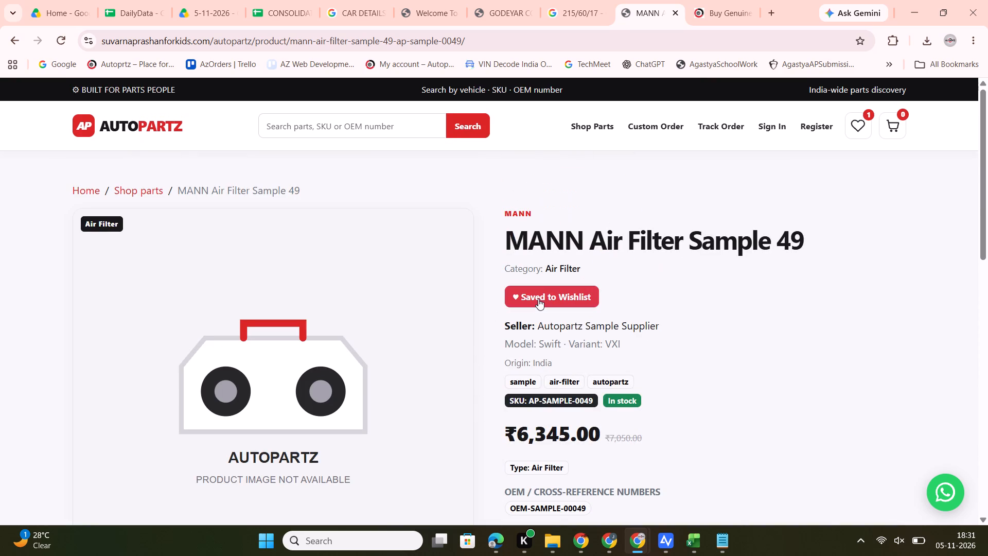
Open the wishlist and remove MANN Air Filter Sample 49 from it.
left_click(858, 118)
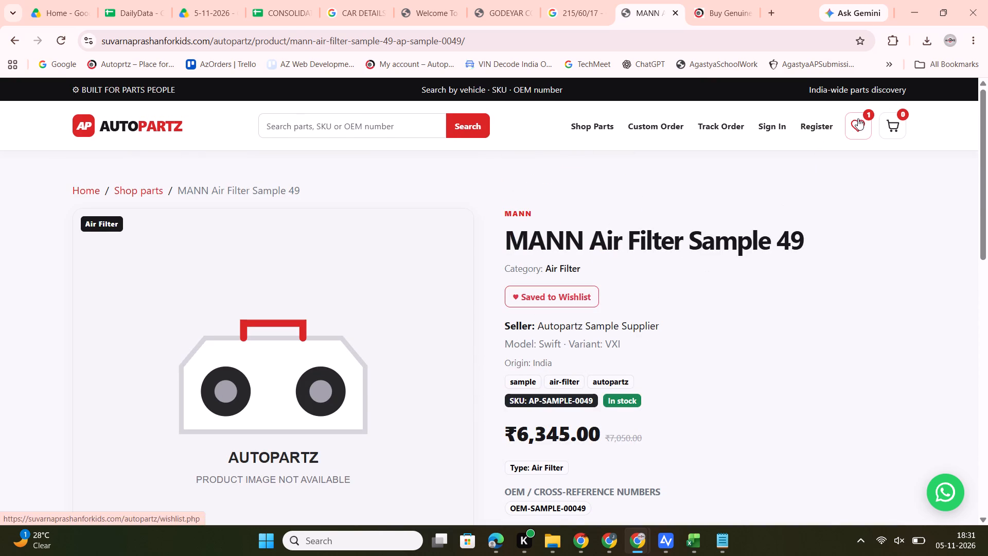
scroll(437, 418, "down", 5)
scroll(439, 420, "up", 2)
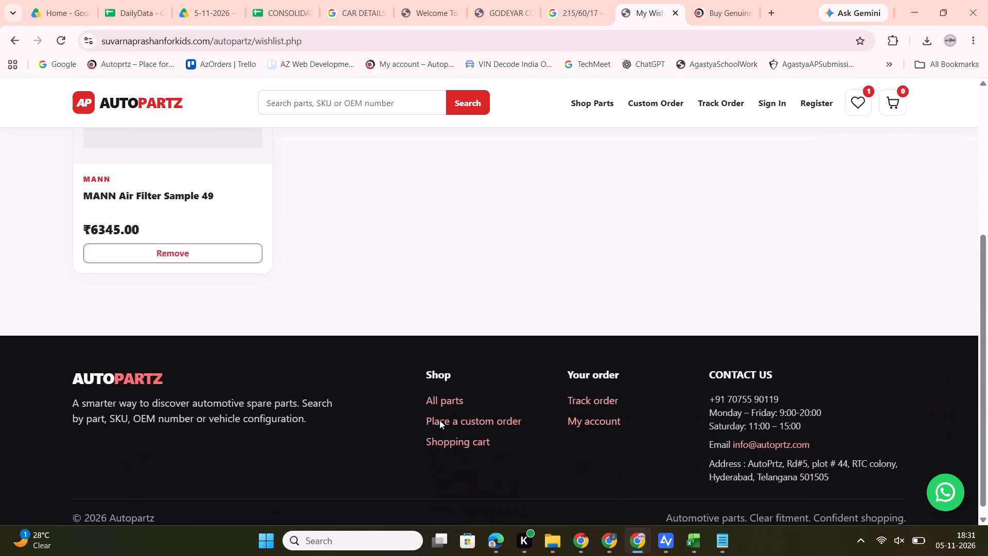
scroll(439, 420, "up", 3)
left_click(174, 491)
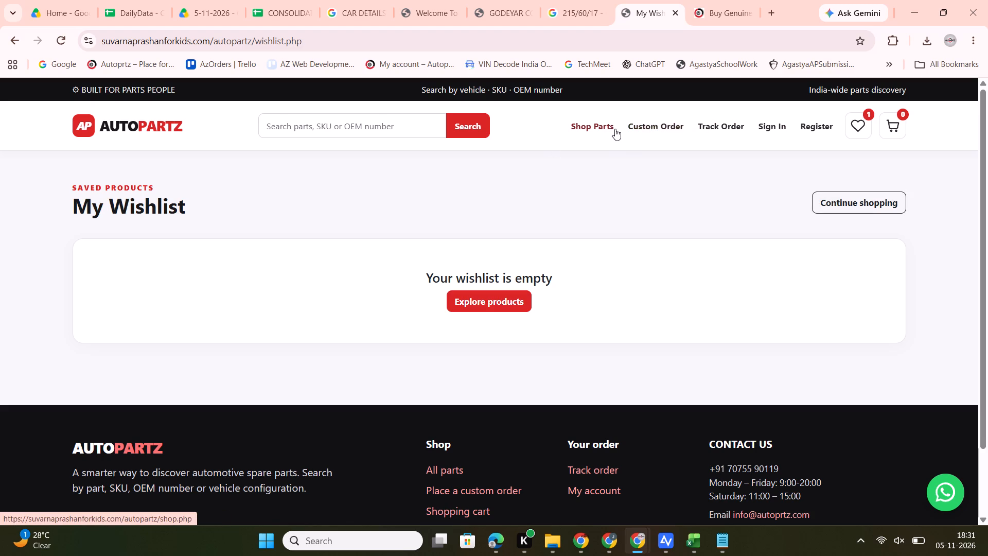
Open the Shop Parts page and examine its catalogue search and vehicle fitment filters.
left_click(597, 129)
scroll(448, 392, "down", 2)
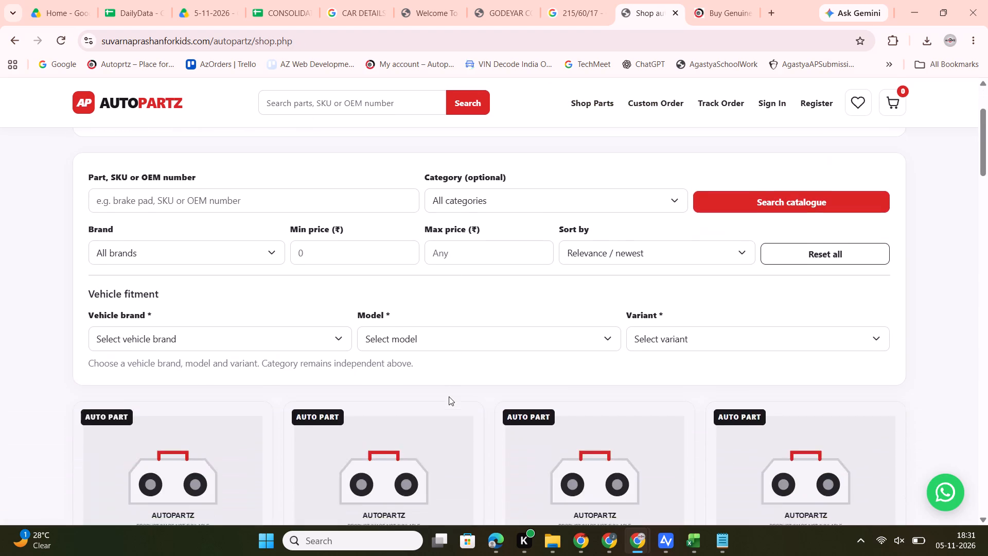
scroll(449, 396, "up", 2)
scroll(478, 370, "down", 3)
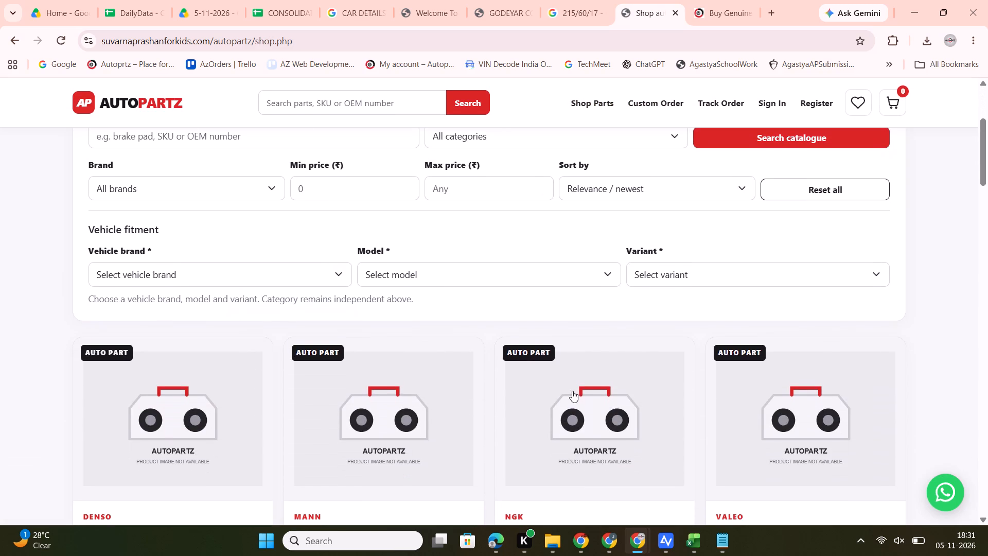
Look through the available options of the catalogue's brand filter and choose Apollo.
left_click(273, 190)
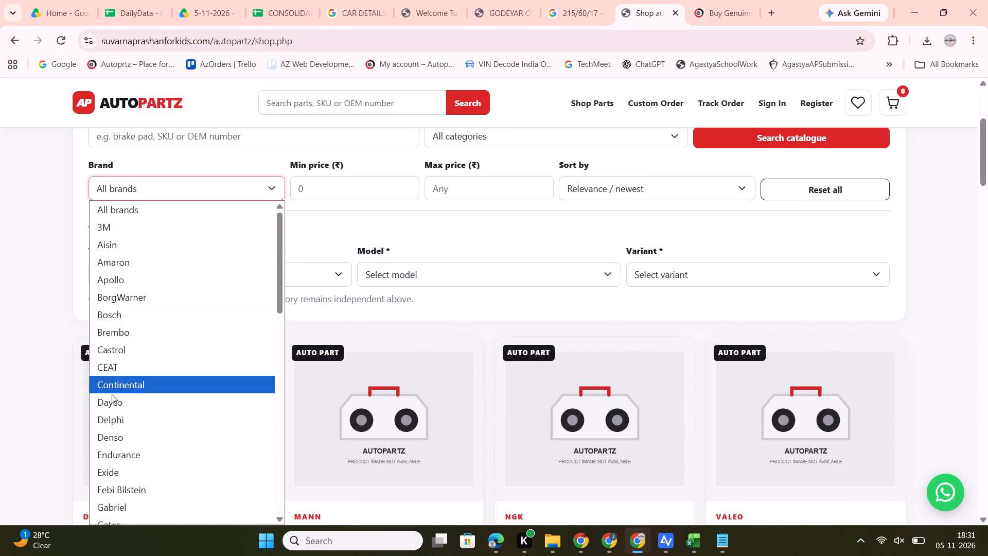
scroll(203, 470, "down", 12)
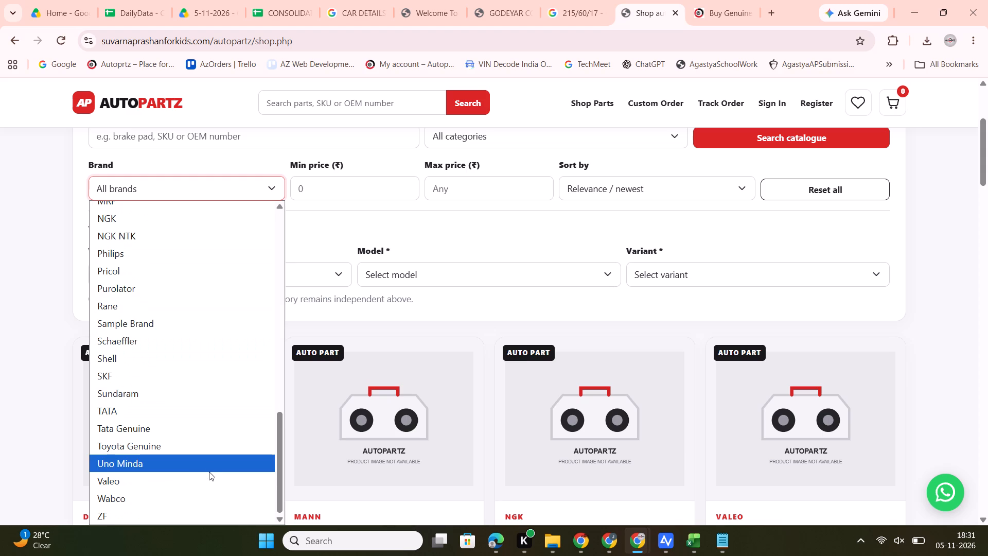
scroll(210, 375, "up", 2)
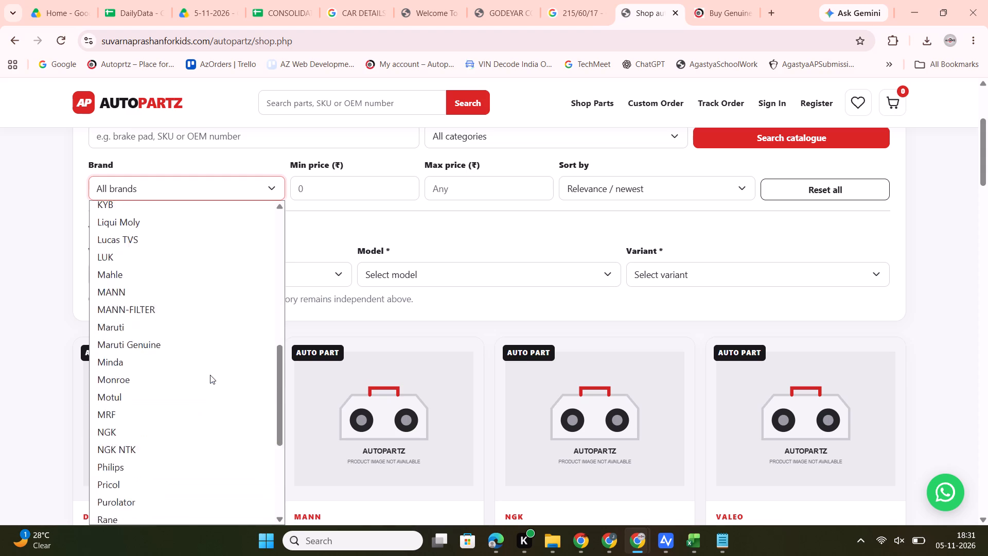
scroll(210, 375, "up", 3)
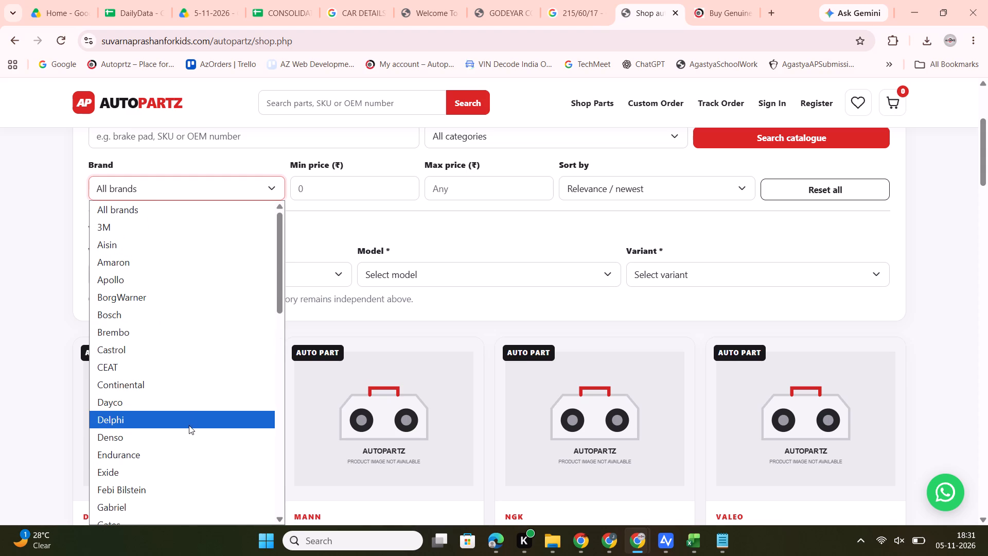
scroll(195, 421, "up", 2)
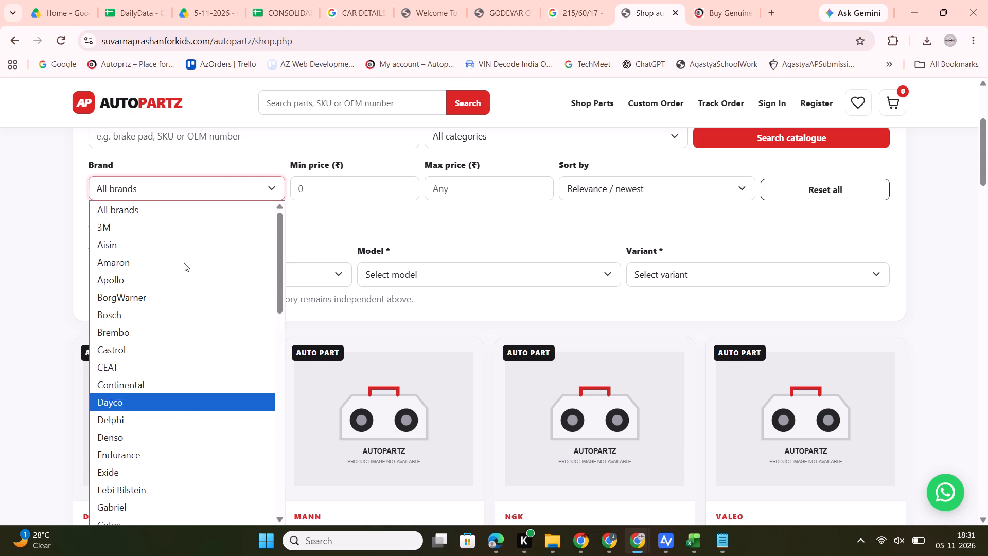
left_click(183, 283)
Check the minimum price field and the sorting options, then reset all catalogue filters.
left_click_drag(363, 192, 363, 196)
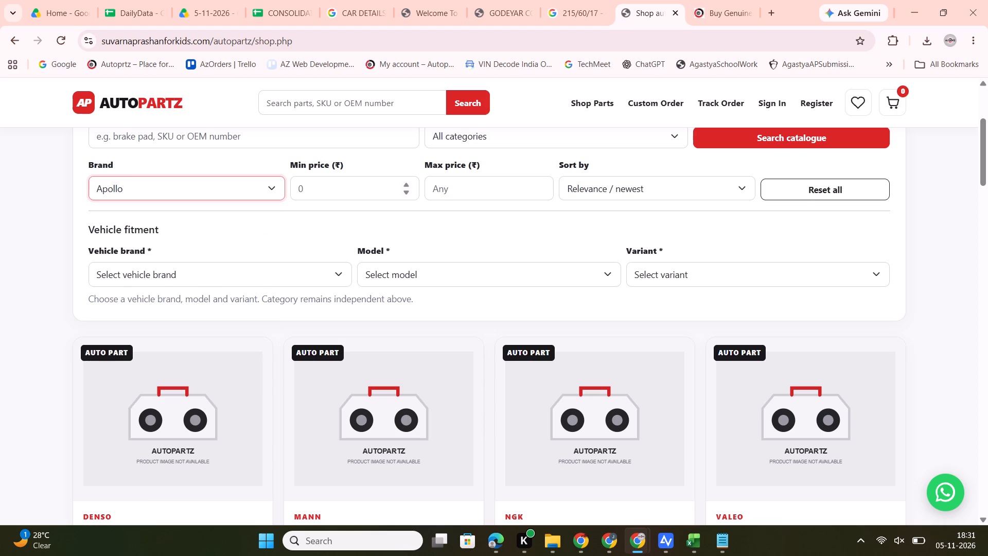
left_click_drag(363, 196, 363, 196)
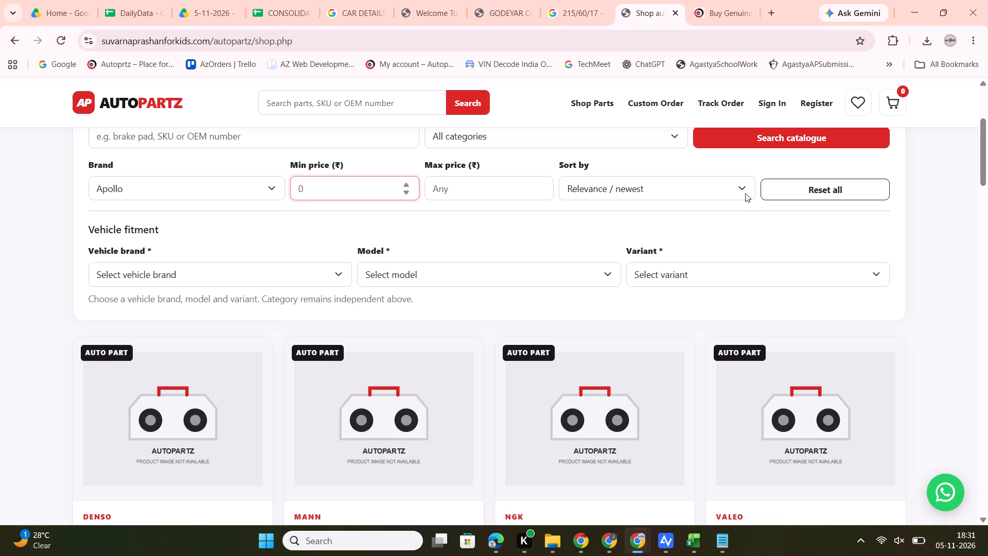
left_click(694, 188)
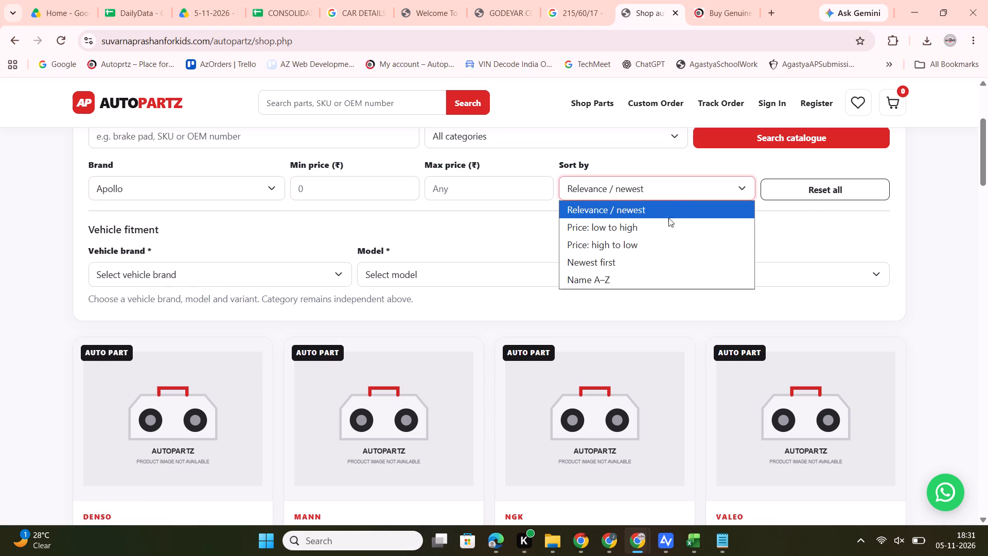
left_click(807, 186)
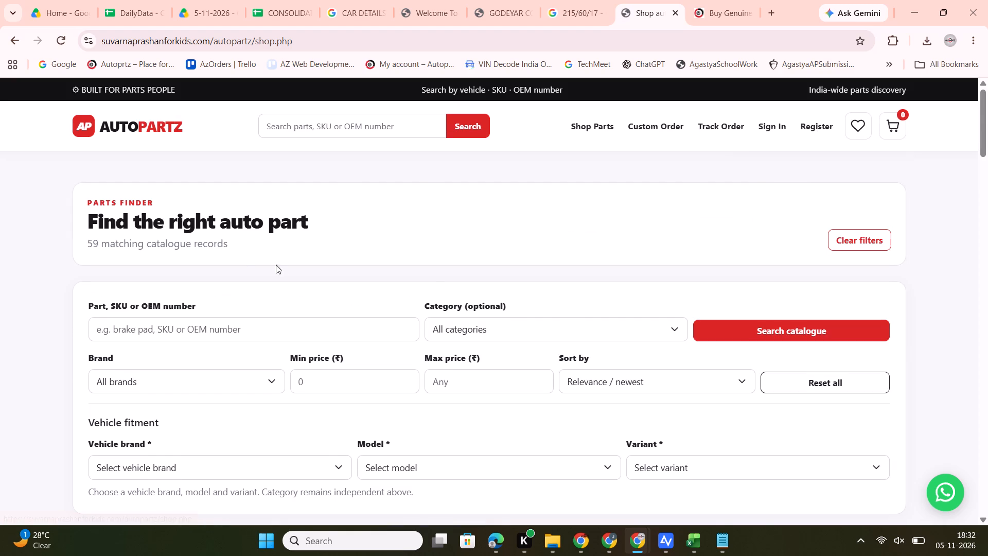
Look through the product cards in the unfiltered parts catalogue.
scroll(563, 305, "down", 6)
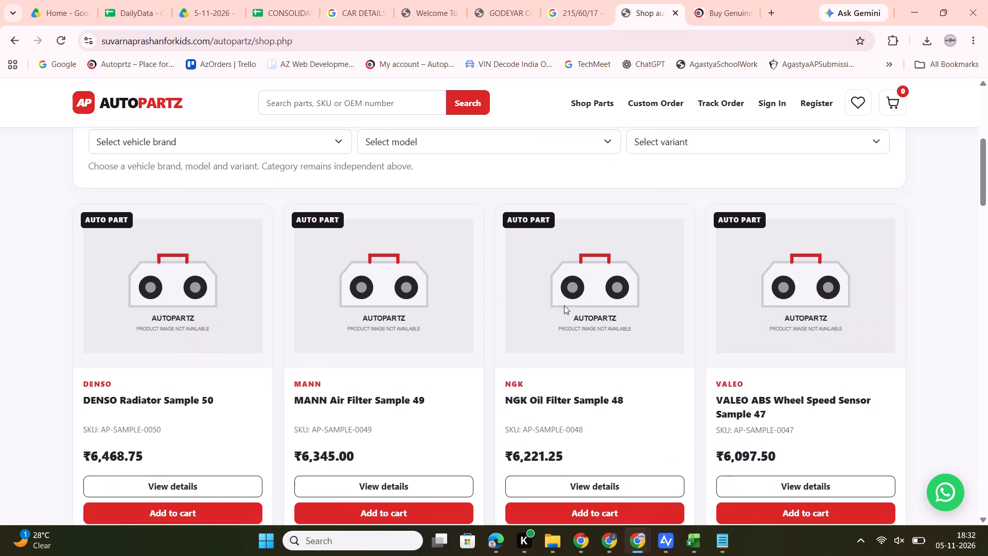
scroll(564, 305, "down", 3)
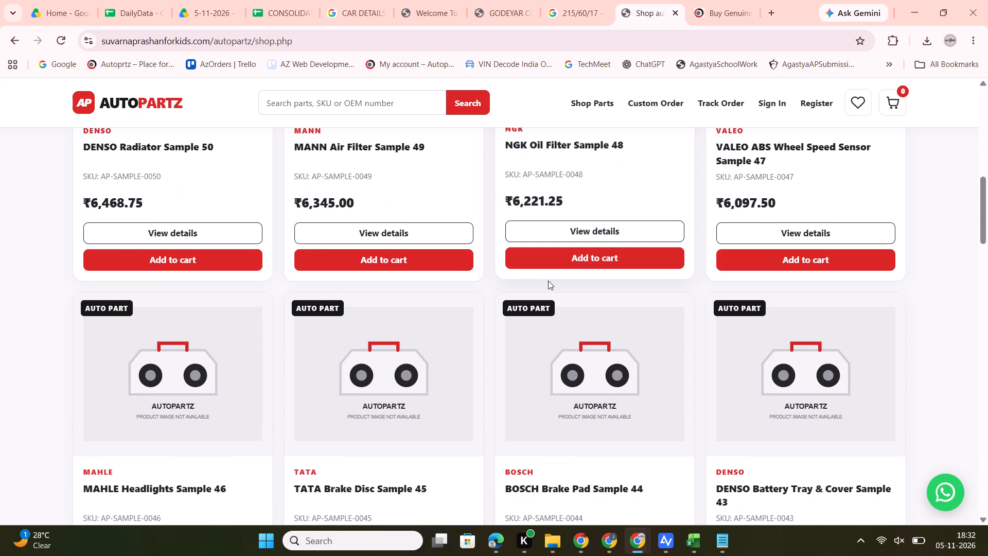
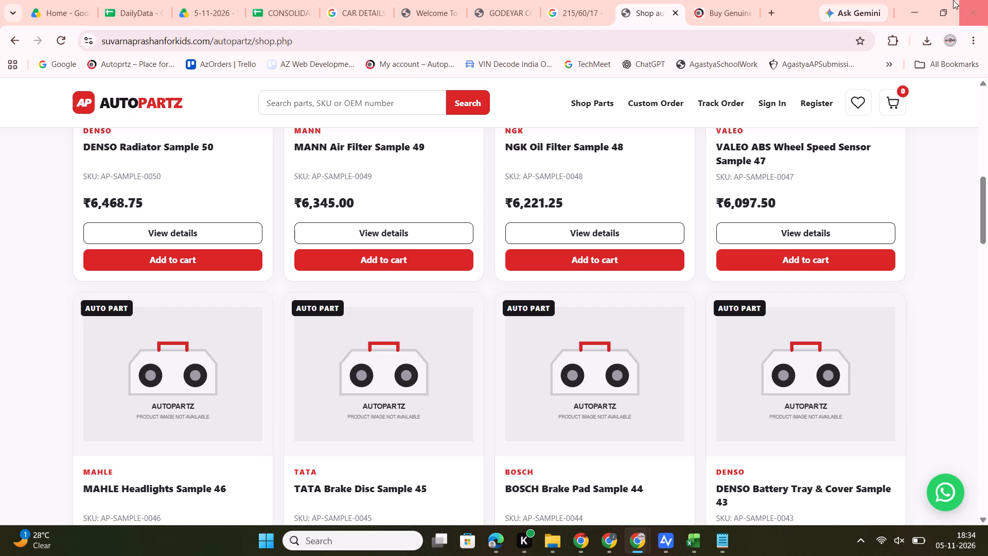
On the existing autoprtz.com site, search new parts for brand HYUNDAI in the AIR CONDITIONING category.
left_click(728, 16)
scroll(553, 332, "down", 1)
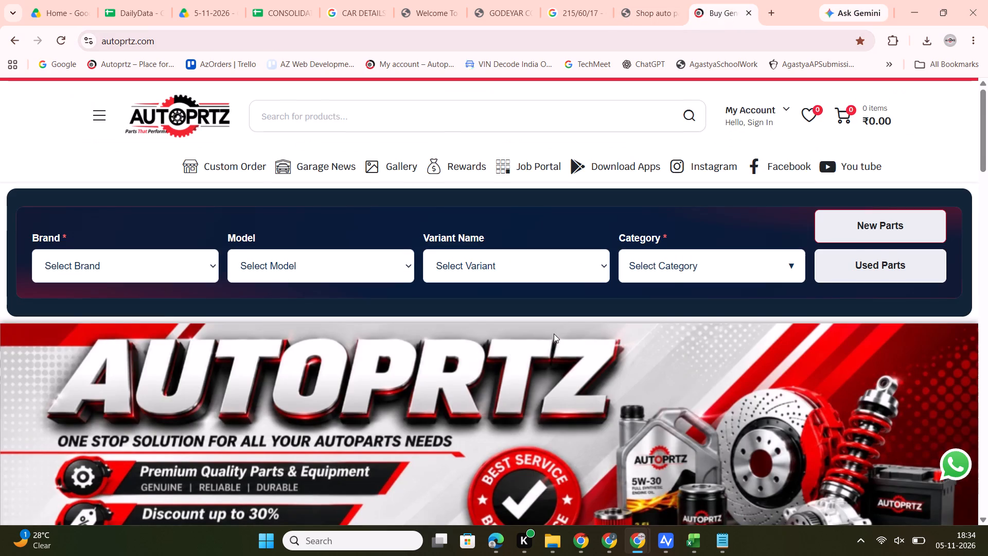
left_click(218, 196)
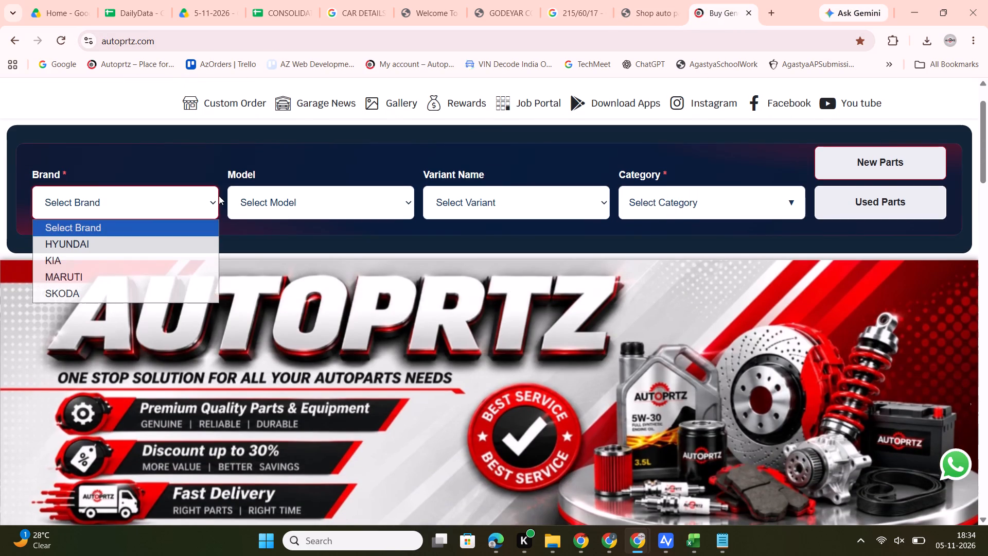
left_click(100, 251)
left_click(299, 196)
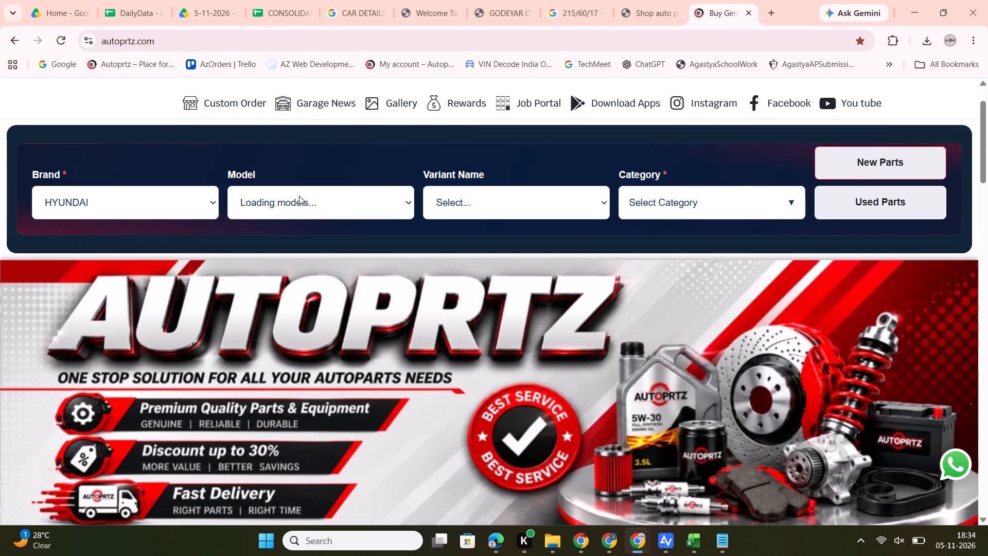
left_click(703, 198)
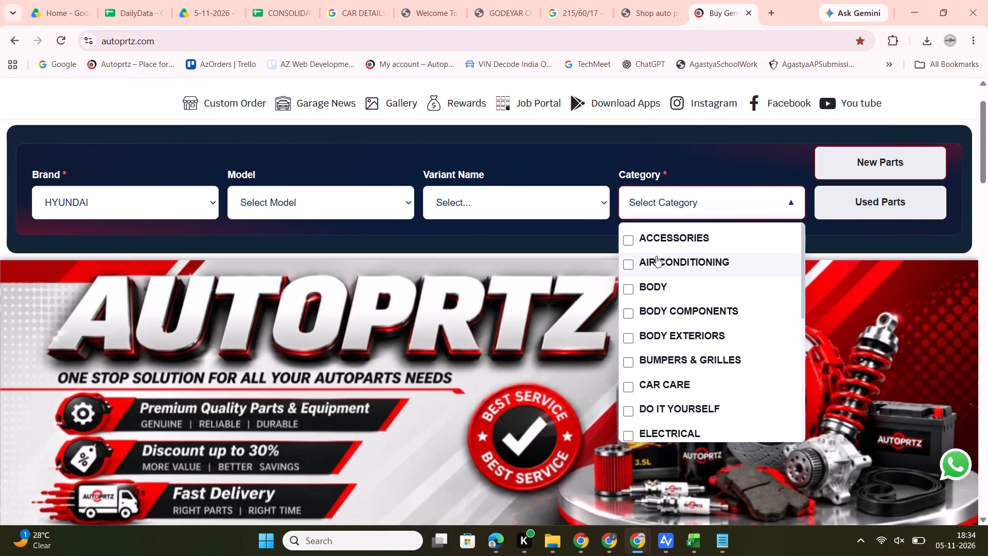
left_click(656, 256)
left_click(627, 262)
left_click(849, 154)
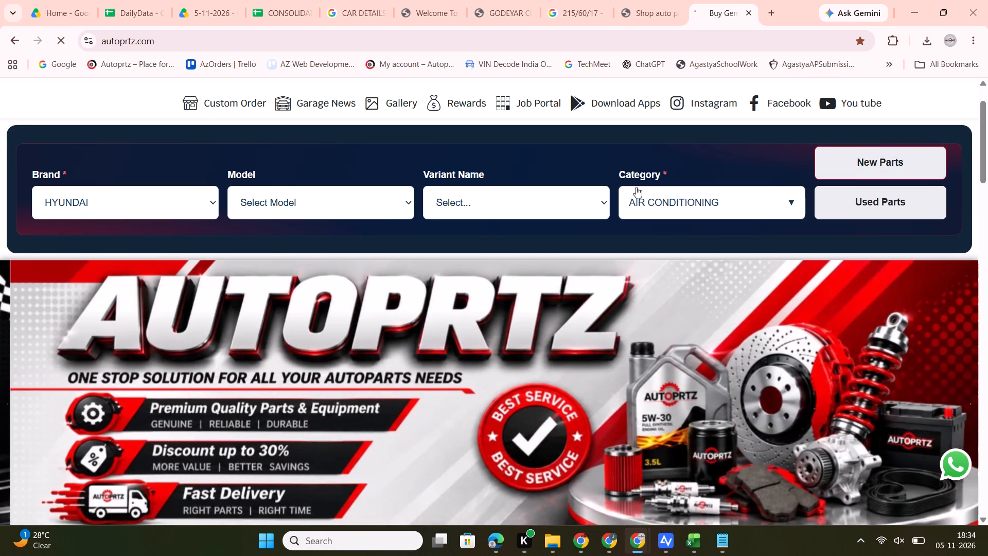
Launch Visual Studio Code and open the QA TEST folder from Documents.
left_click(356, 542)
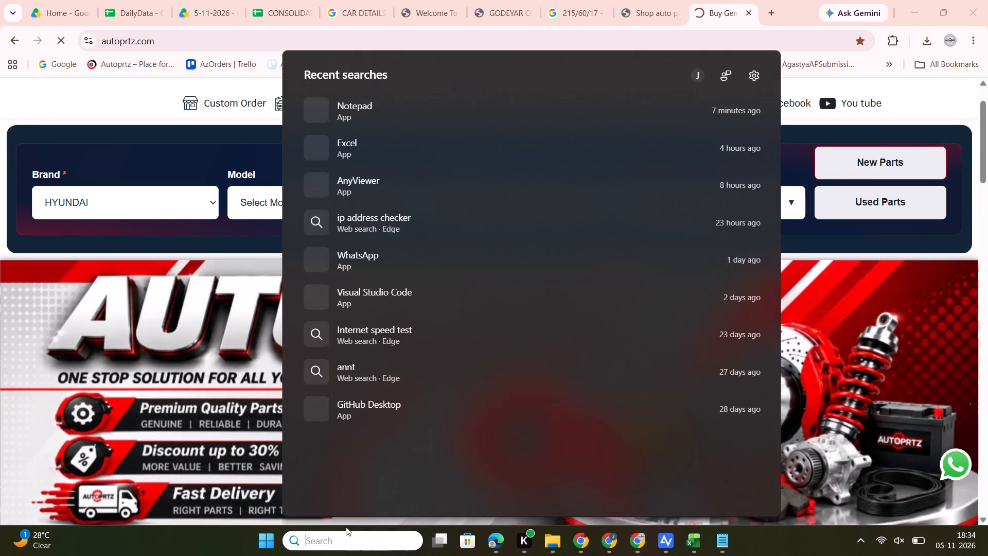
double_click(390, 292)
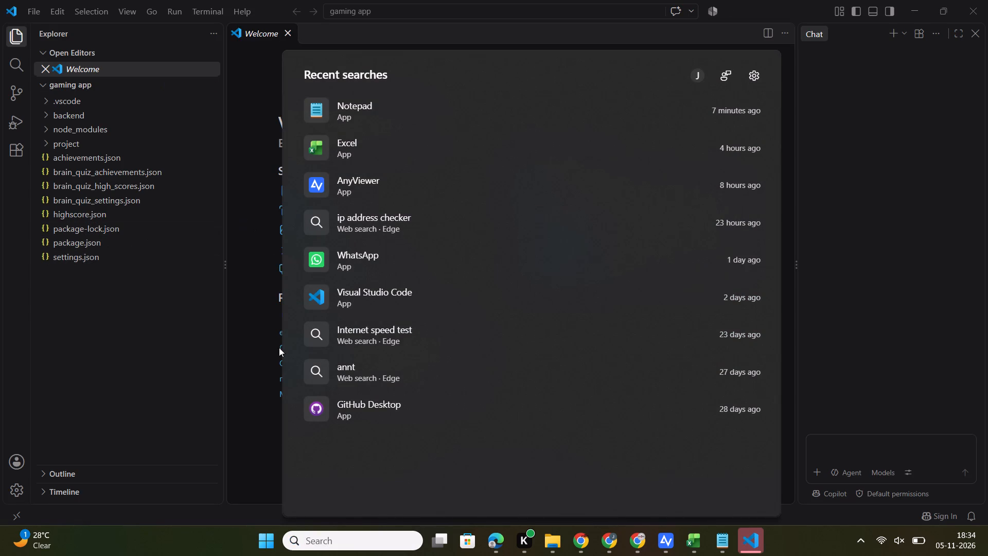
left_click(123, 357)
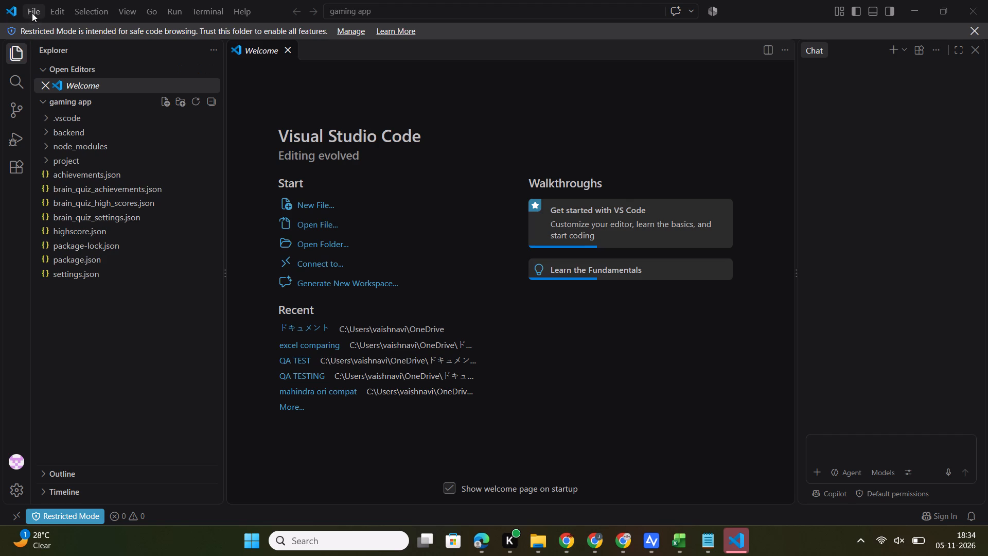
left_click(31, 12)
left_click(61, 115)
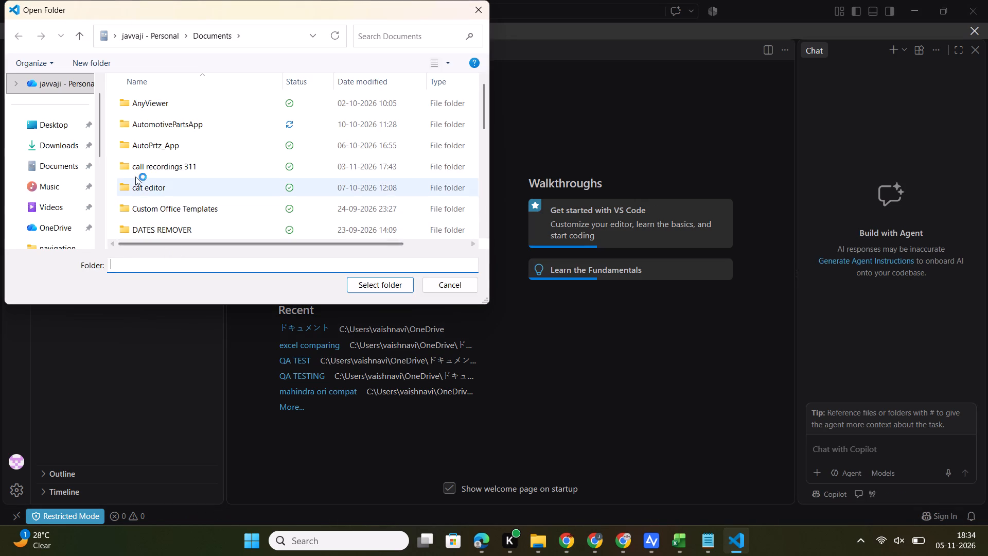
scroll(190, 192, "up", 2)
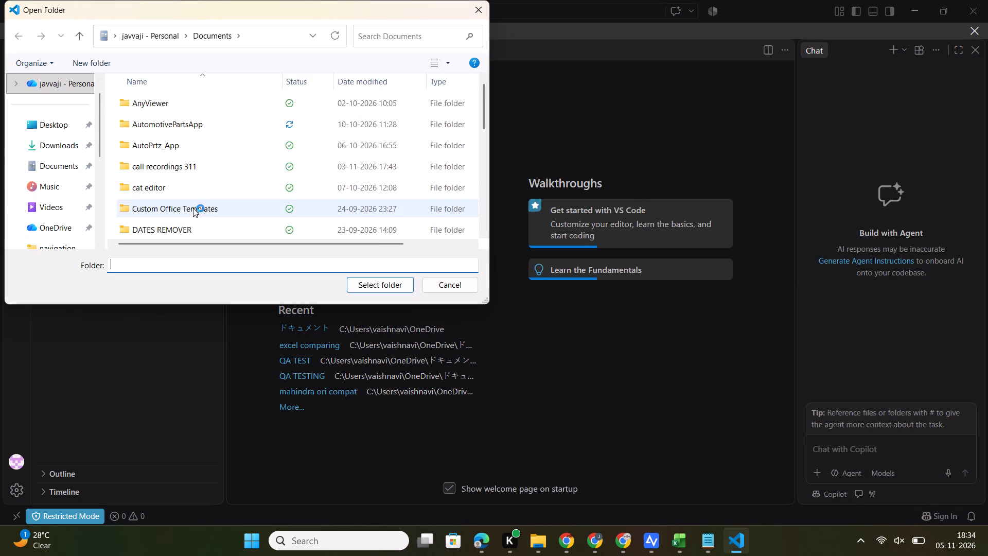
scroll(169, 192, "down", 8)
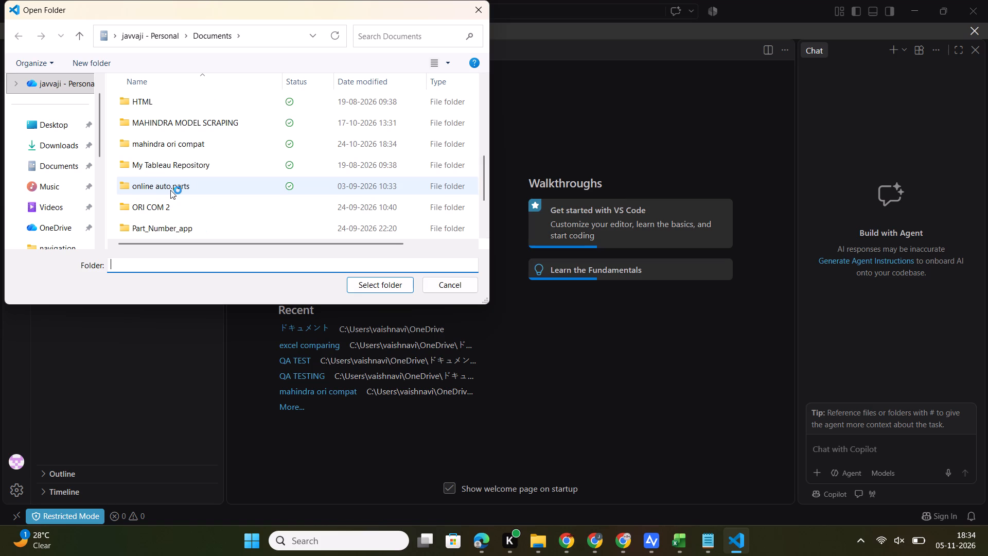
left_click(164, 165)
left_click(370, 285)
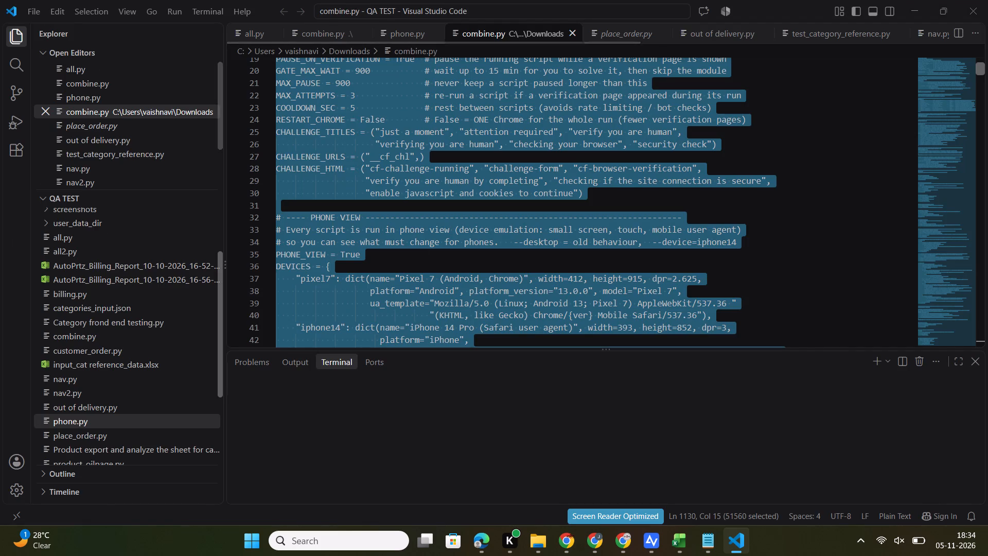
left_click(666, 172)
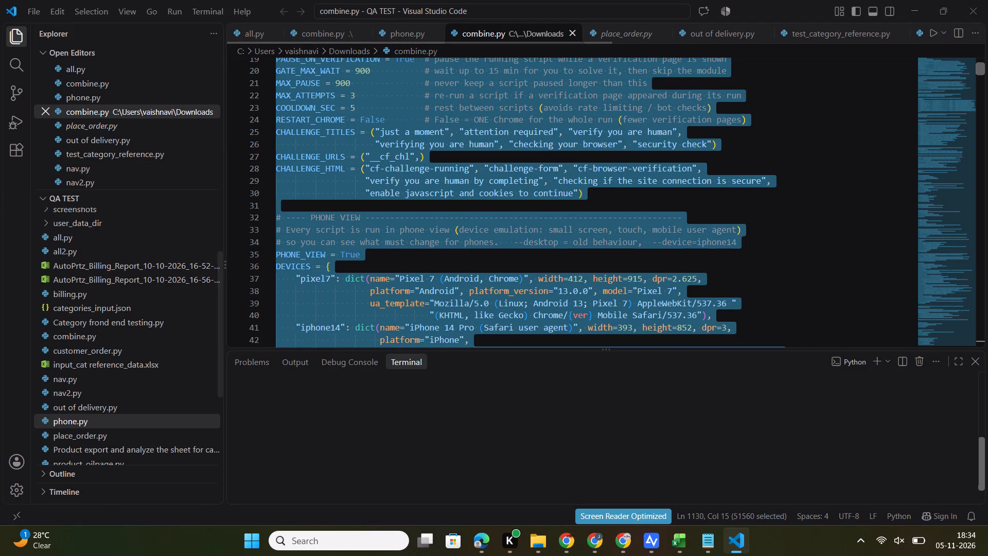
Close all the open editor files, including both combine.py copies and filter1.json, keeping only phone.py open.
left_click(270, 33)
left_click(305, 30)
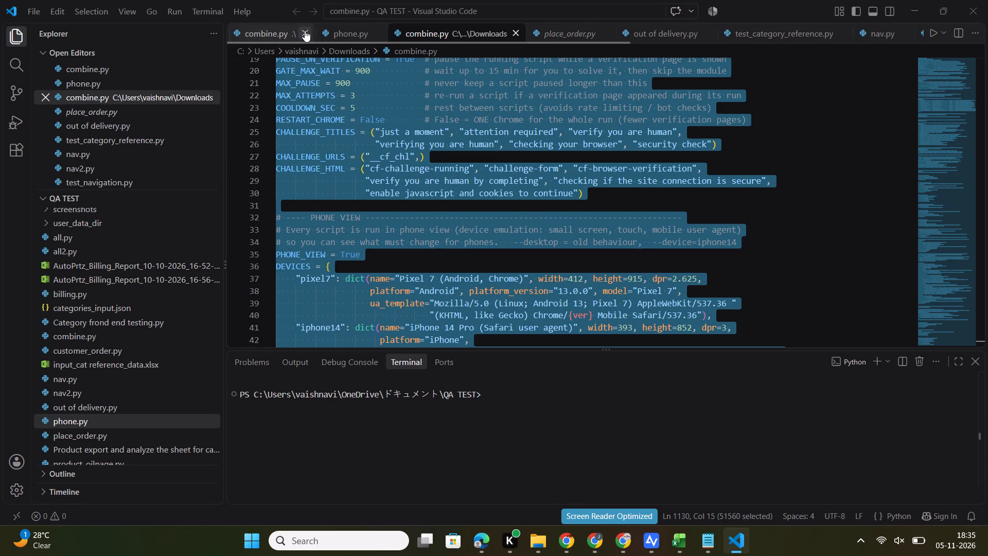
left_click(305, 30)
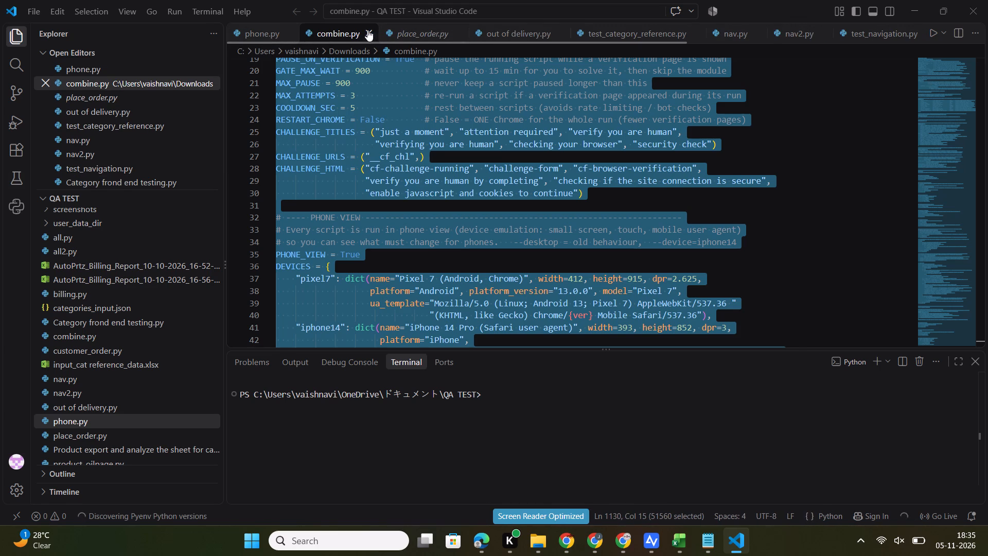
left_click(367, 30)
left_click(377, 32)
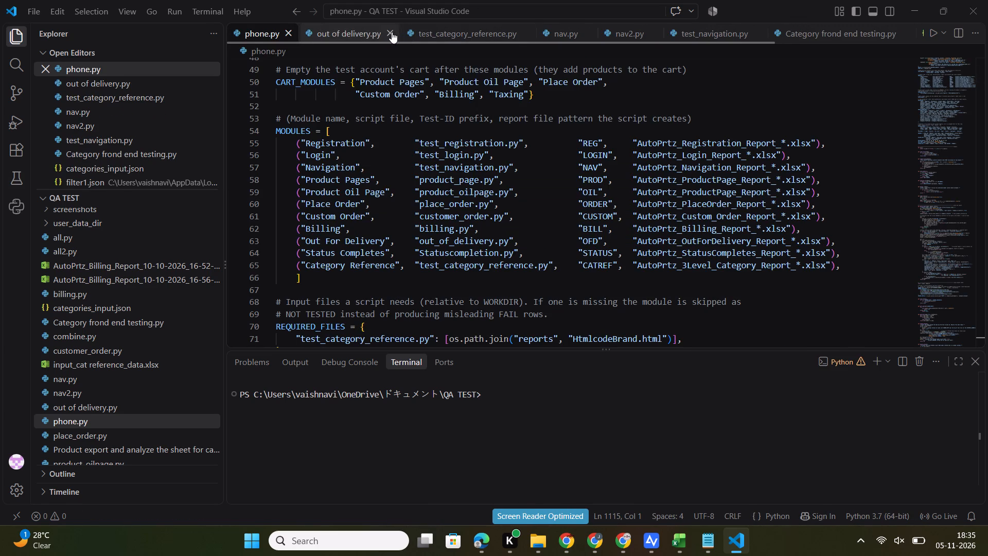
left_click(392, 32)
left_click(427, 31)
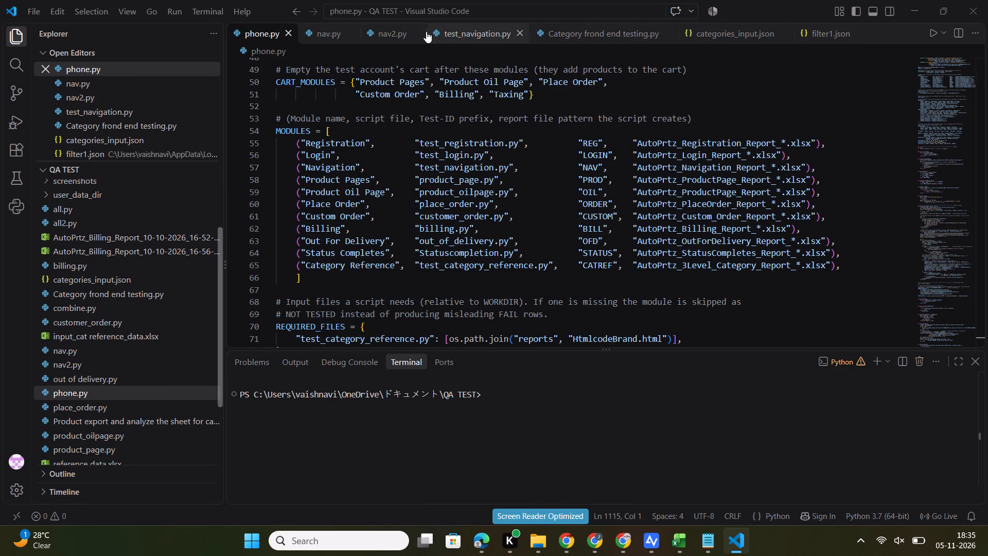
left_click(414, 31)
left_click(347, 30)
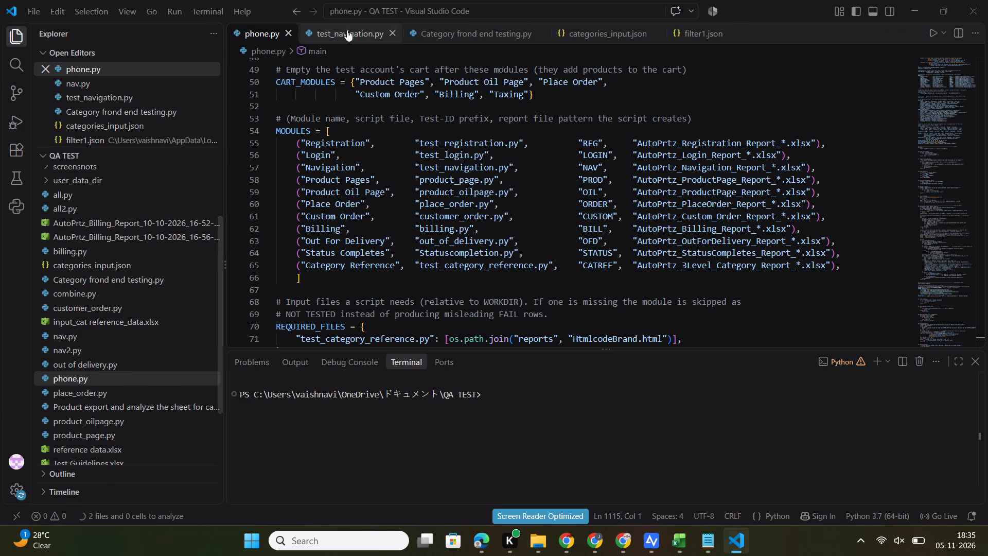
left_click(392, 30)
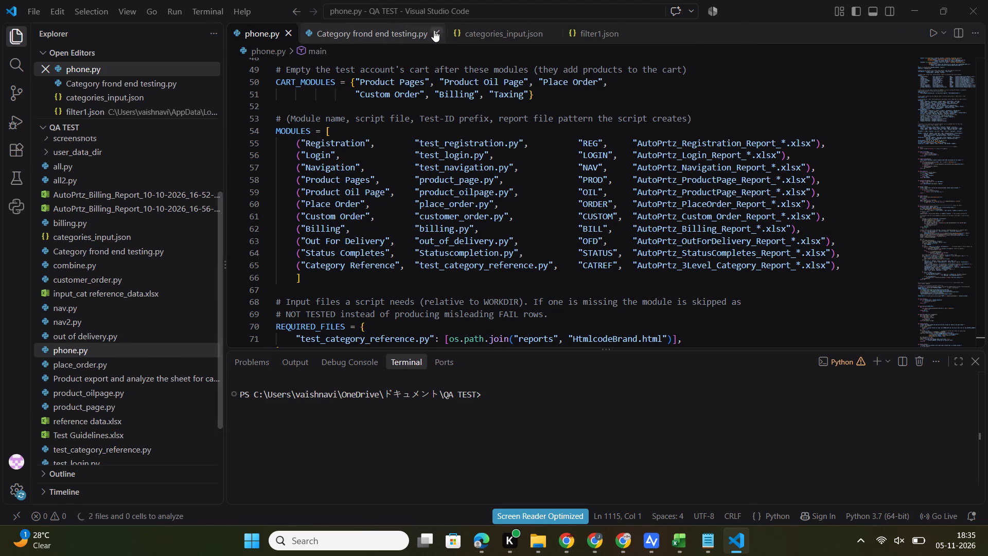
left_click(436, 31)
left_click(445, 29)
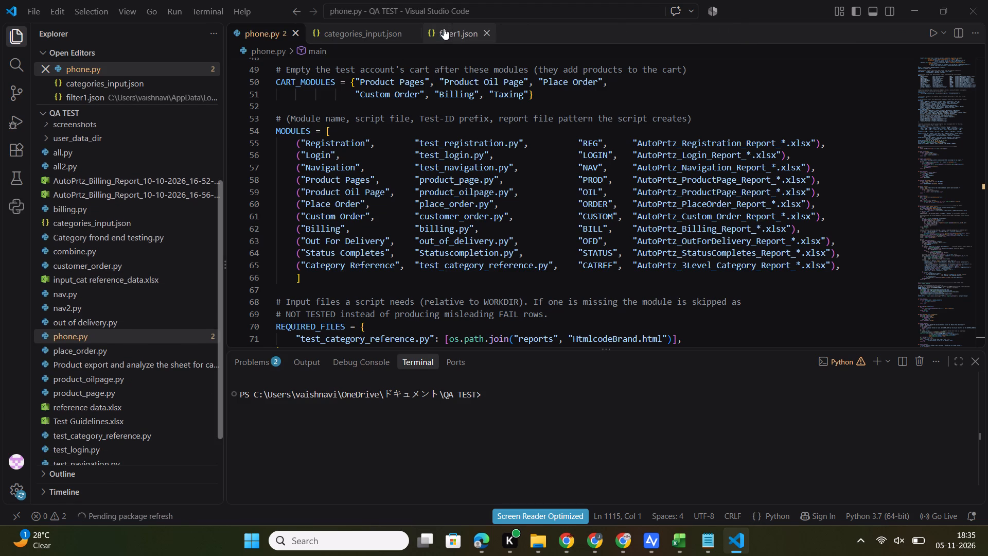
left_click(410, 32)
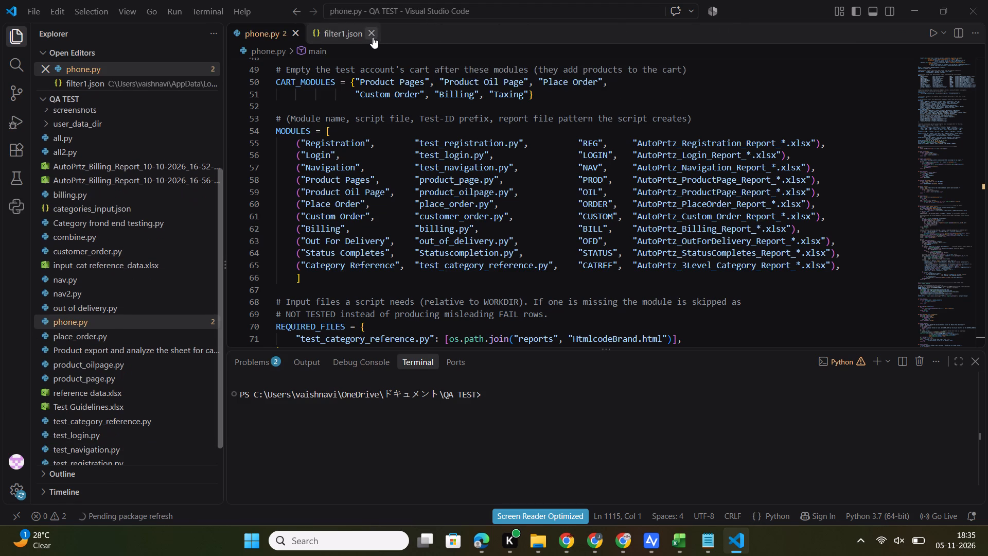
left_click(373, 37)
scroll(87, 369, "up", 1)
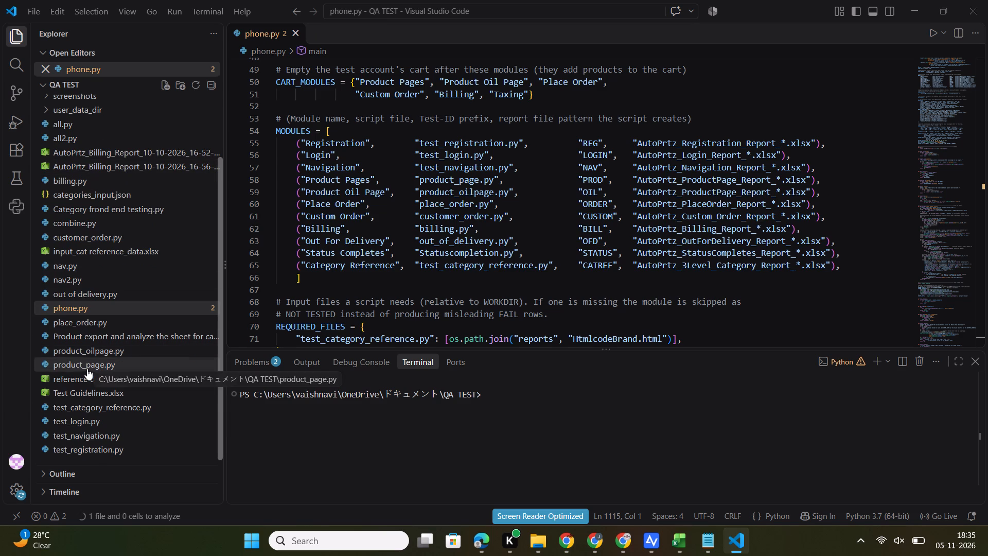
scroll(86, 365, "down", 1)
scroll(85, 361, "up", 1)
scroll(85, 361, "down", 1)
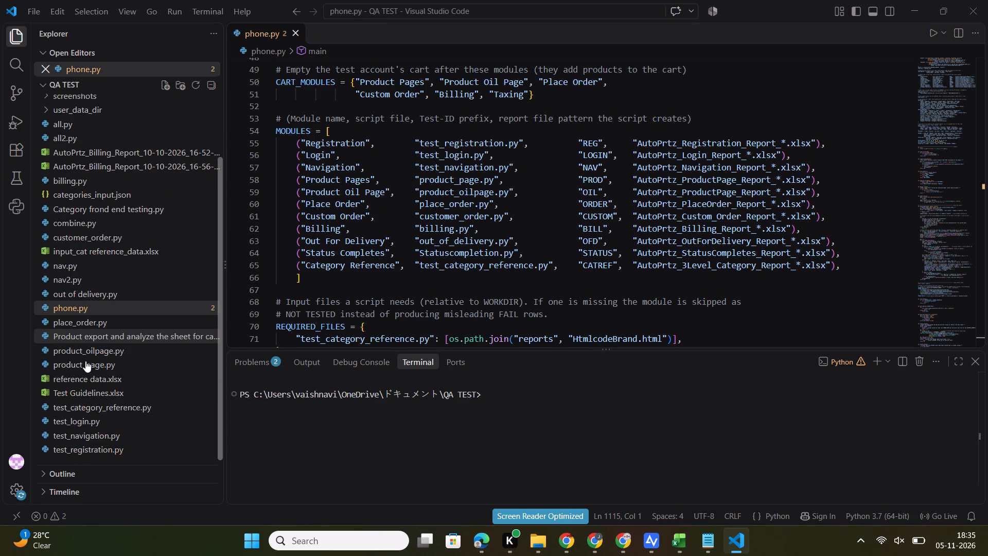
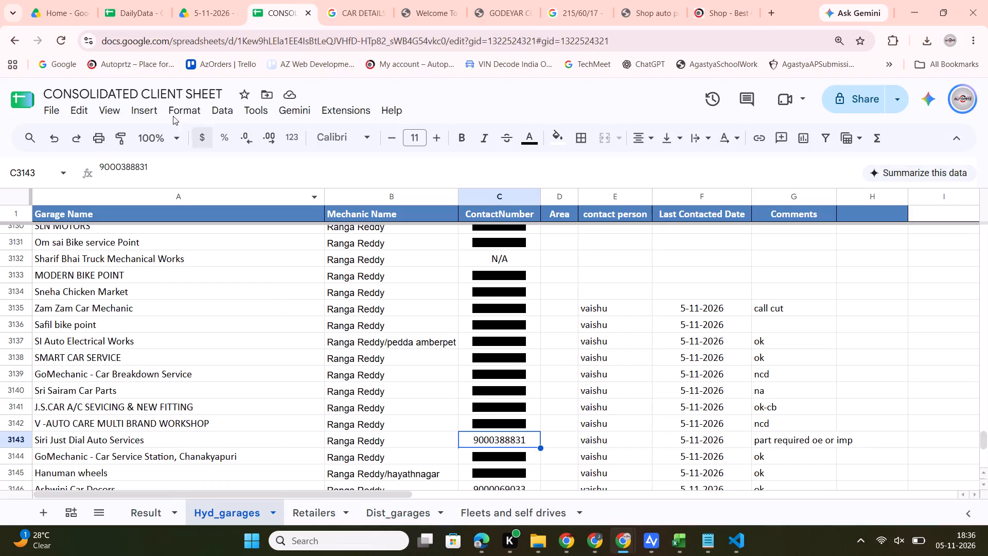
left_click(130, 4)
scroll(143, 429, "down", 2)
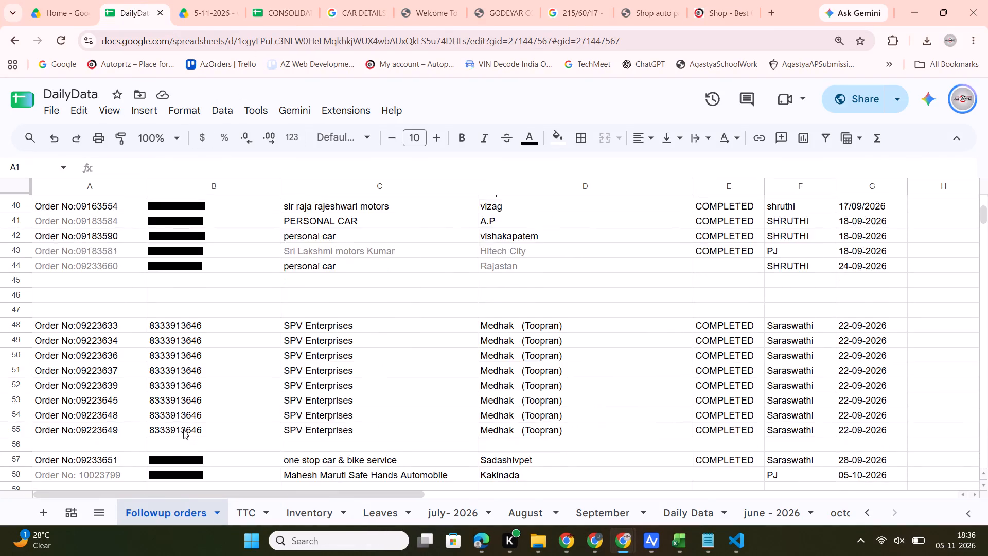
scroll(183, 430, "down", 3)
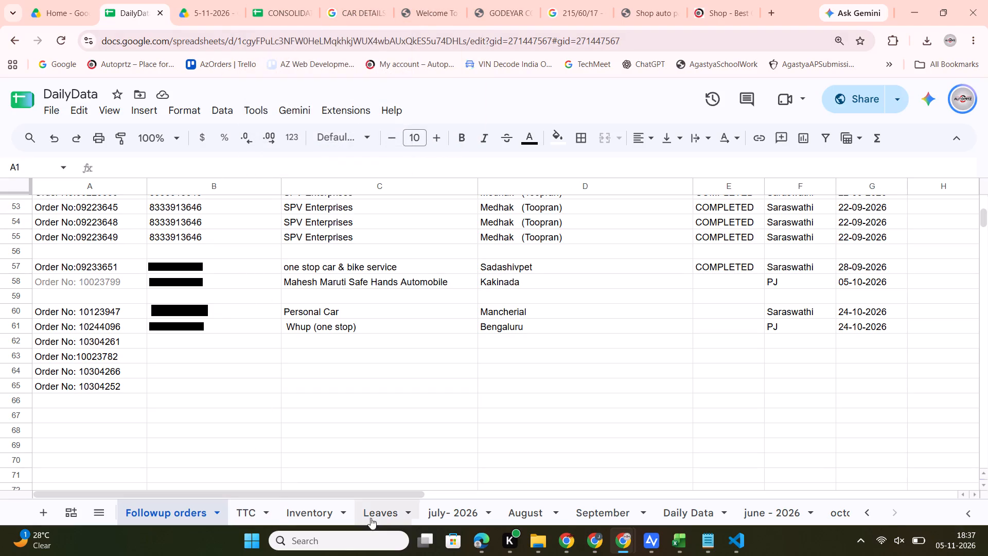
left_click_drag(170, 496, 165, 494)
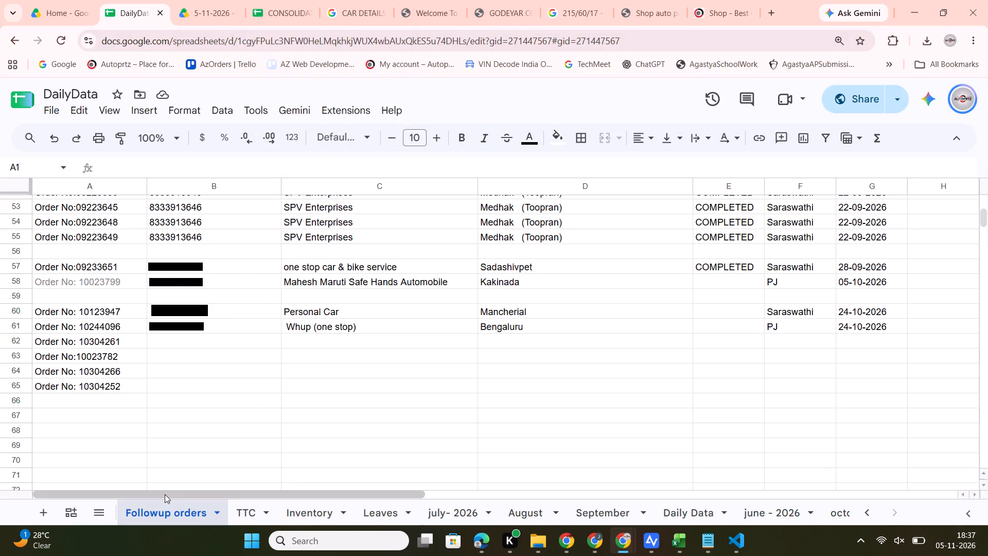
left_click_drag(165, 494, 120, 493)
left_click(119, 13)
left_click(224, 2)
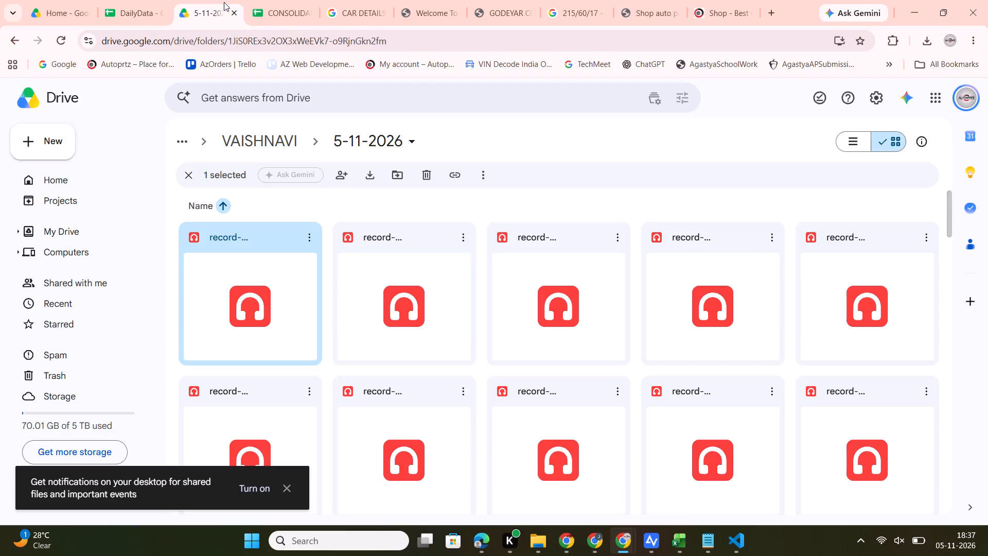
left_click(258, 7)
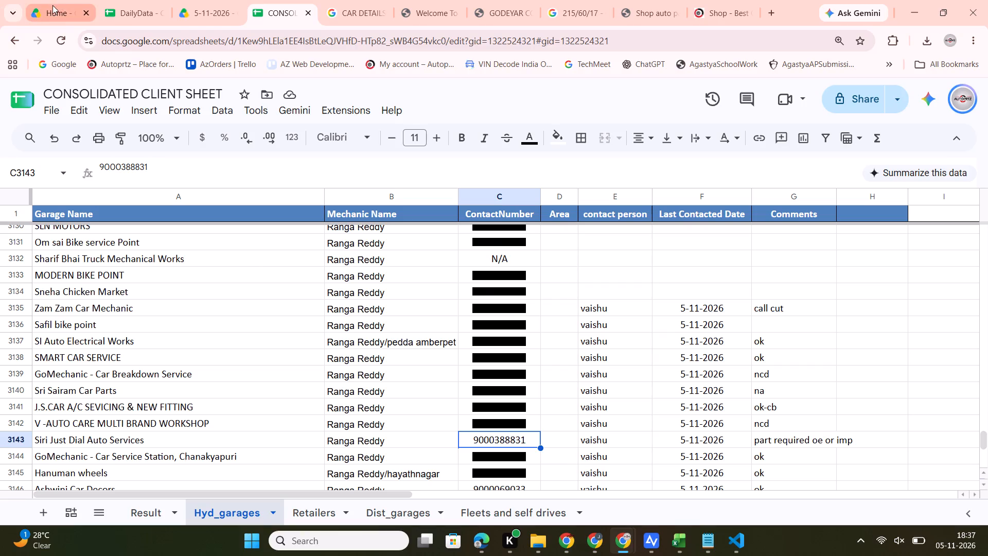
left_click(127, 9)
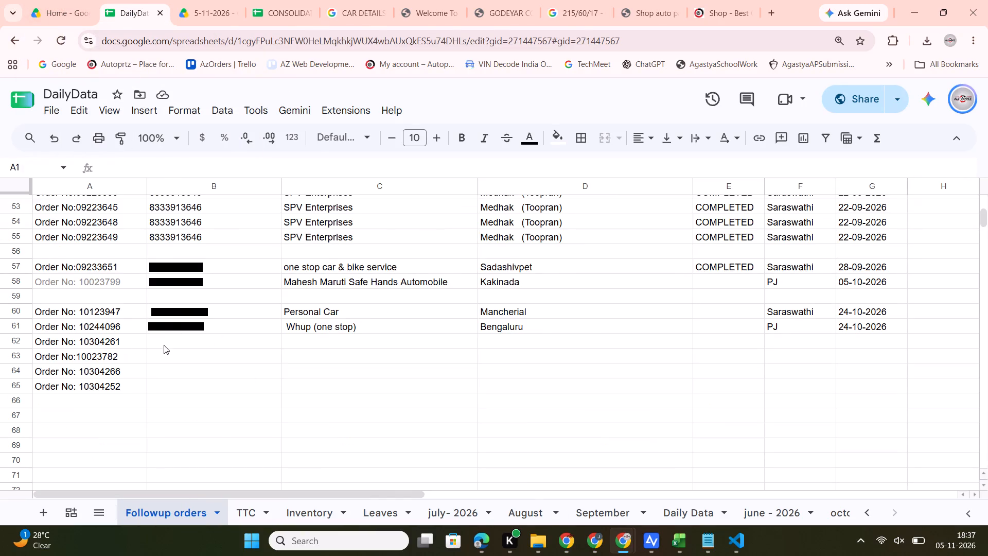
scroll(235, 307, "down", 3)
scroll(236, 311, "up", 3)
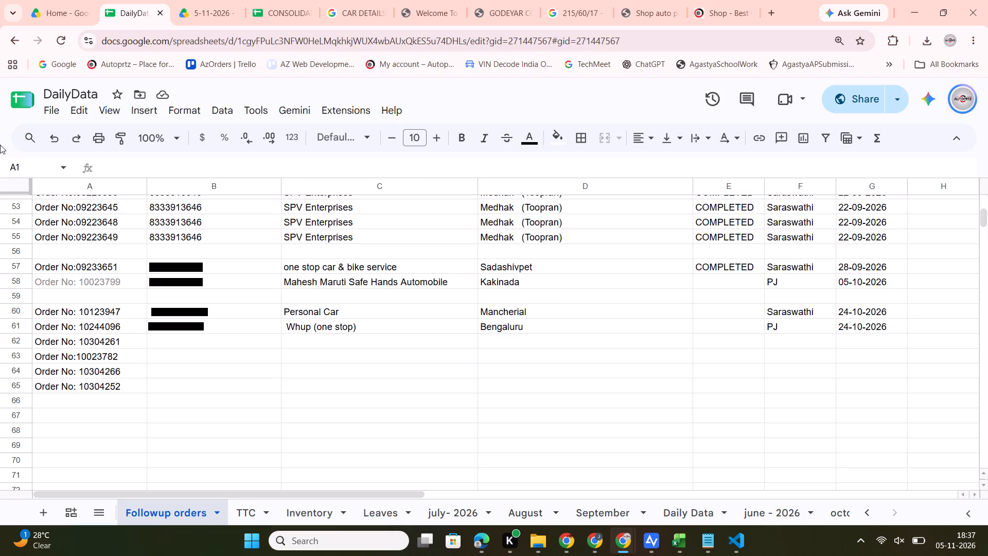
left_click(243, 505)
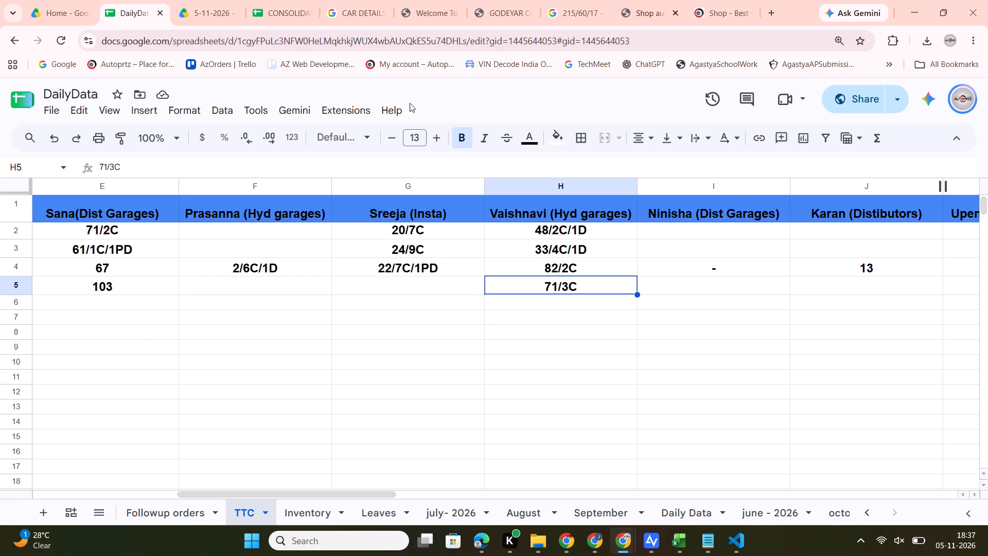
left_click(867, 512)
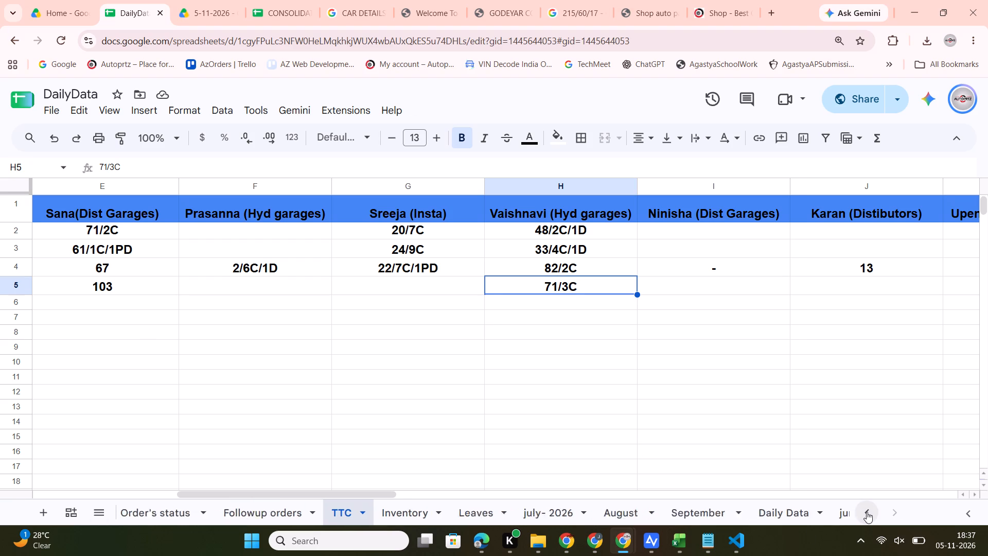
left_click(254, 500)
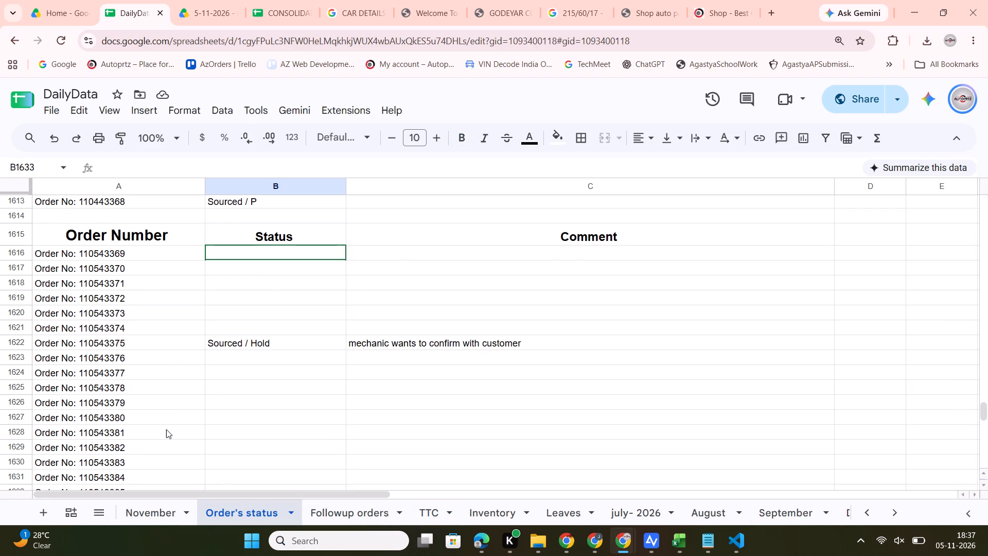
scroll(166, 428, "up", 2)
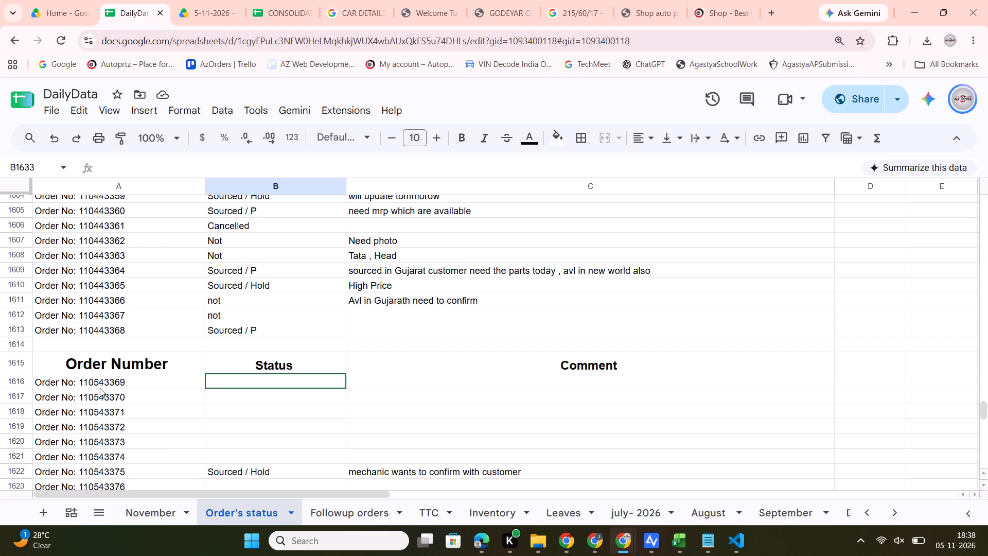
left_click(101, 383)
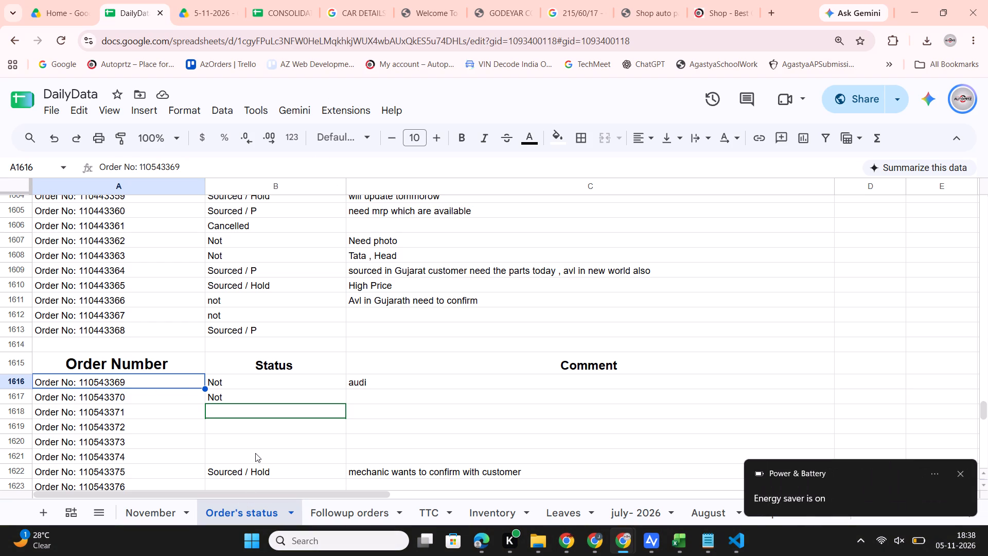
scroll(217, 411, "up", 3)
scroll(241, 359, "up", 9)
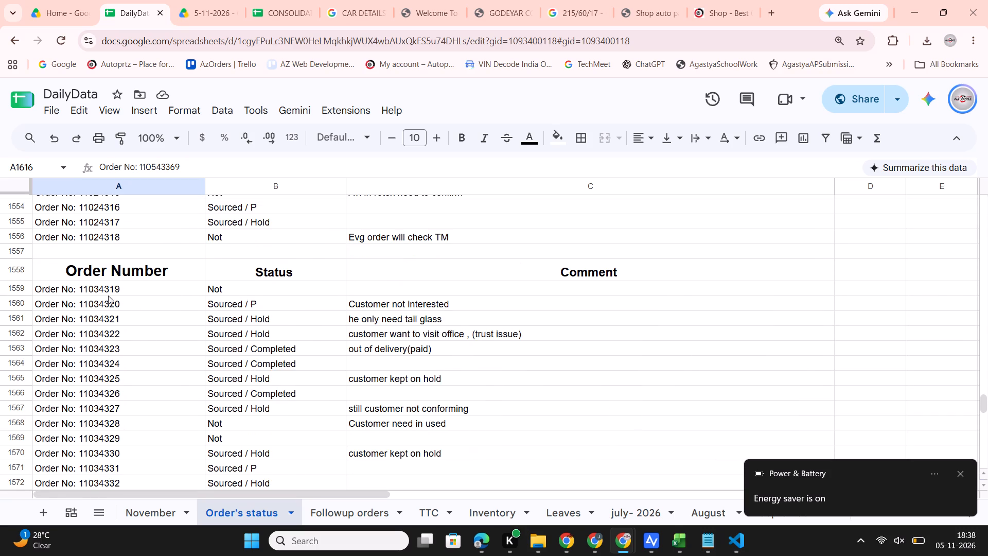
scroll(164, 314, "down", 7)
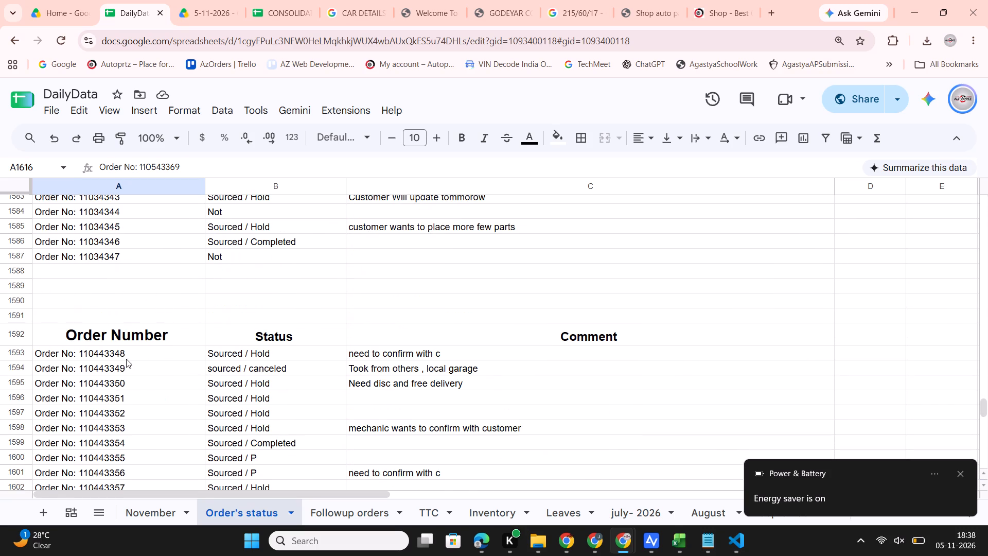
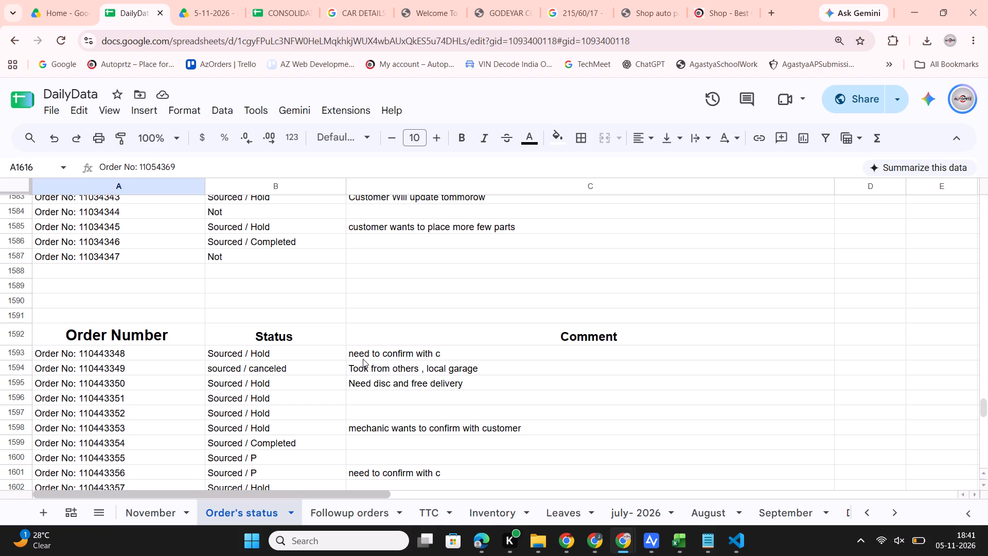
scroll(238, 381, "down", 1)
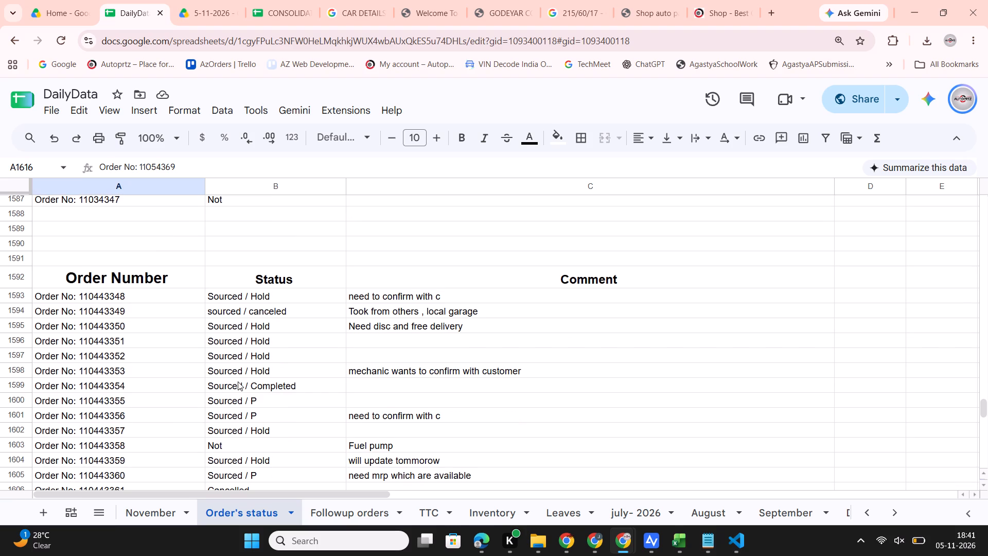
scroll(238, 381, "down", 1)
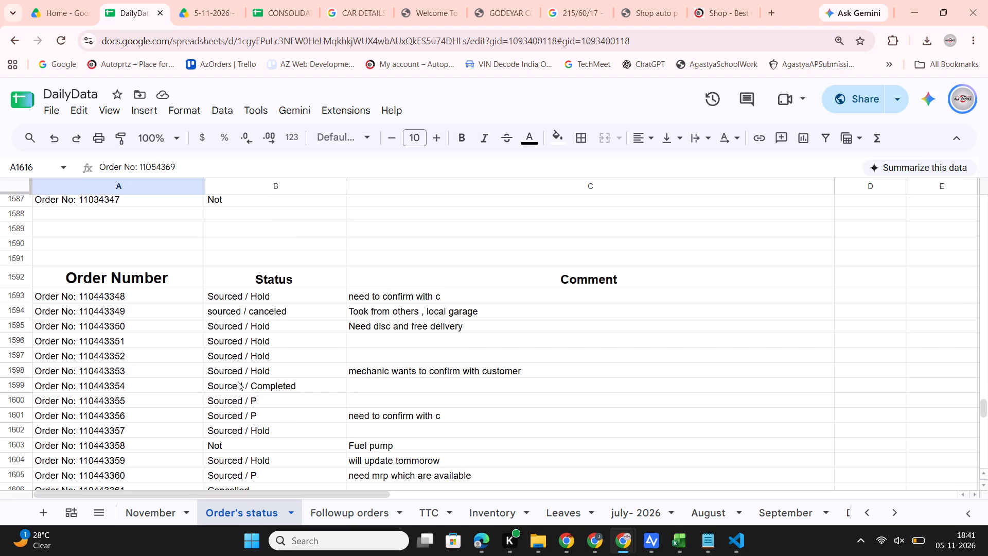
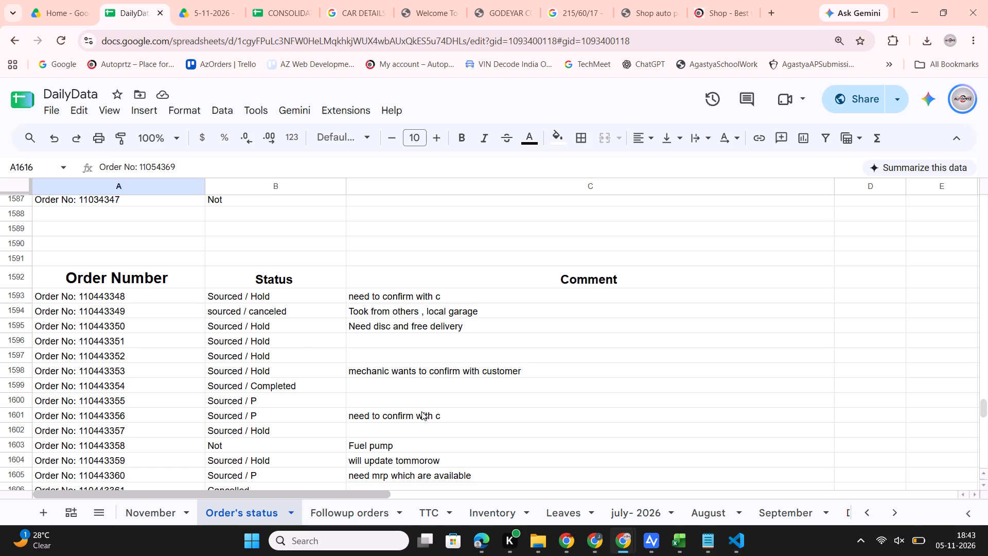
Examine the statuses and comments on the Order's status sheet in the block from Order No: 11054369 to 11054399.
scroll(421, 411, "down", 8)
scroll(421, 411, "up", 1)
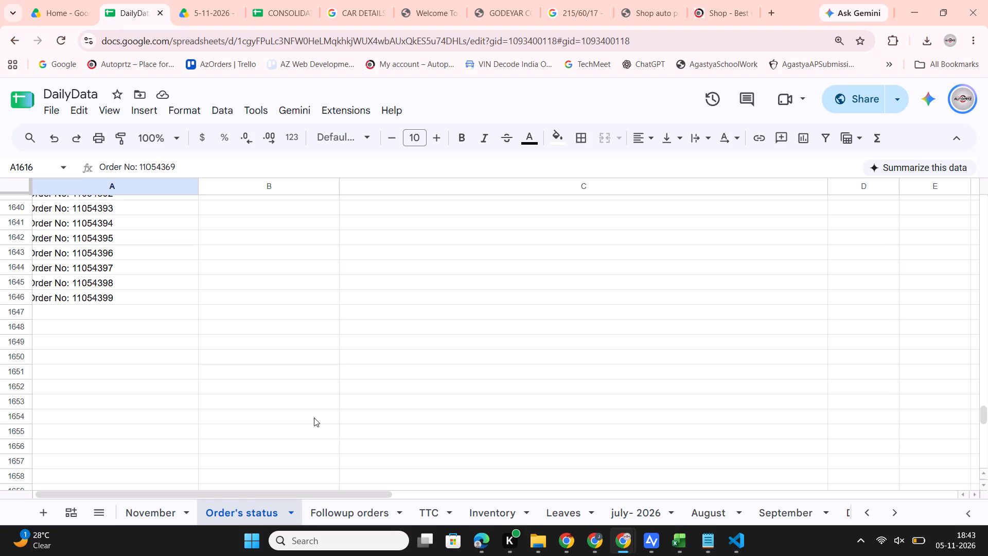
scroll(314, 418, "up", 3)
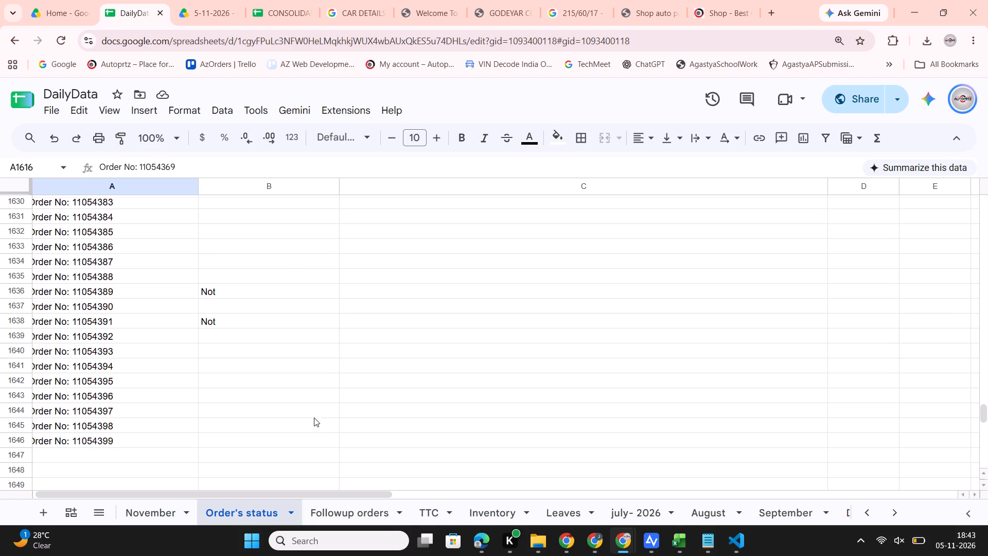
scroll(314, 418, "up", 3)
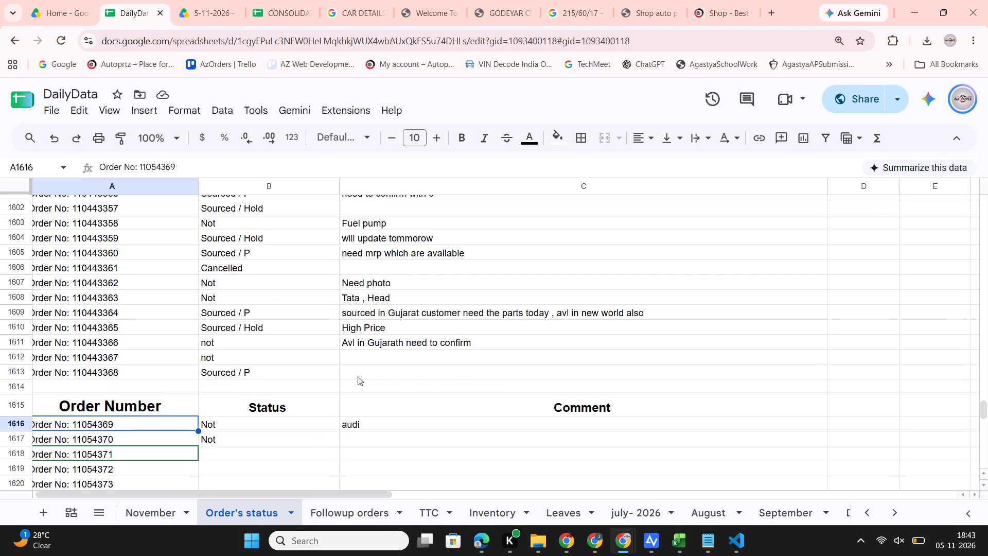
left_click(222, 440)
scroll(222, 440, "down", 5)
scroll(222, 440, "up", 2)
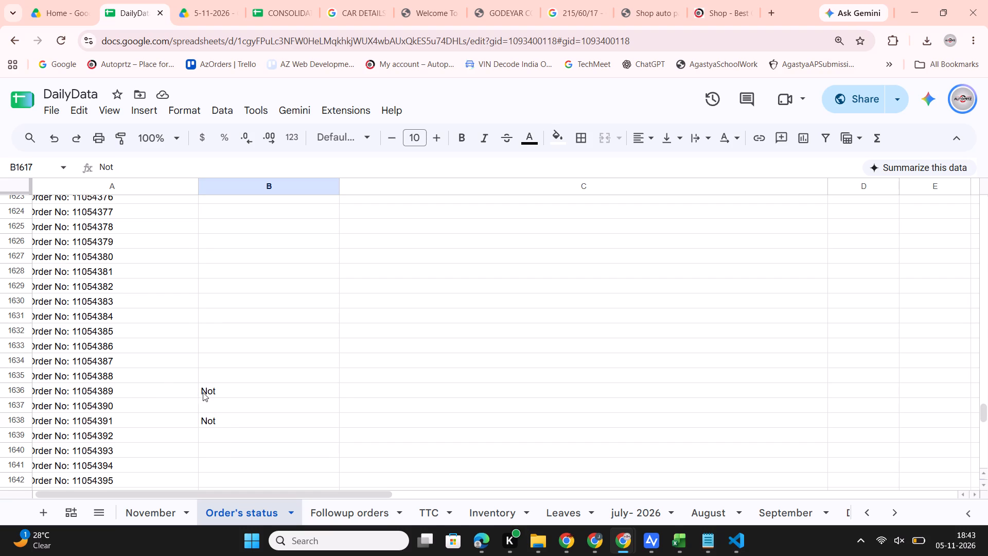
left_click(203, 392)
left_click(216, 421)
scroll(216, 421, "up", 2)
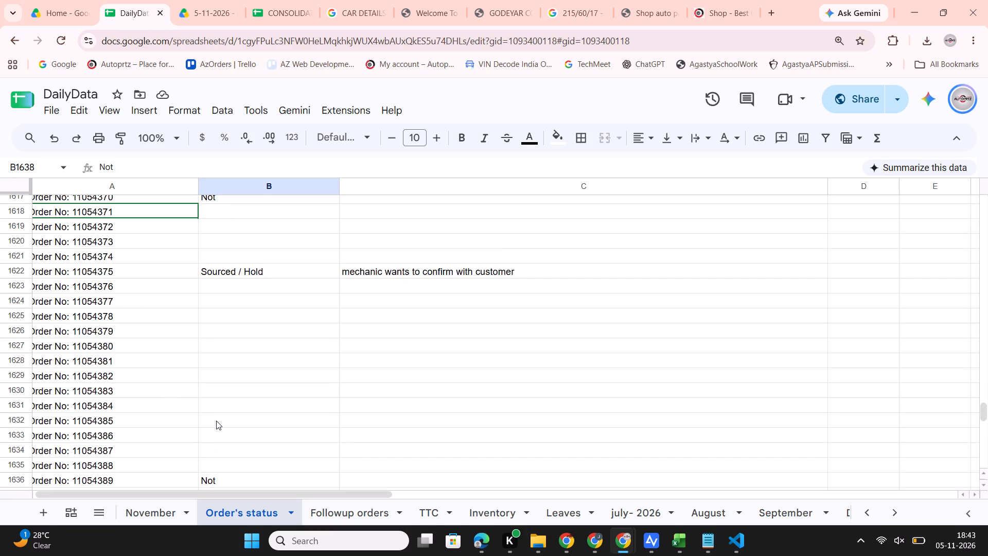
left_click(244, 268)
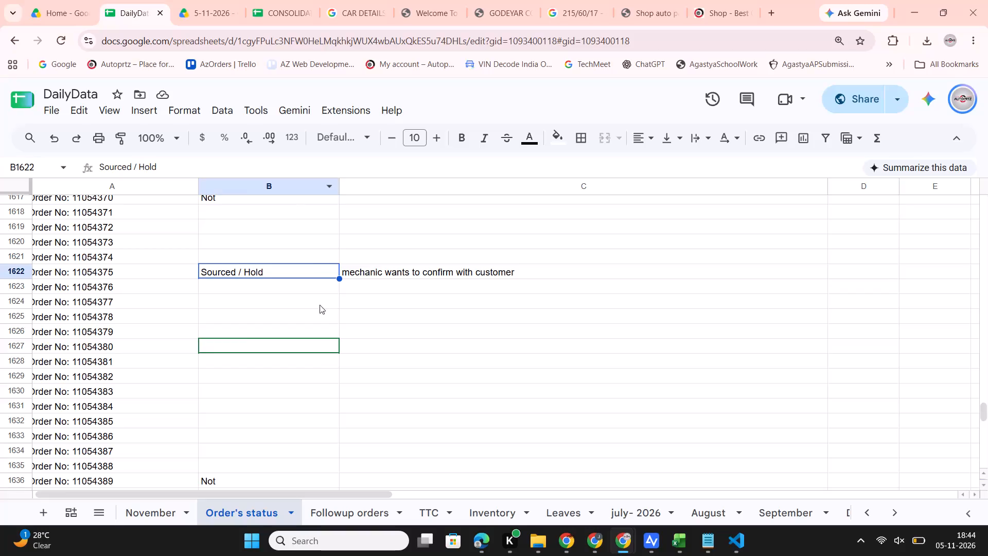
scroll(354, 343, "up", 1)
scroll(349, 343, "down", 1)
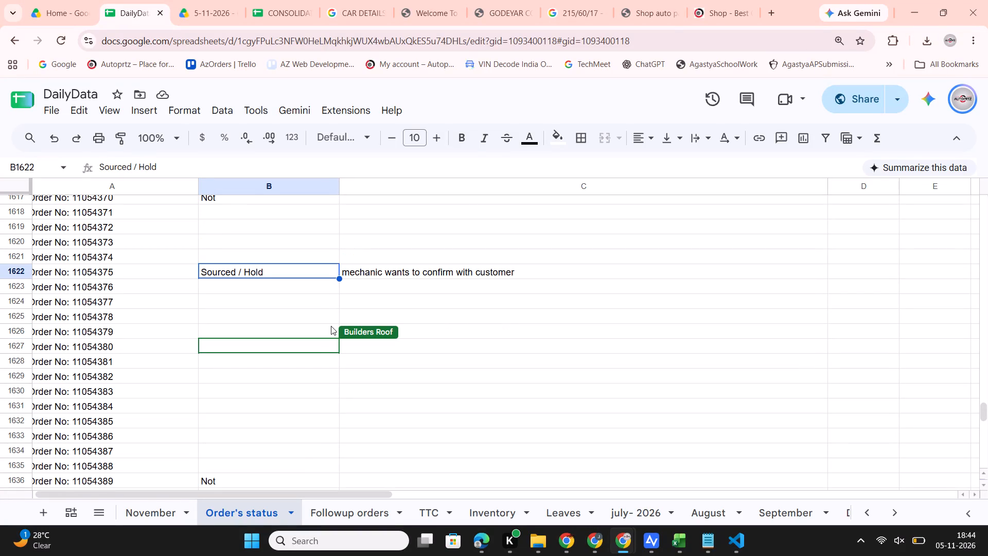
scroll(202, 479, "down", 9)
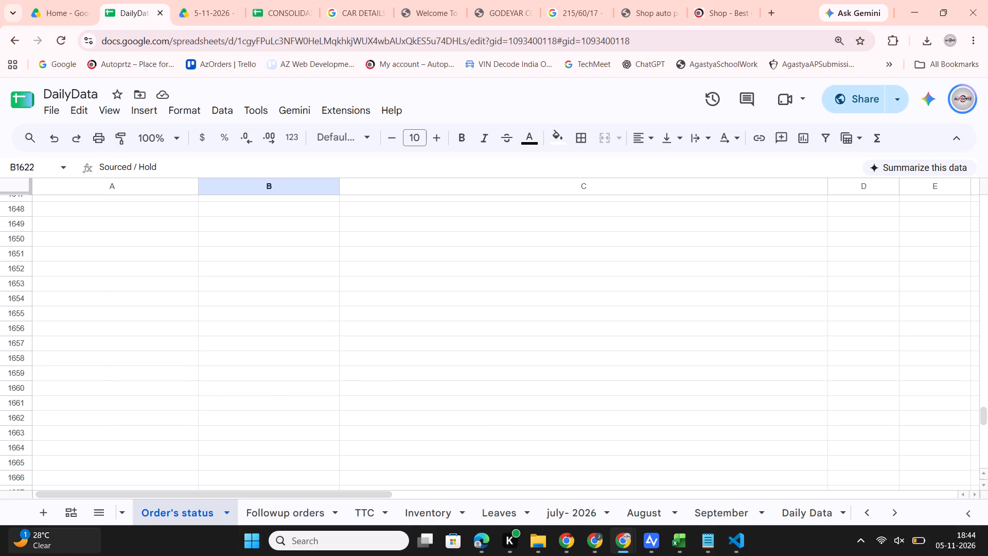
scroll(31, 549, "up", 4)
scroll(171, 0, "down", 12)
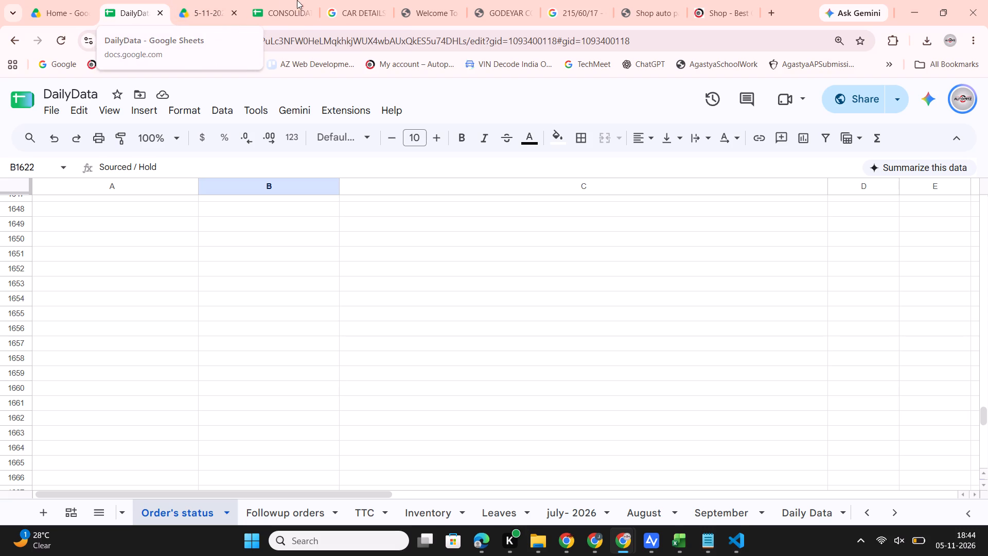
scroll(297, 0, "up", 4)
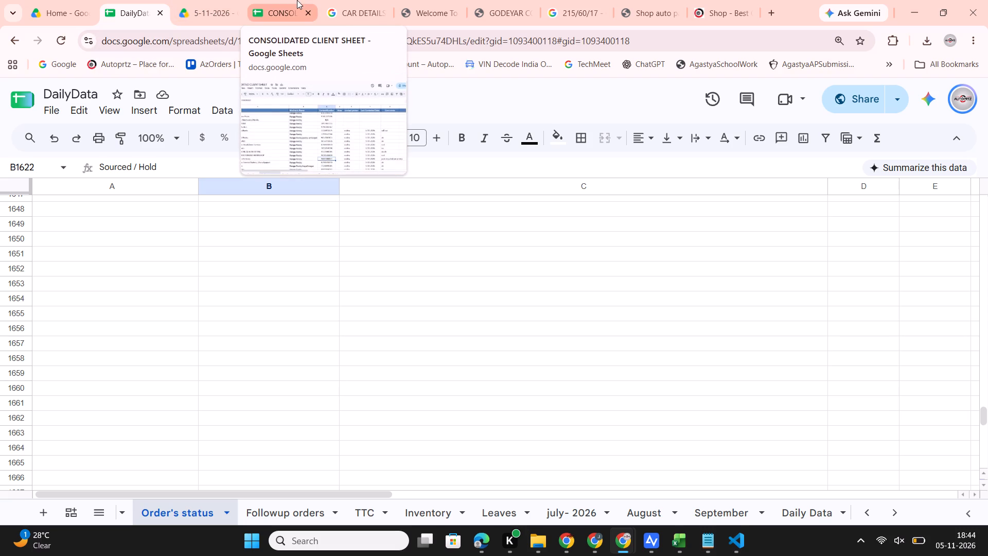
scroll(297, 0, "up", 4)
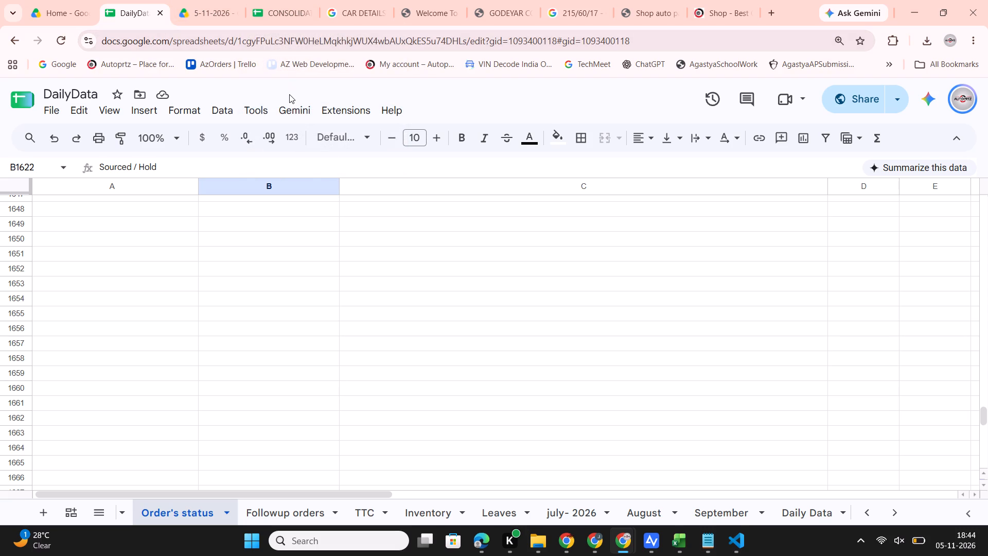
Check which orders from Order No: 11054375 to 11054399 still lack a status, and compare with the block's first rows.
scroll(291, 107, "up", 3)
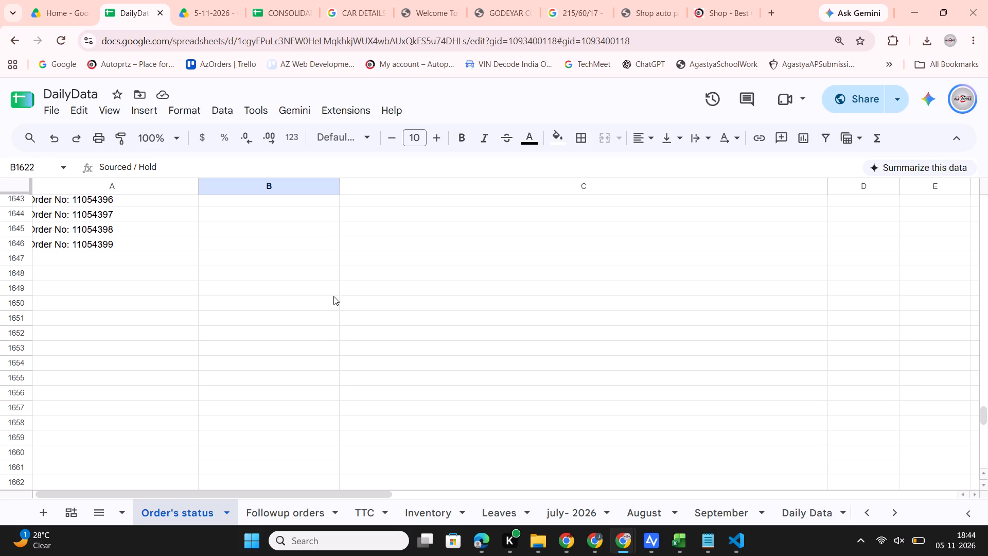
scroll(333, 296, "up", 1)
scroll(284, 350, "up", 1)
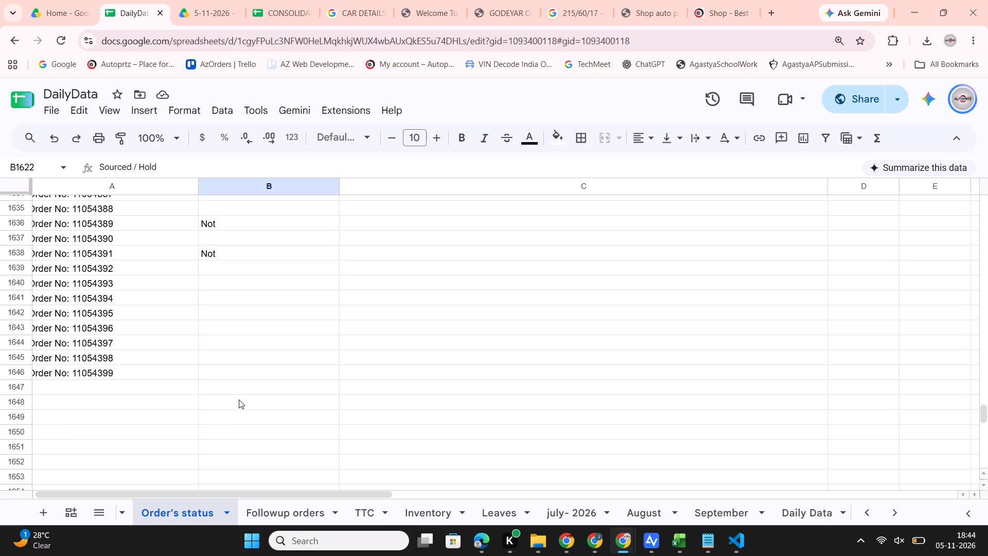
scroll(239, 399, "up", 3)
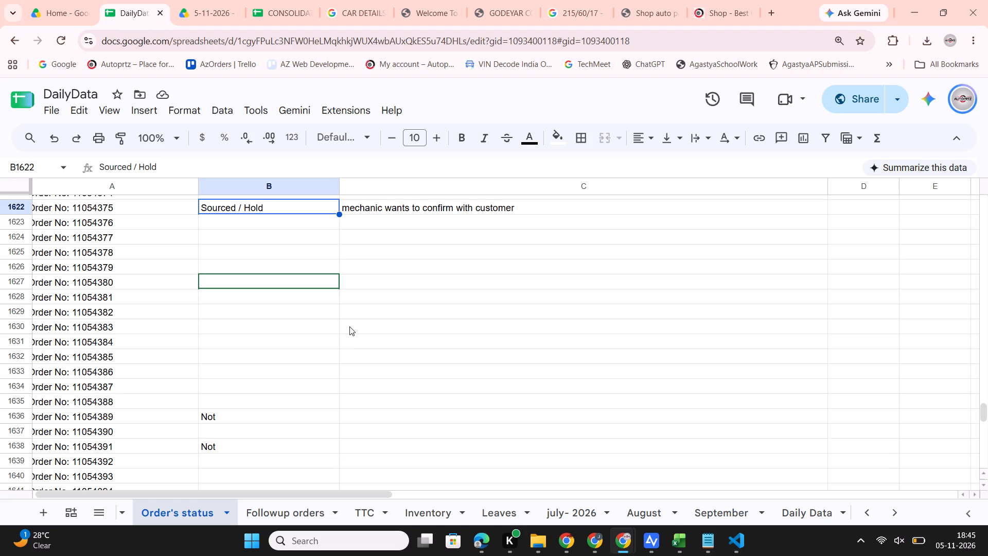
left_click_drag(320, 383, 333, 339)
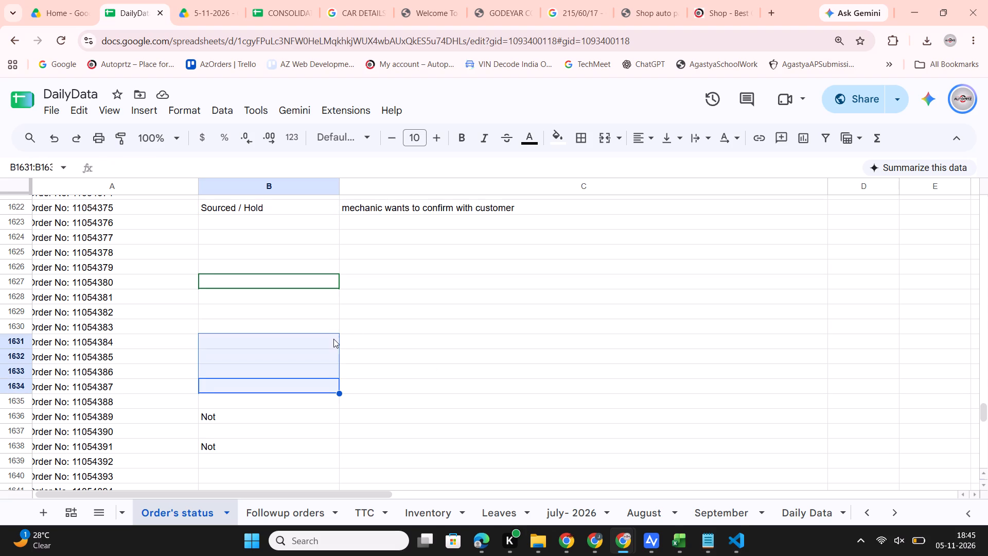
left_click(297, 218)
scroll(299, 215, "up", 1)
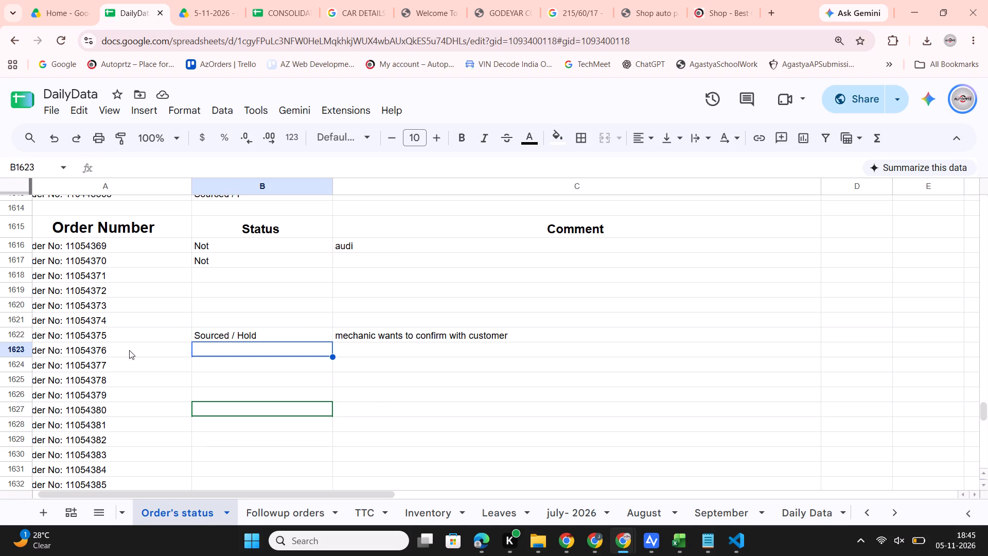
scroll(369, 340, "down", 2)
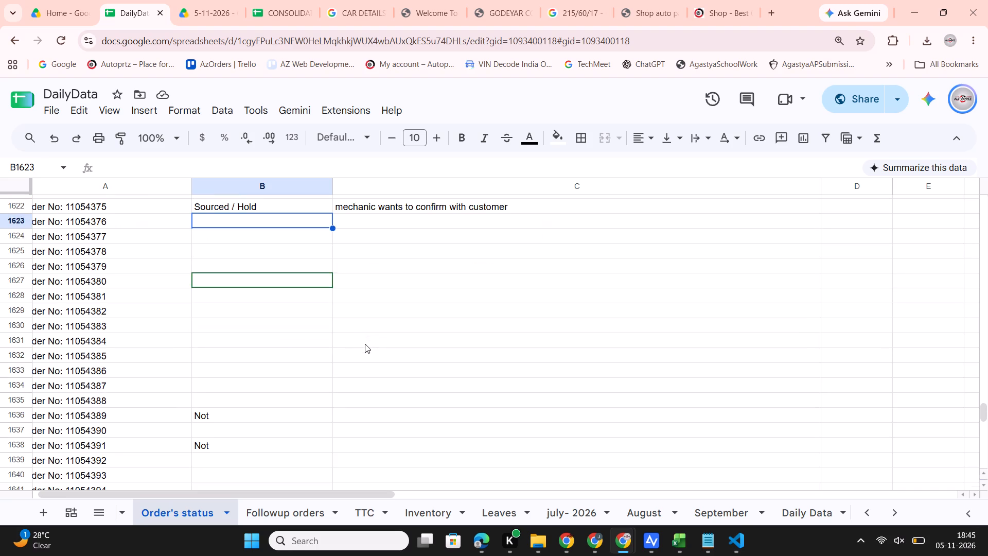
scroll(361, 346, "down", 1)
scroll(291, 428, "down", 2)
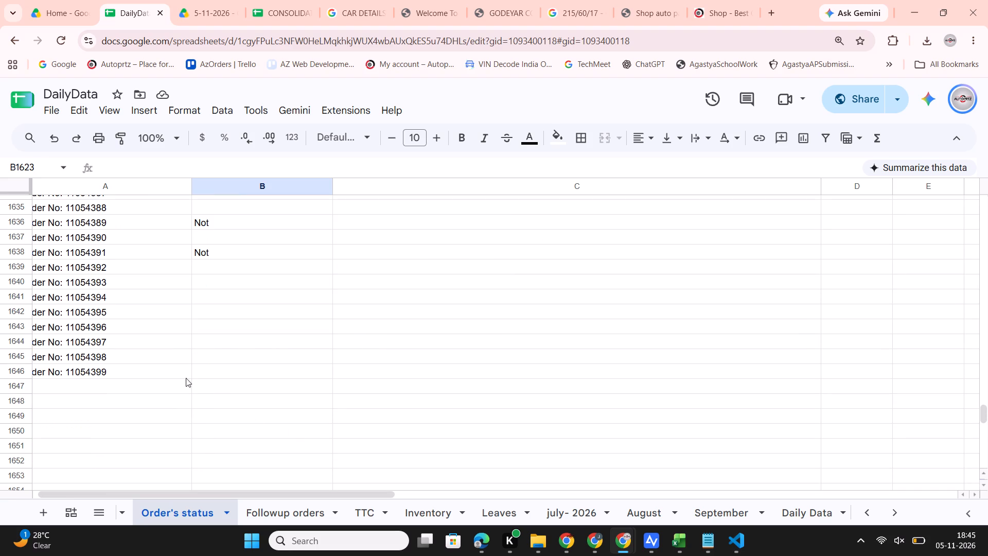
left_click(205, 371)
scroll(286, 349, "up", 3)
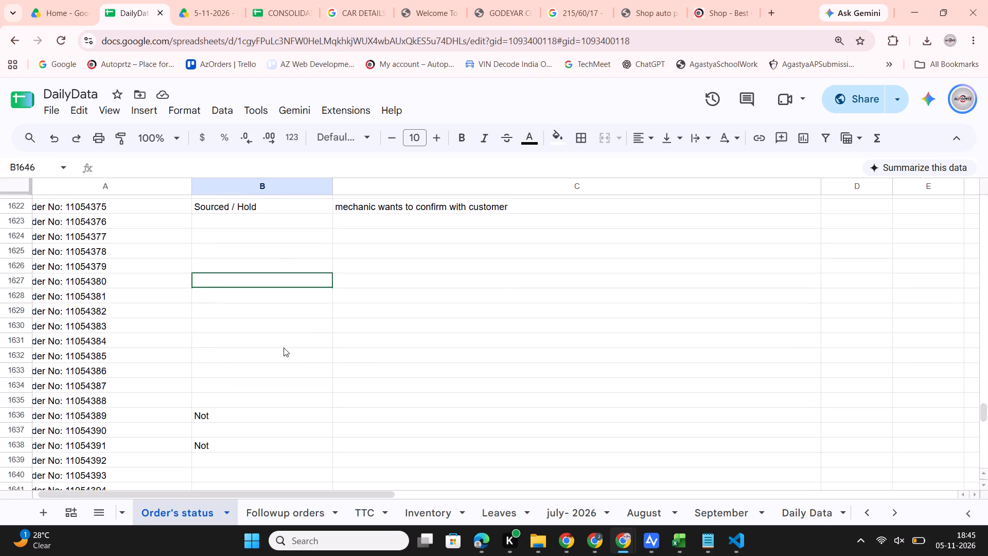
scroll(284, 346, "up", 3)
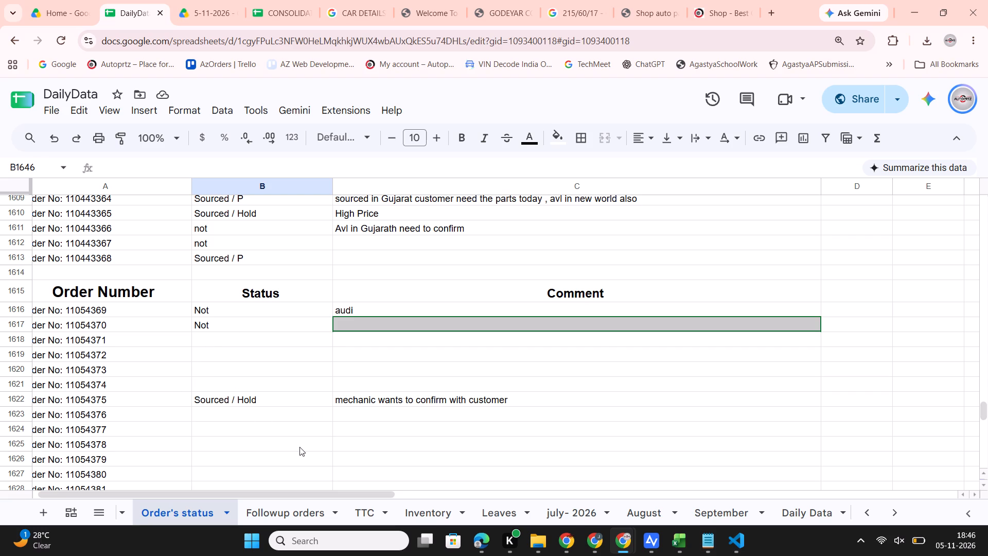
scroll(260, 437, "down", 6)
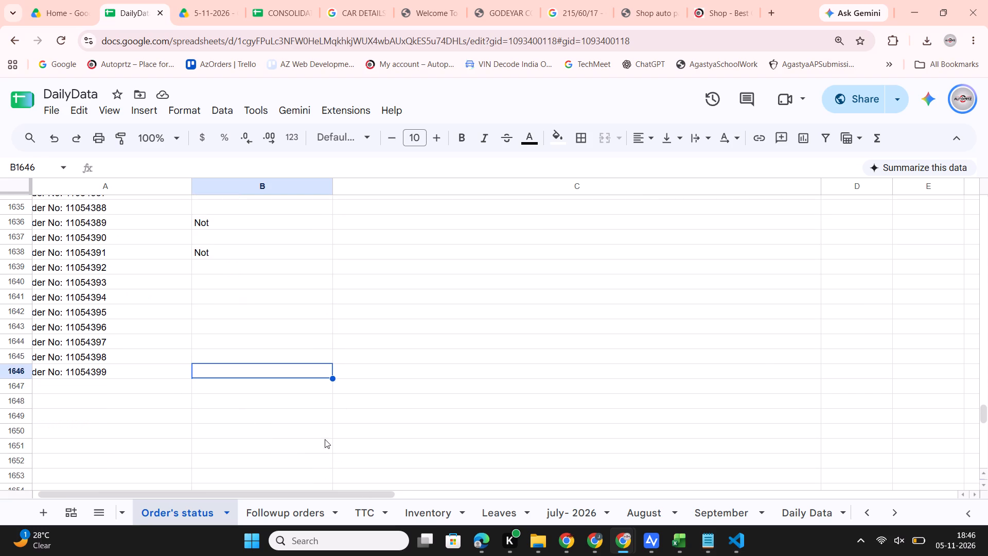
left_click(250, 328)
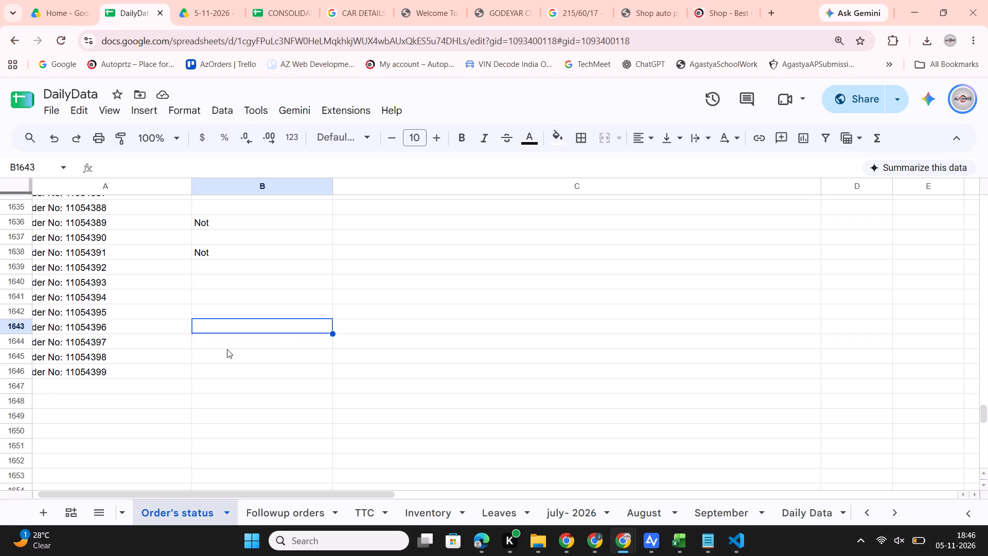
scroll(266, 449, "up", 3)
scroll(334, 210, "up", 2)
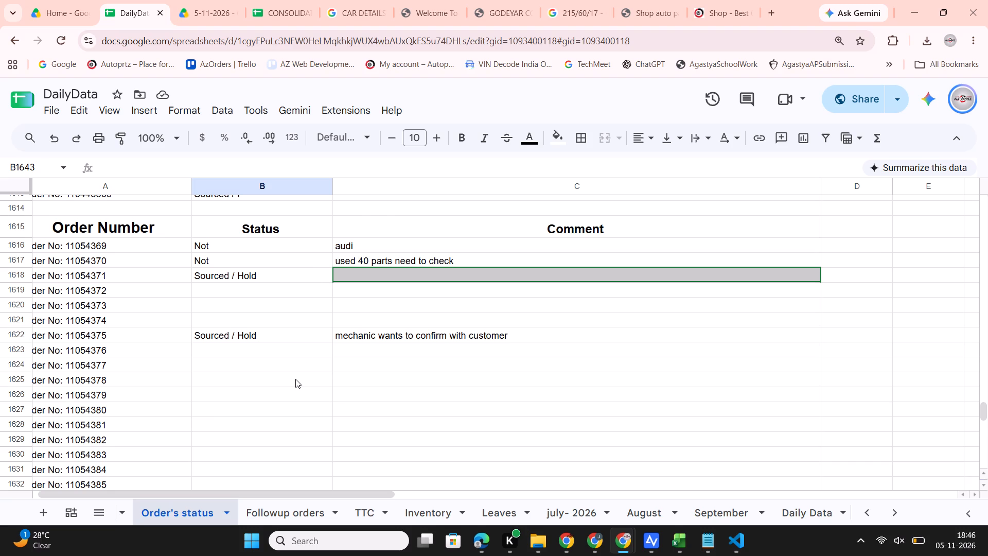
scroll(295, 379, "up", 1)
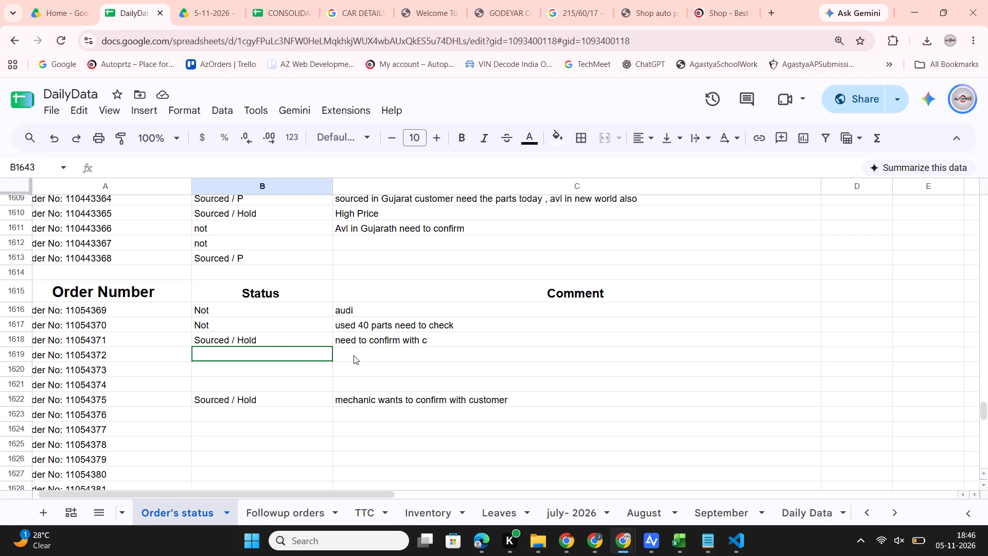
scroll(246, 414, "down", 4)
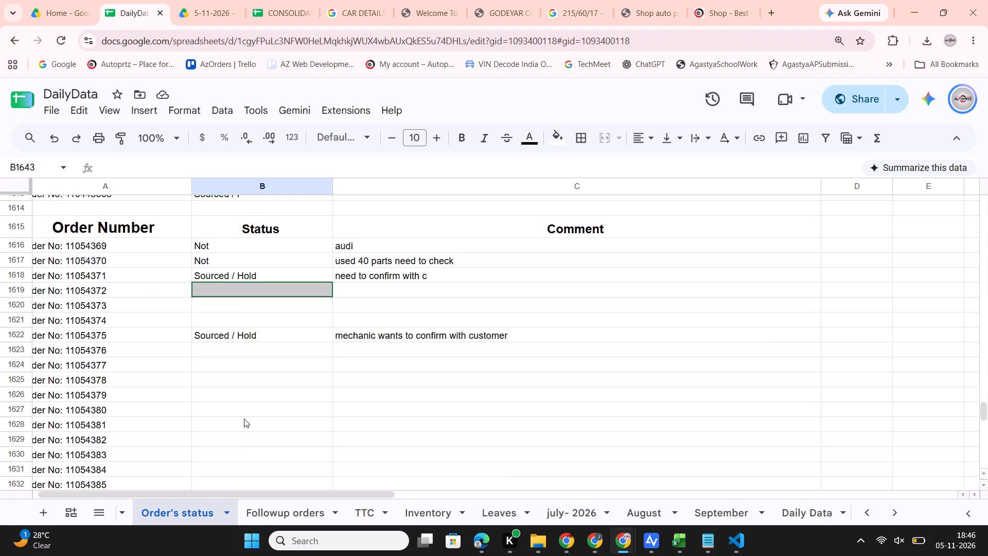
scroll(143, 432, "down", 2)
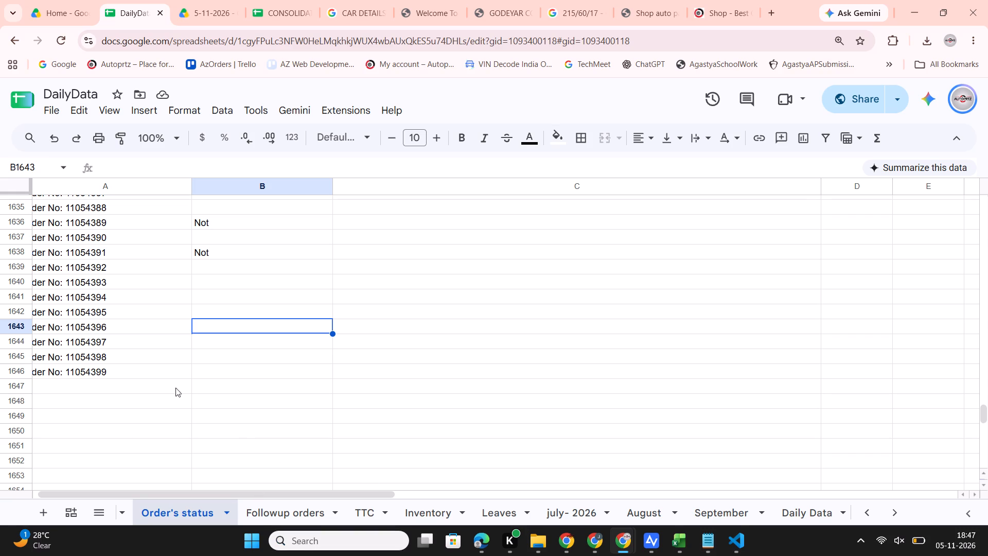
left_click(111, 325)
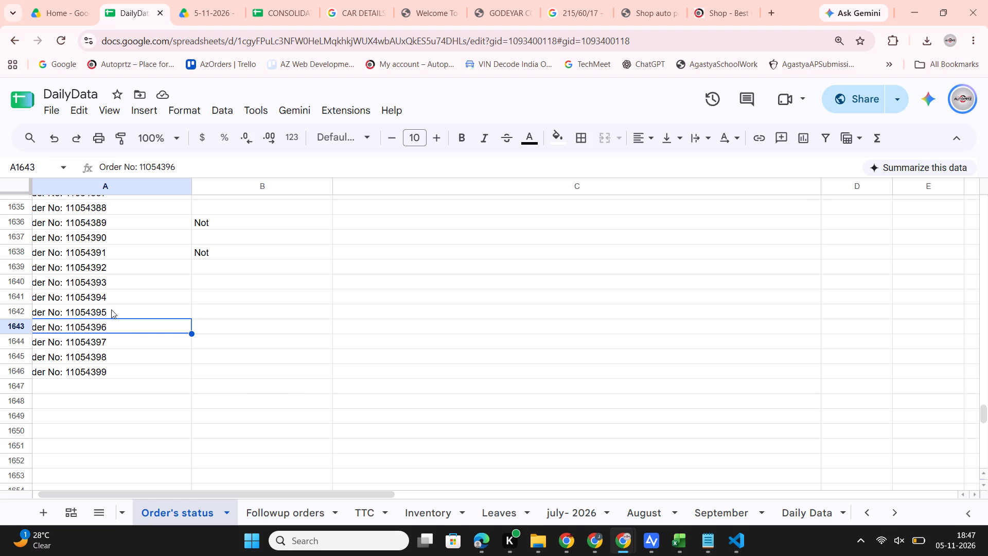
scroll(159, 322, "up", 2)
scroll(129, 261, "up", 2)
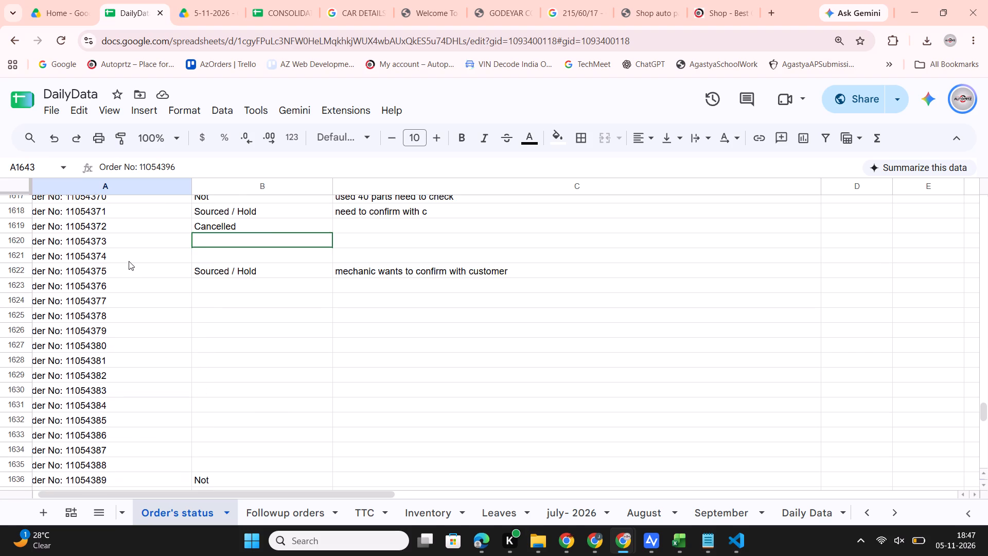
scroll(129, 261, "up", 2)
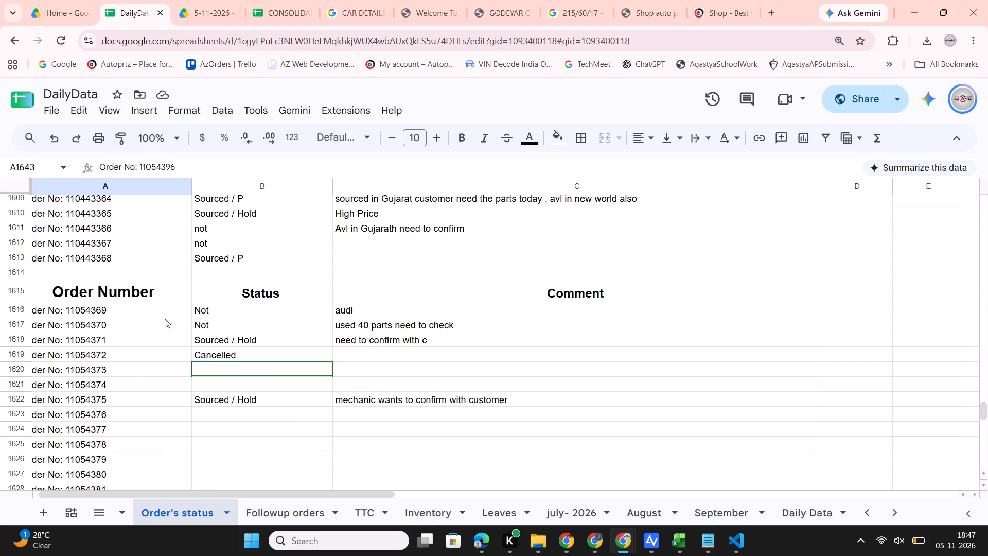
scroll(140, 436, "down", 2)
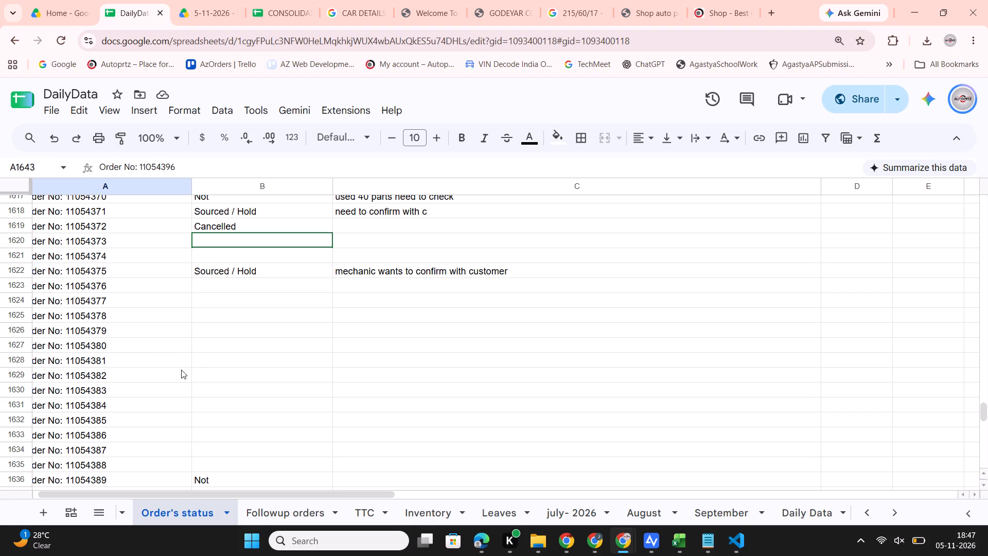
scroll(179, 357, "up", 1)
scroll(227, 416, "down", 1)
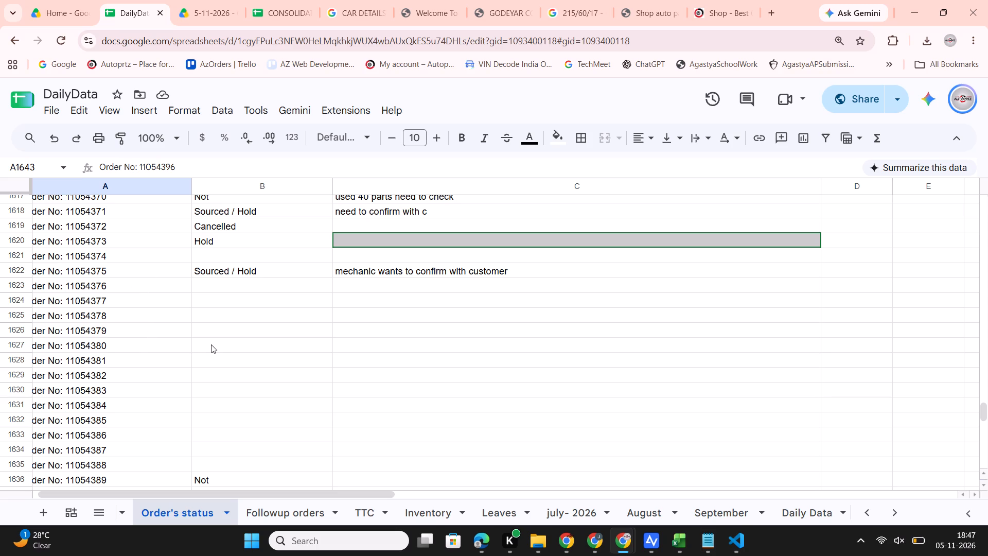
scroll(310, 347, "up", 1)
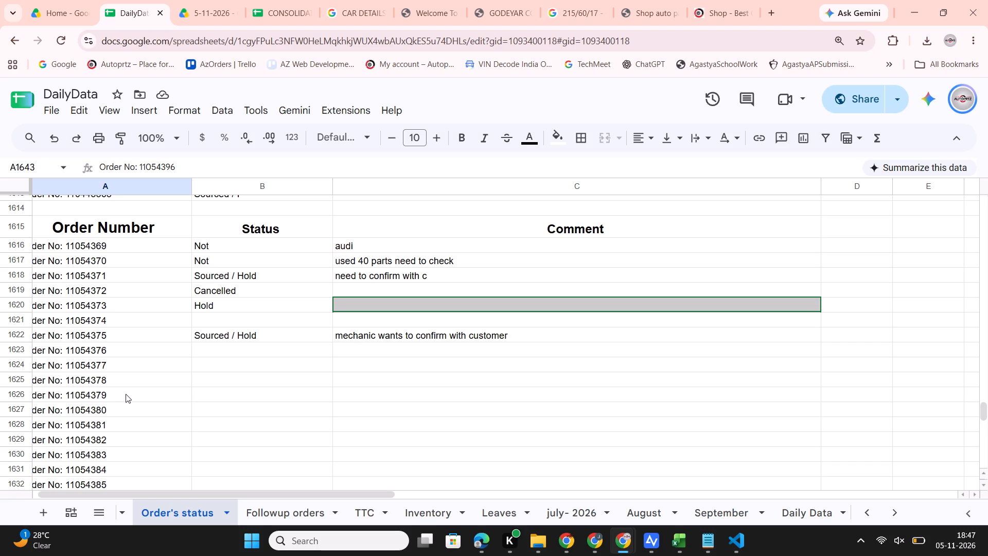
scroll(160, 440, "down", 1)
scroll(160, 440, "up", 1)
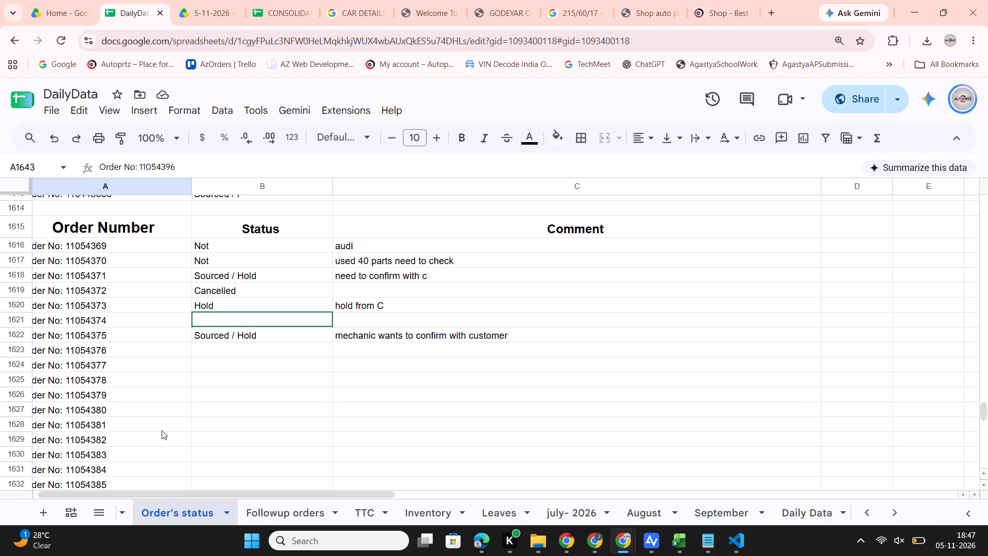
left_click(233, 425)
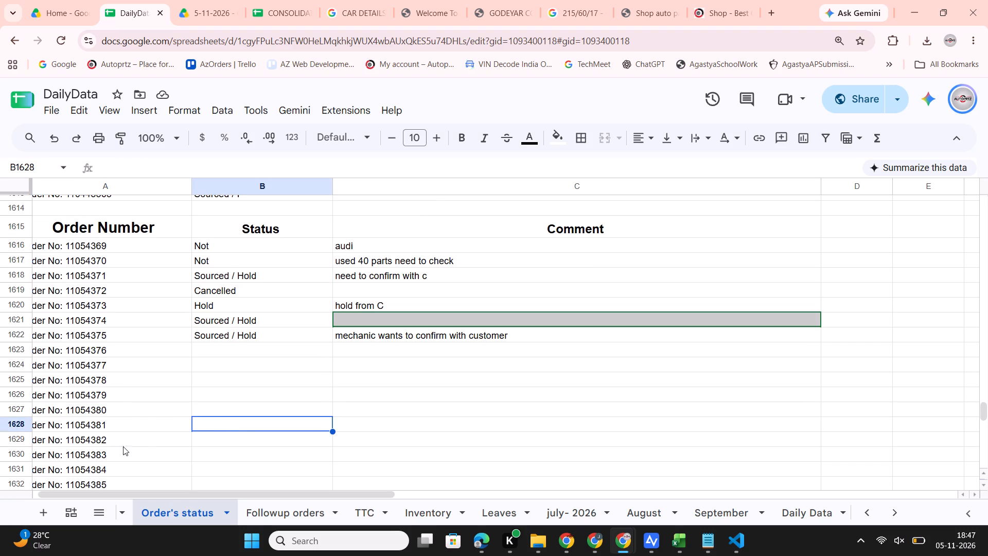
left_click(223, 335)
key("ctrl+c")
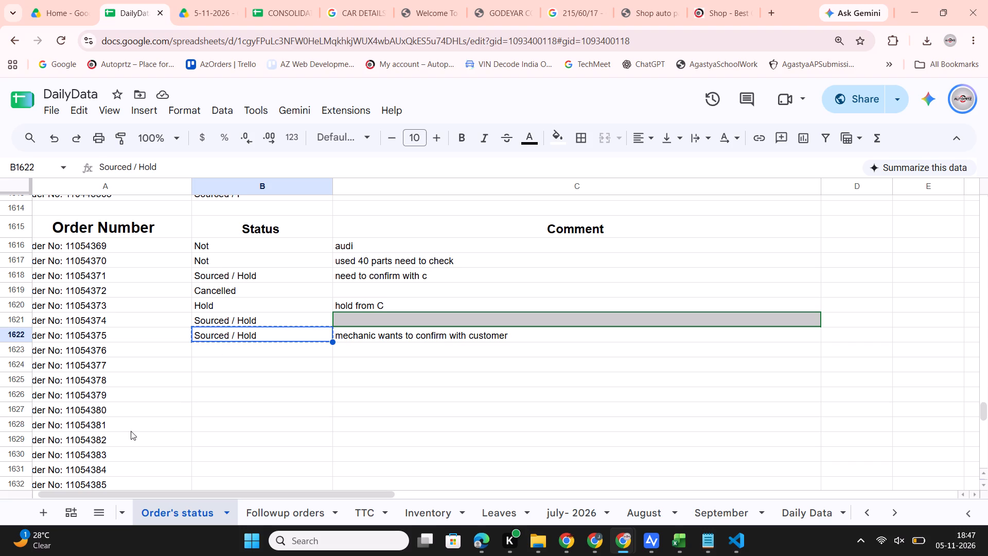
left_click(225, 424)
key("ctrl+v")
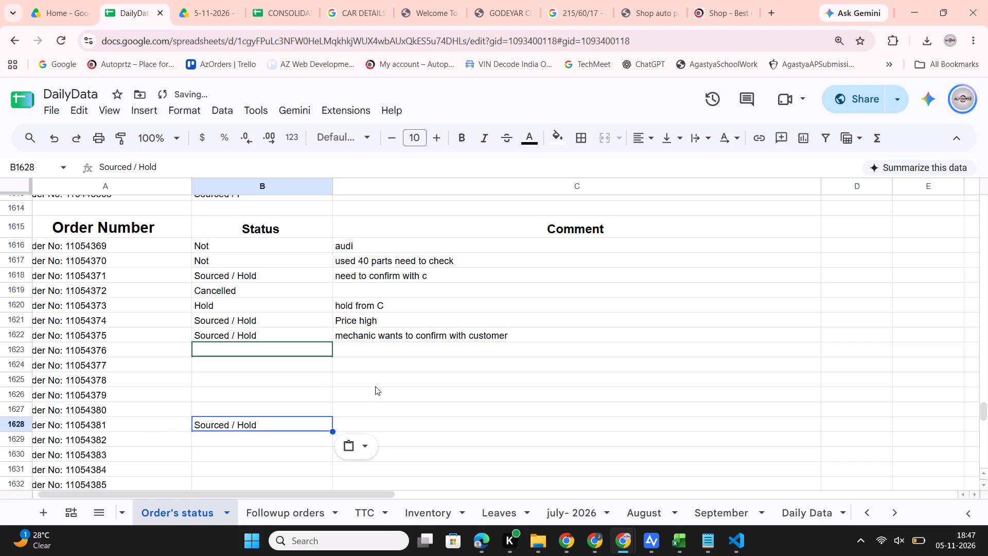
left_click(360, 321)
key("ctrl+c")
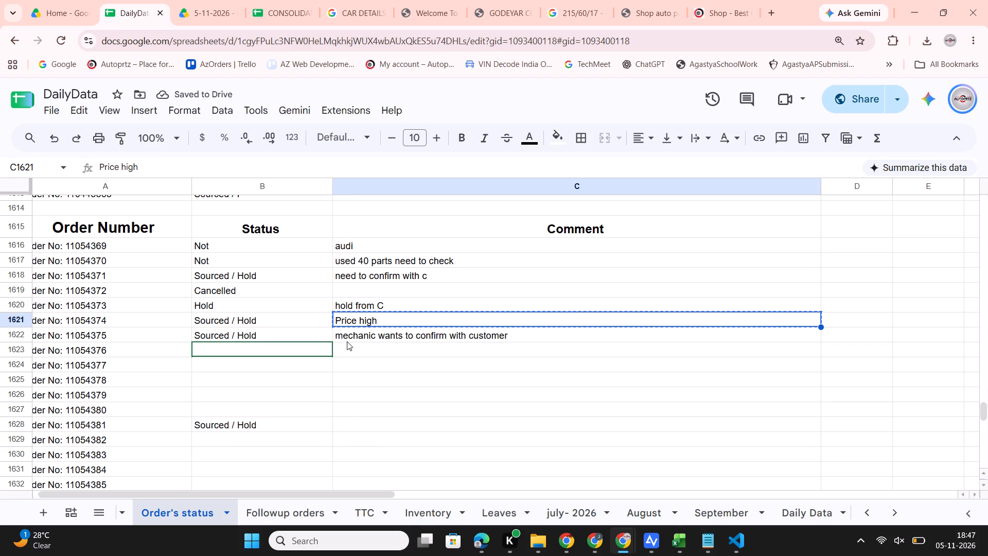
left_click(357, 420)
key("ctrl+v")
scroll(181, 420, "down", 1)
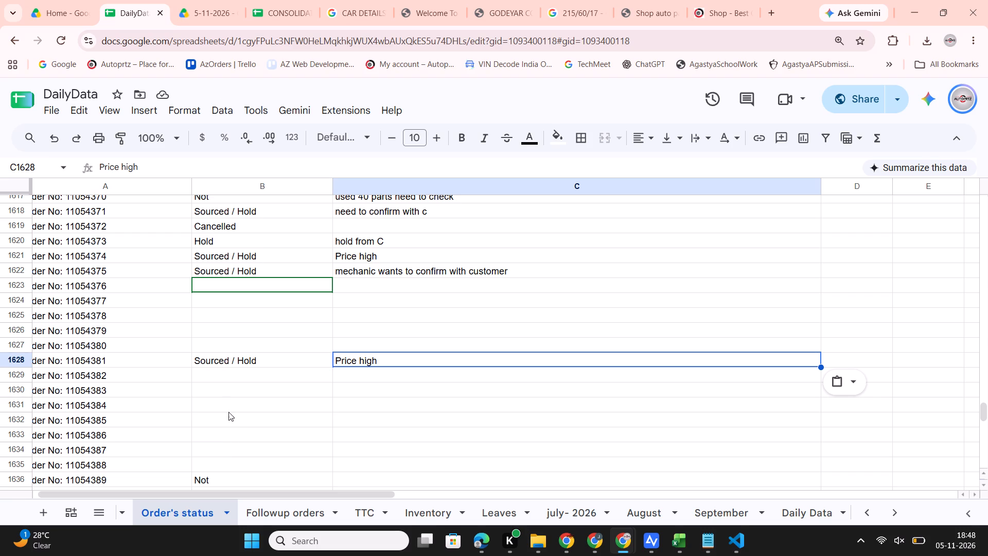
left_click(204, 433)
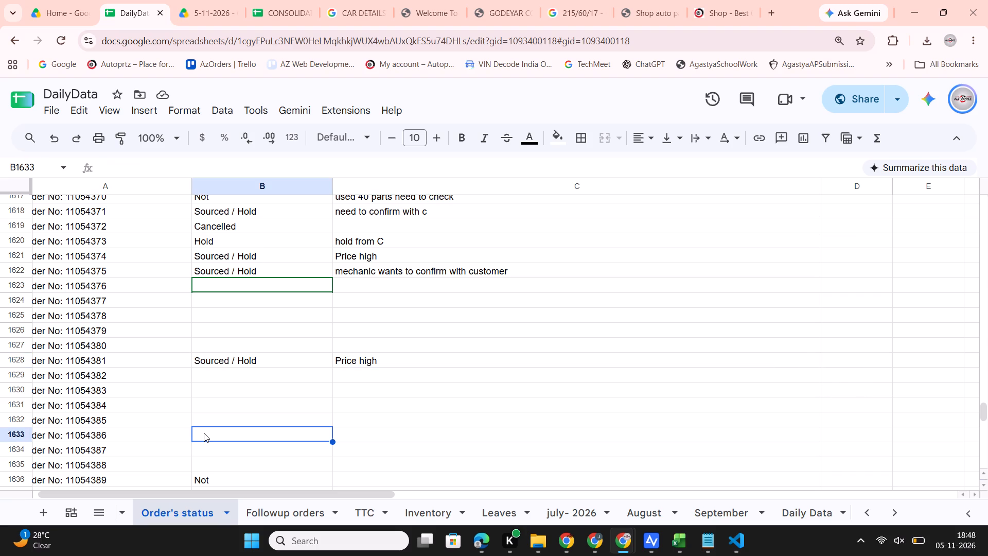
left_click(234, 362)
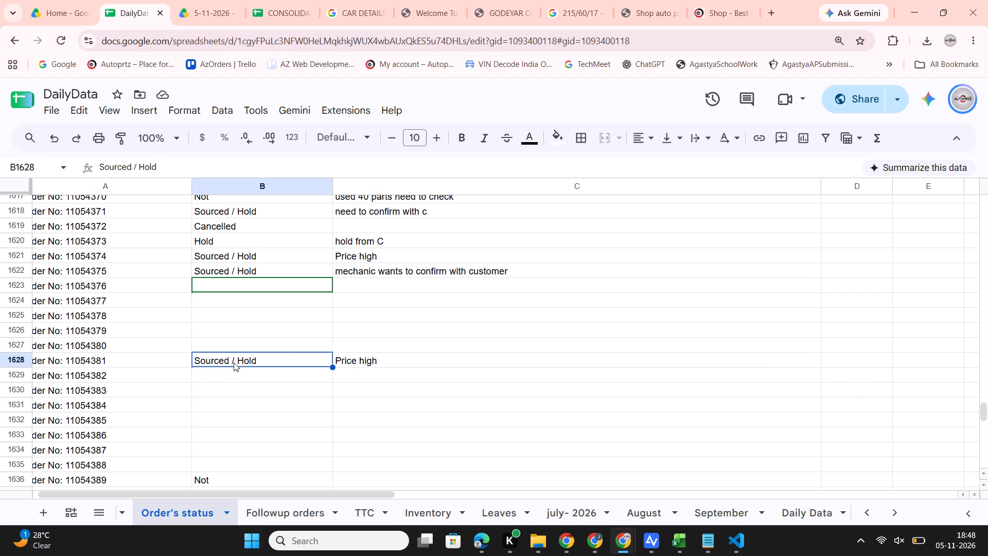
key("ctrl+c")
left_click(208, 439)
key("ctrl+v")
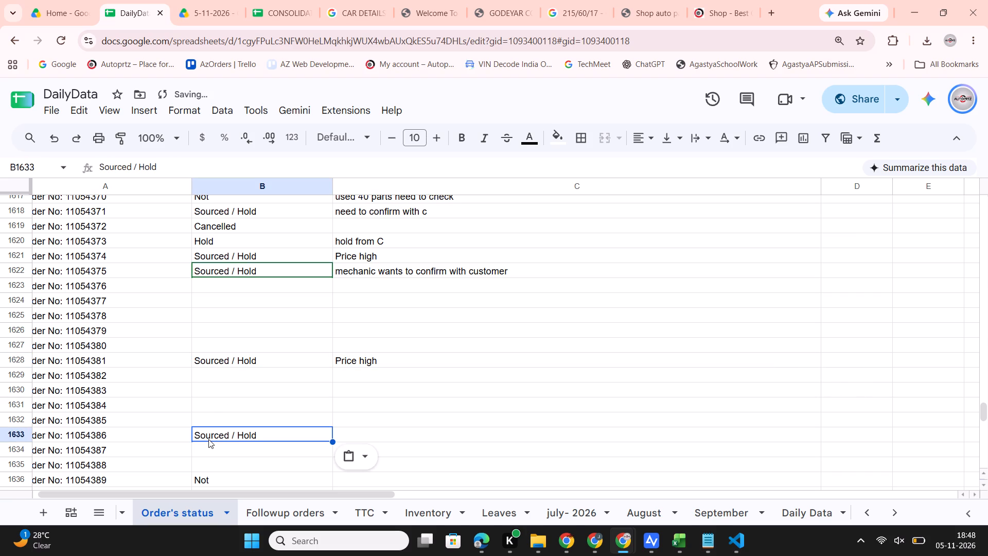
left_click(390, 433)
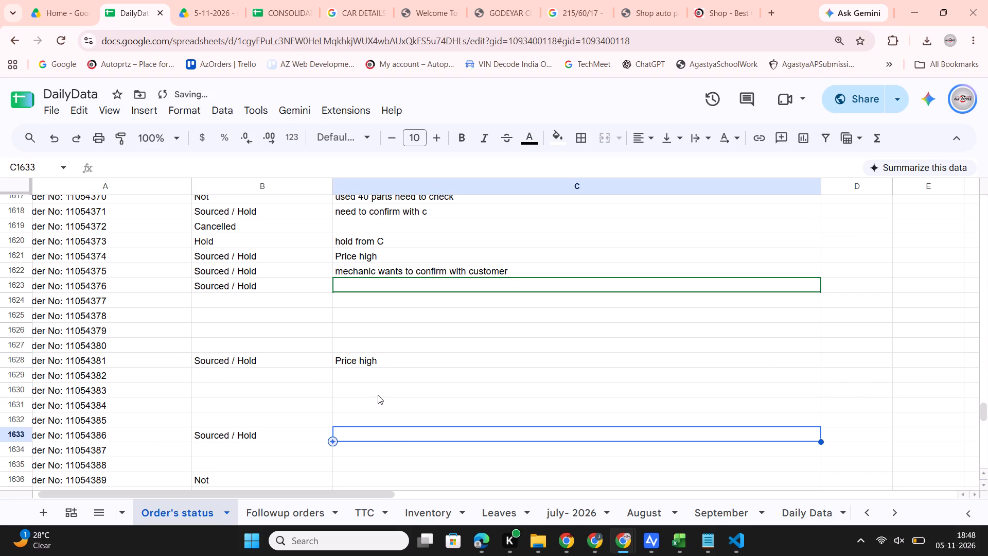
left_click(372, 360)
key("ctrl+c")
left_click(356, 443)
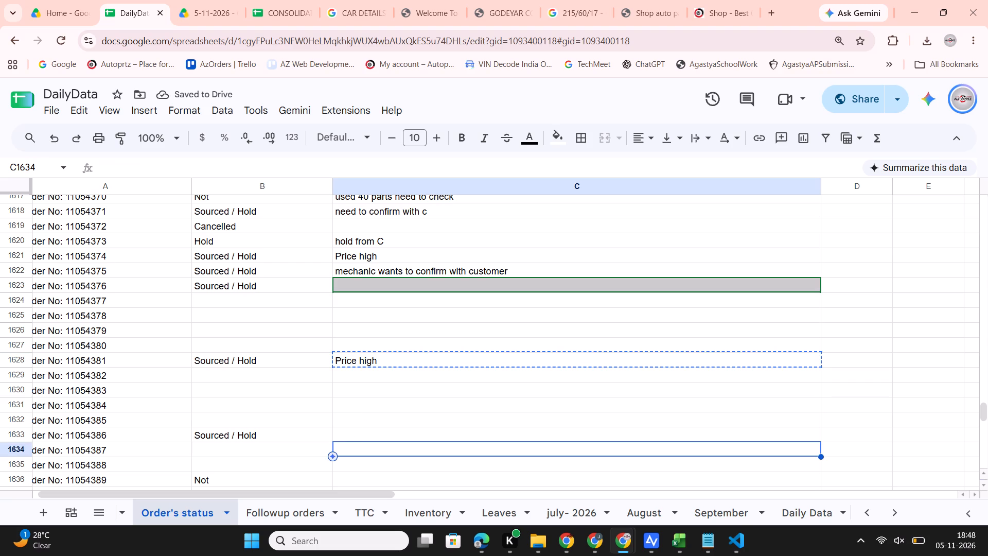
left_click(356, 431)
key("ctrl+v")
Set the status of Order No: 11054394 to Not by copying it from Order No: 11054391.
scroll(275, 435, "down", 1)
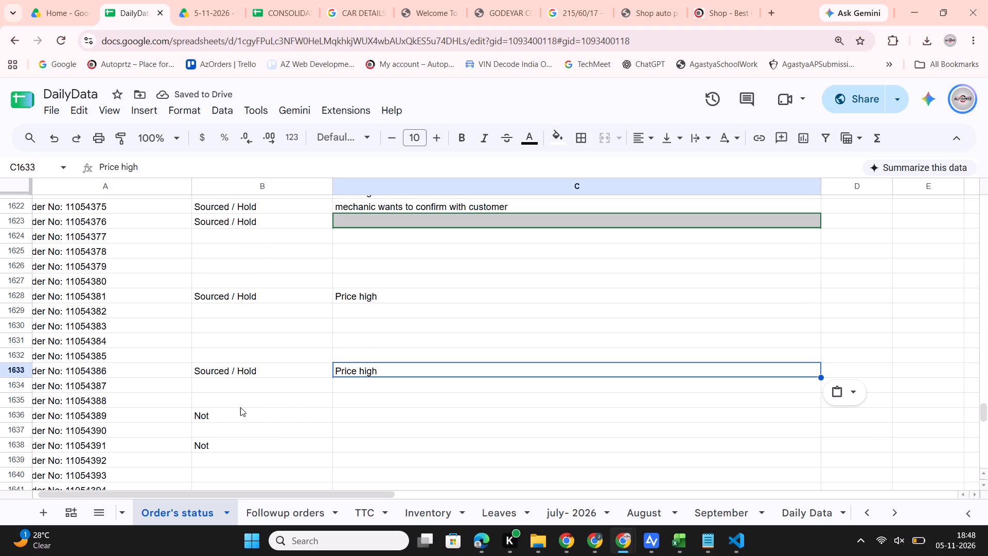
scroll(241, 412, "down", 1)
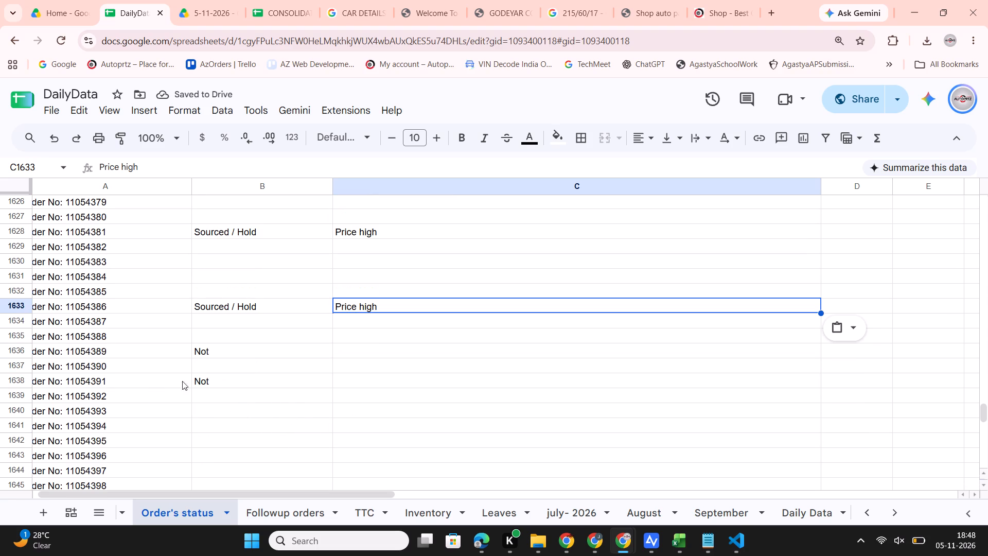
left_click(222, 456)
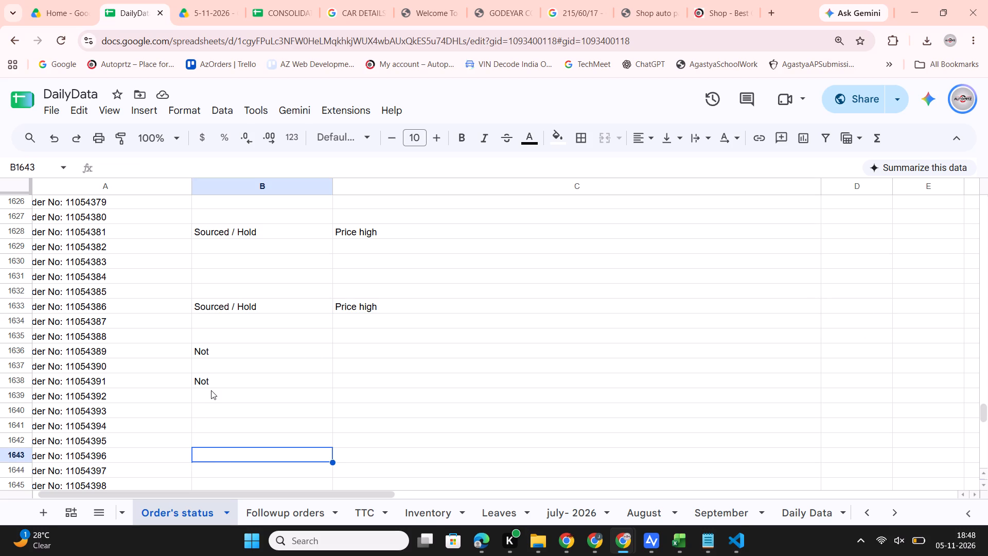
left_click(205, 424)
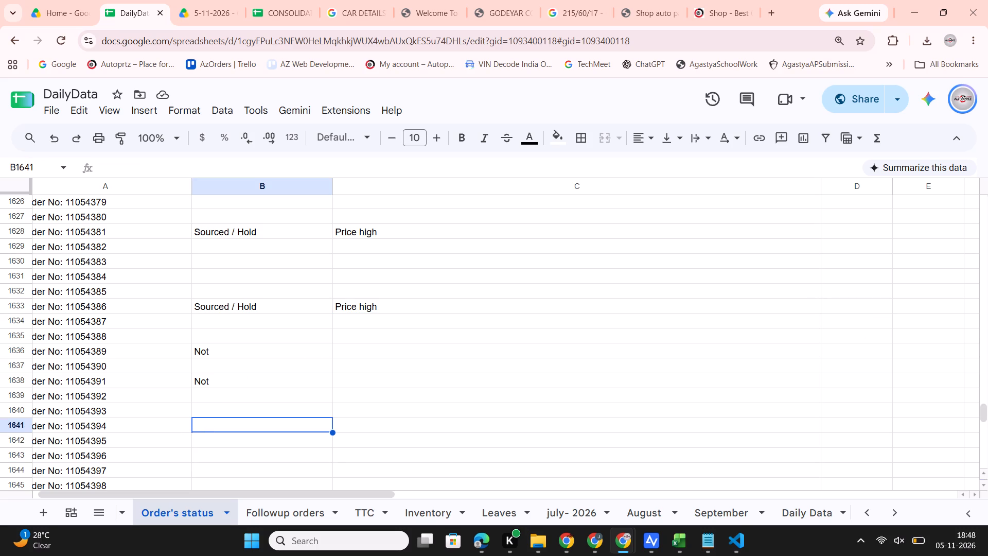
left_click(225, 382)
key("ctrl+c")
left_click(203, 418)
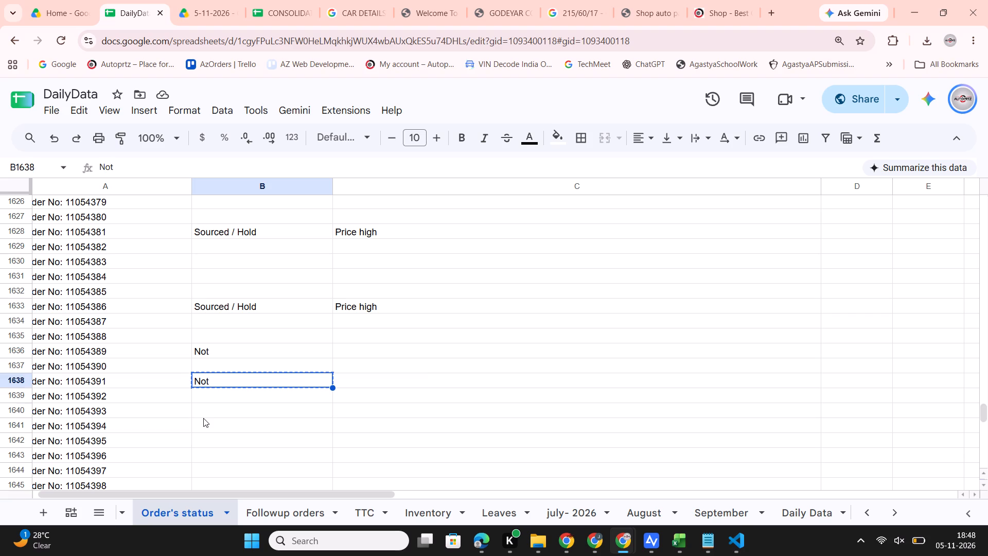
left_click(217, 419)
key("ctrl+v")
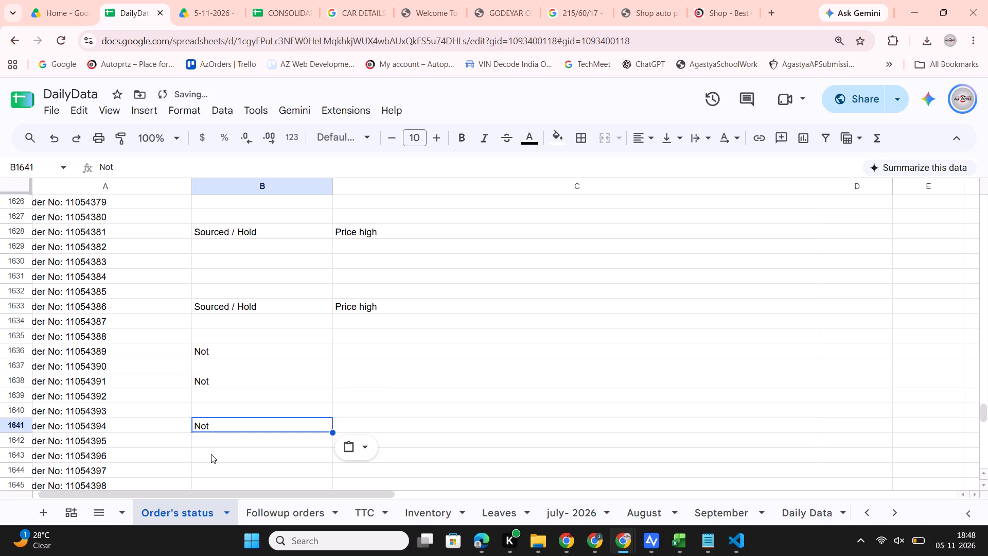
left_click(211, 454)
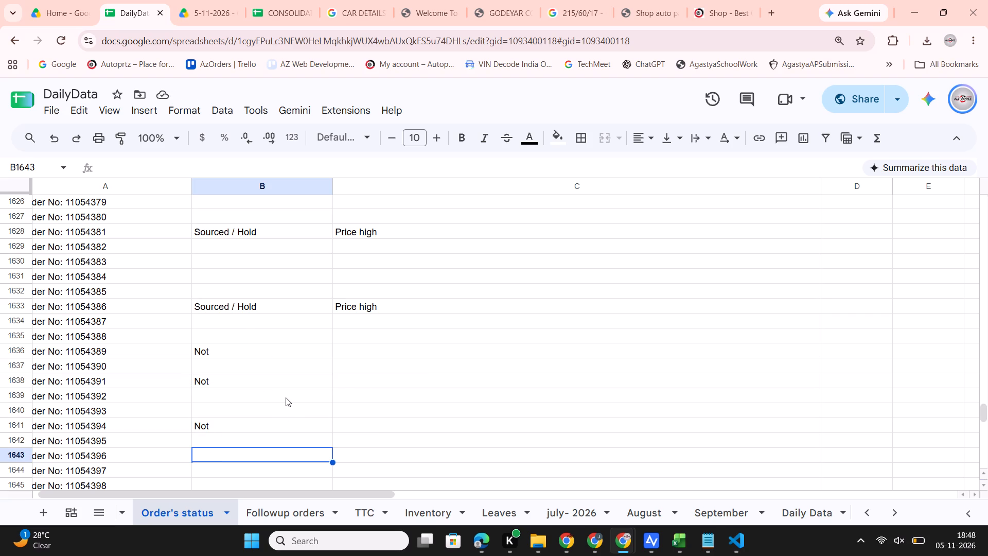
scroll(301, 372, "up", 4)
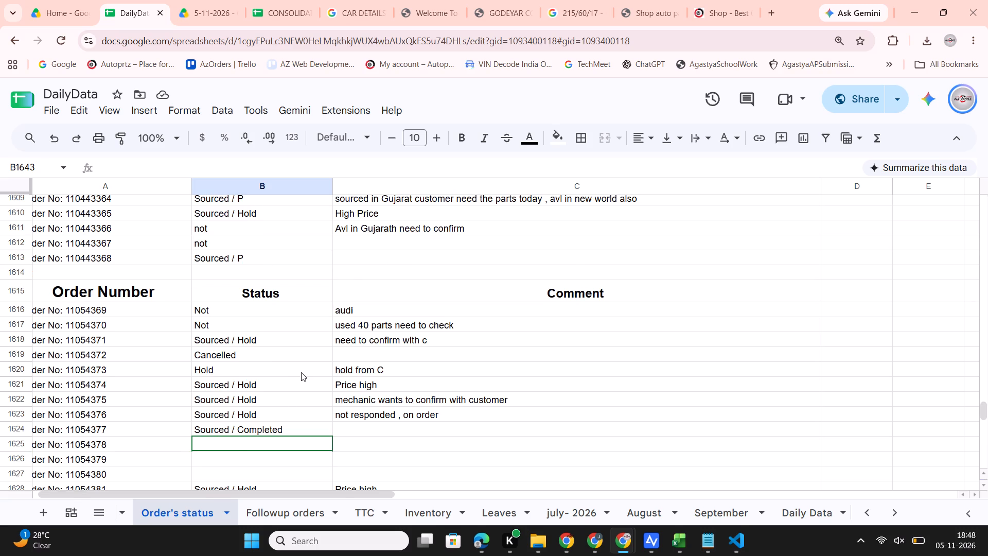
scroll(301, 372, "up", 4)
left_click(264, 306)
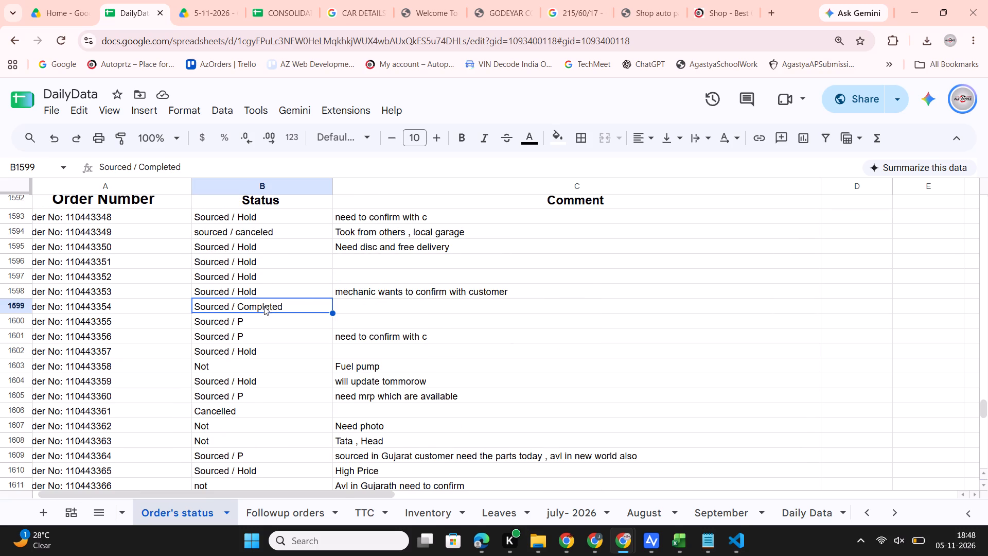
key("ctrl+c")
scroll(320, 341, "down", 9)
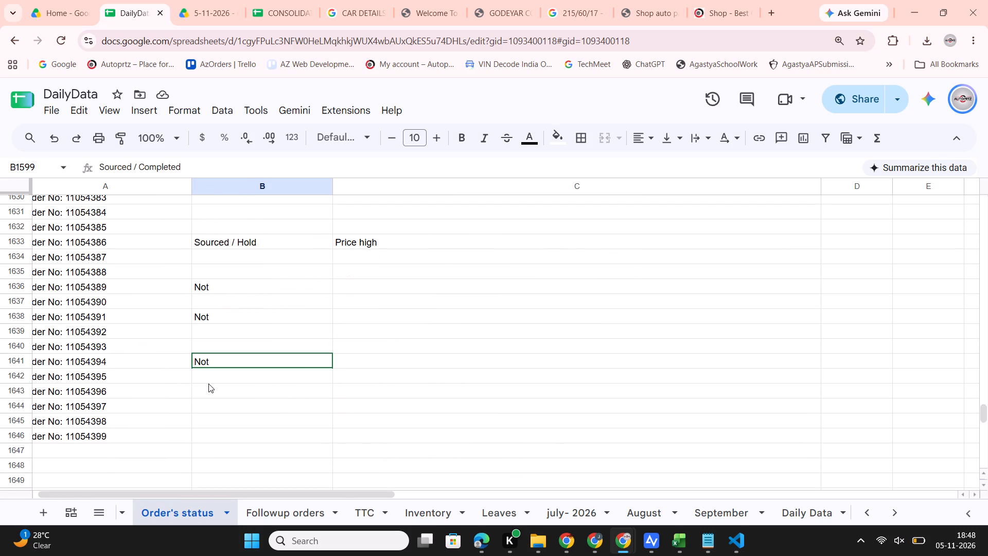
left_click(220, 390)
key("ctrl+v")
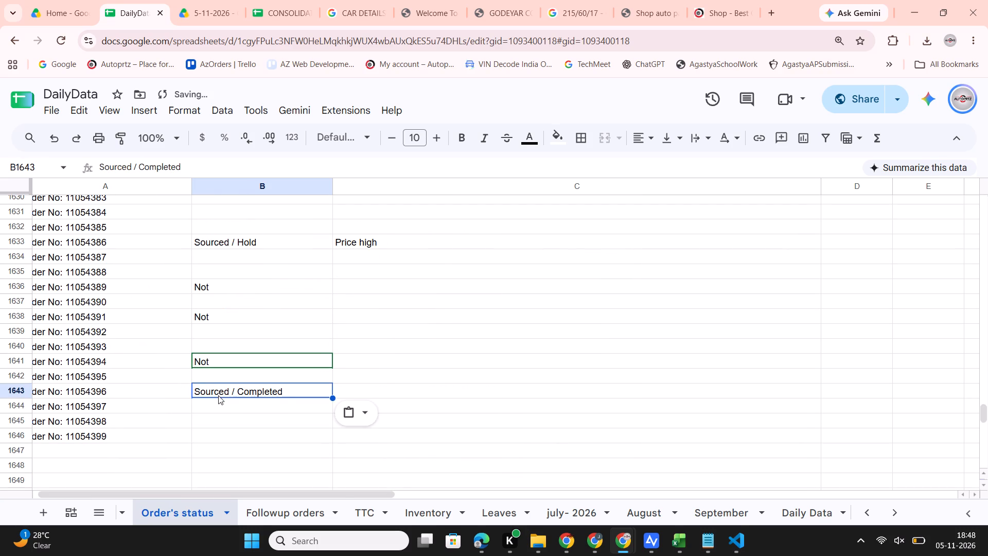
scroll(281, 412, "down", 1)
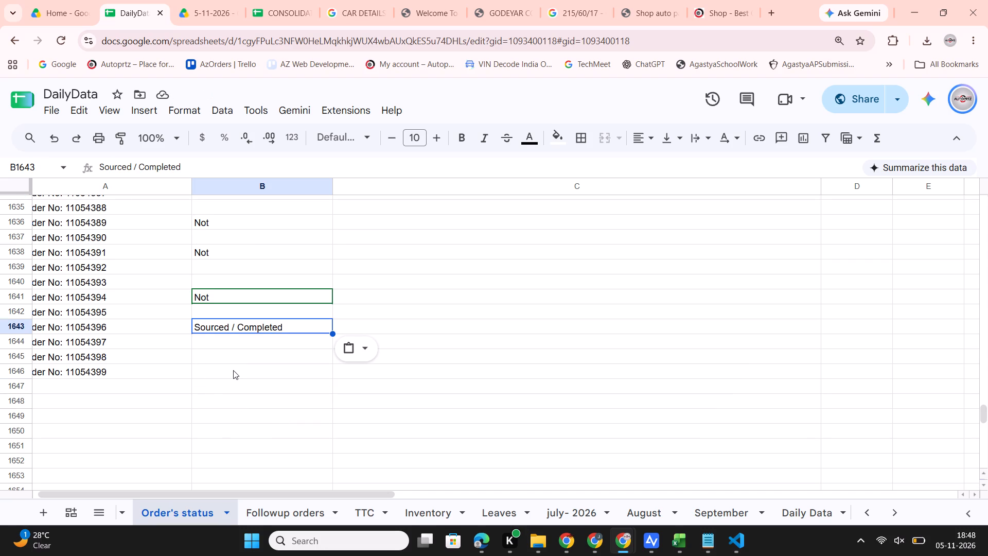
left_click_drag(99, 338, 100, 370)
key("BackSpace")
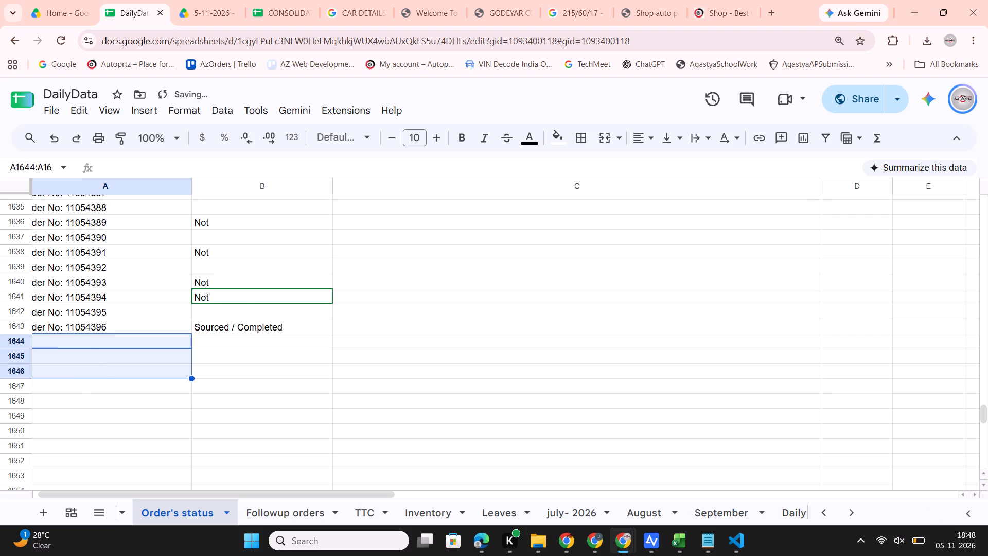
left_click(238, 328)
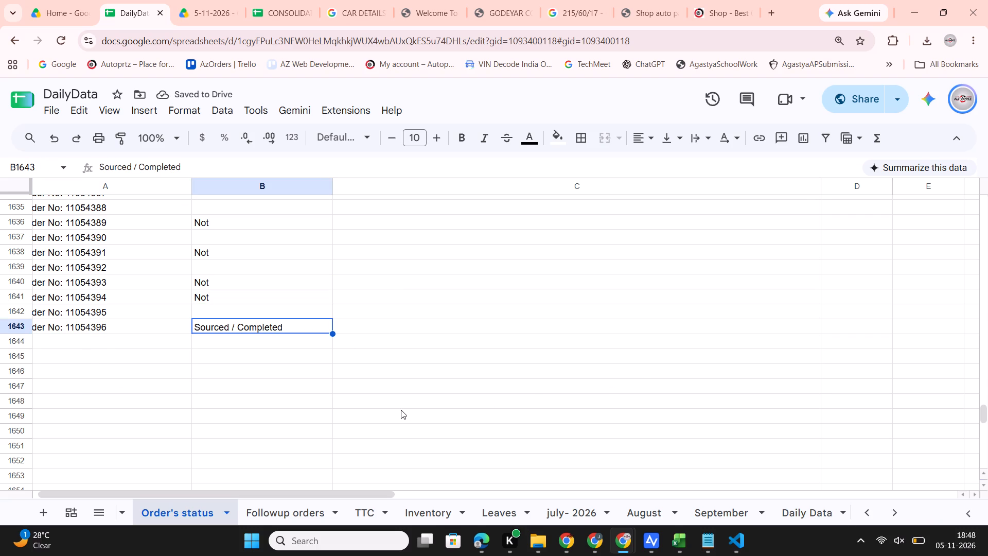
scroll(384, 406, "up", 2)
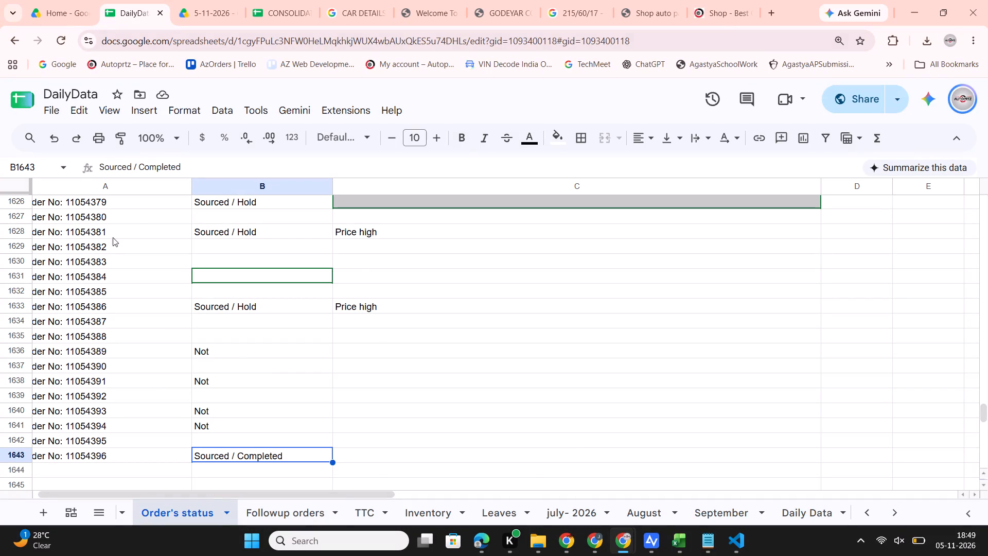
scroll(209, 381, "up", 1)
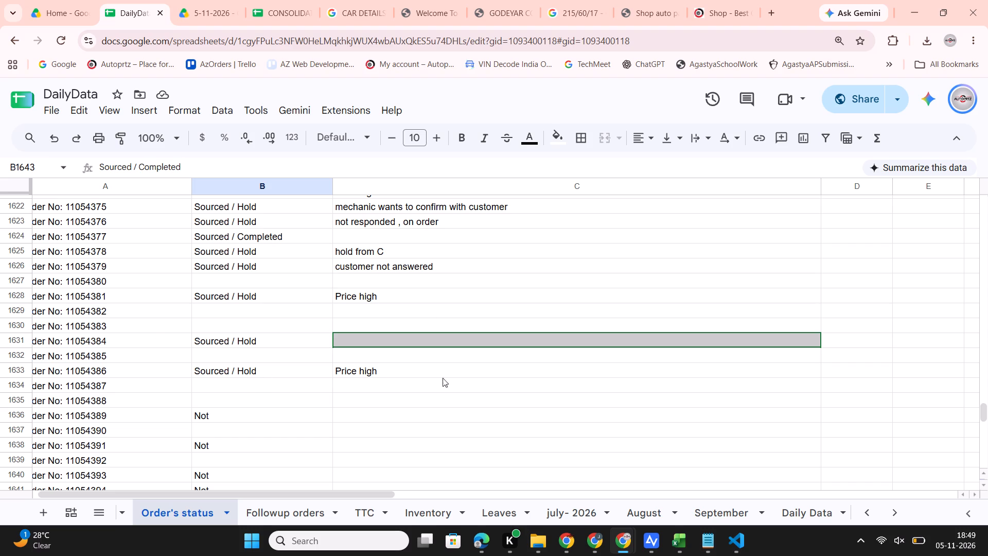
left_click(251, 432)
scroll(272, 407, "down", 3)
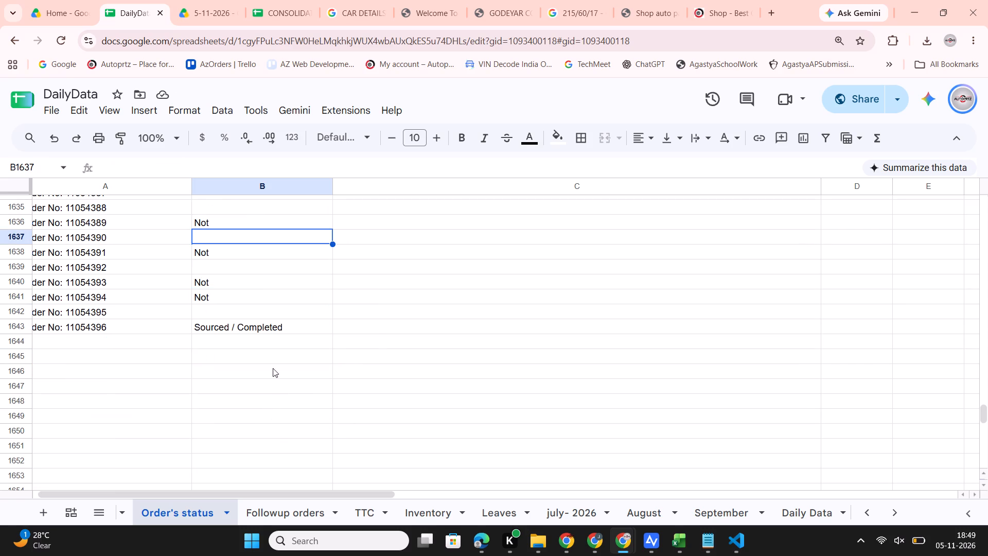
left_click(245, 308)
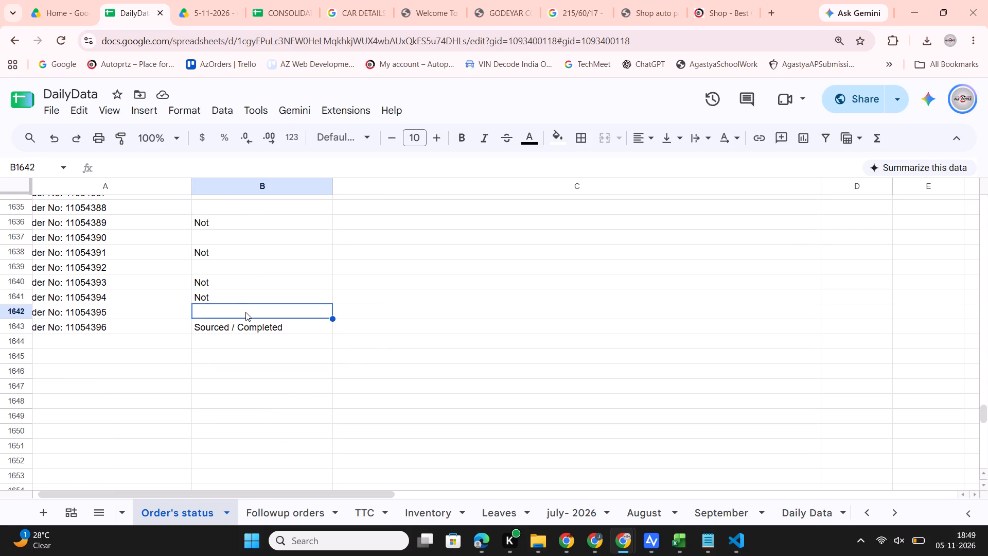
left_click(249, 324)
scroll(279, 337, "up", 2)
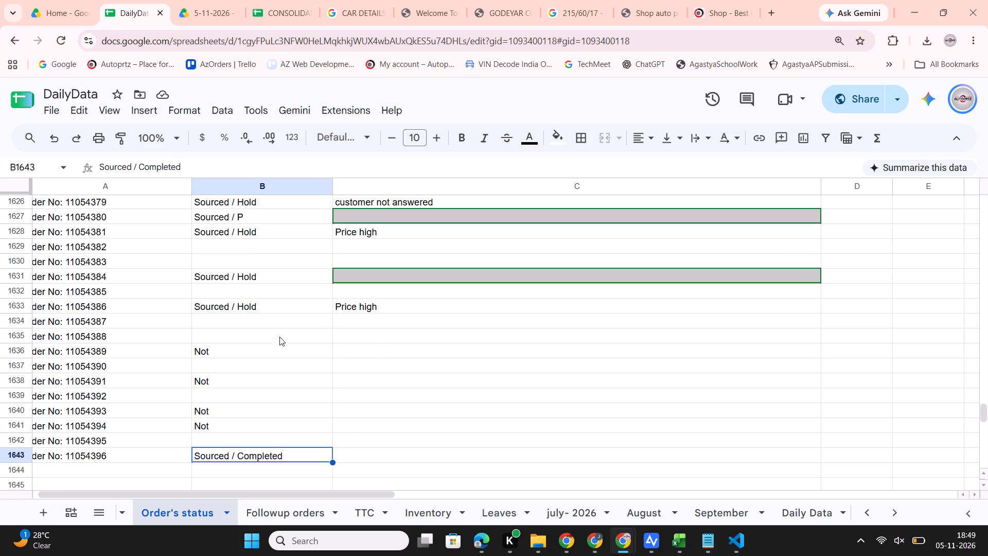
scroll(276, 337, "up", 3)
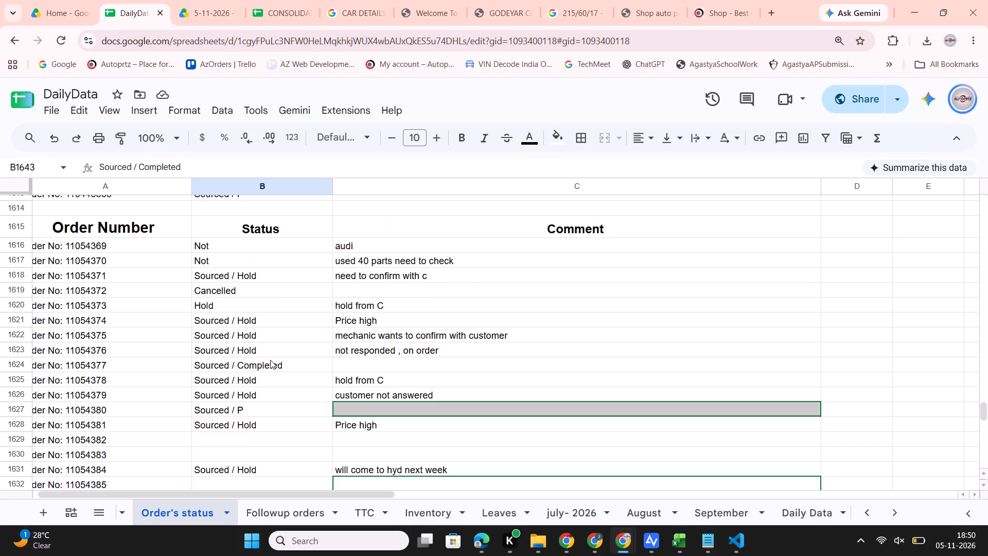
scroll(269, 359, "up", 1)
scroll(361, 423, "down", 3)
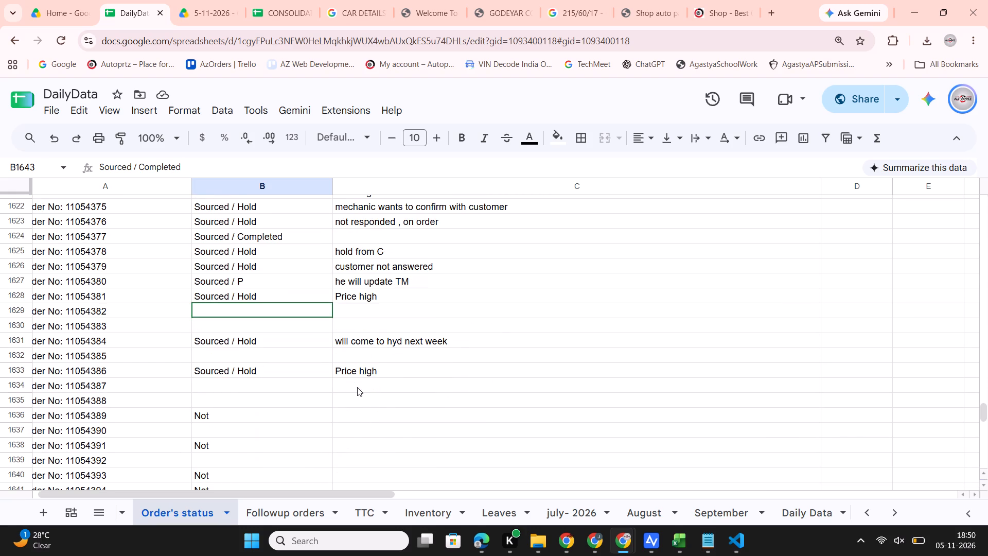
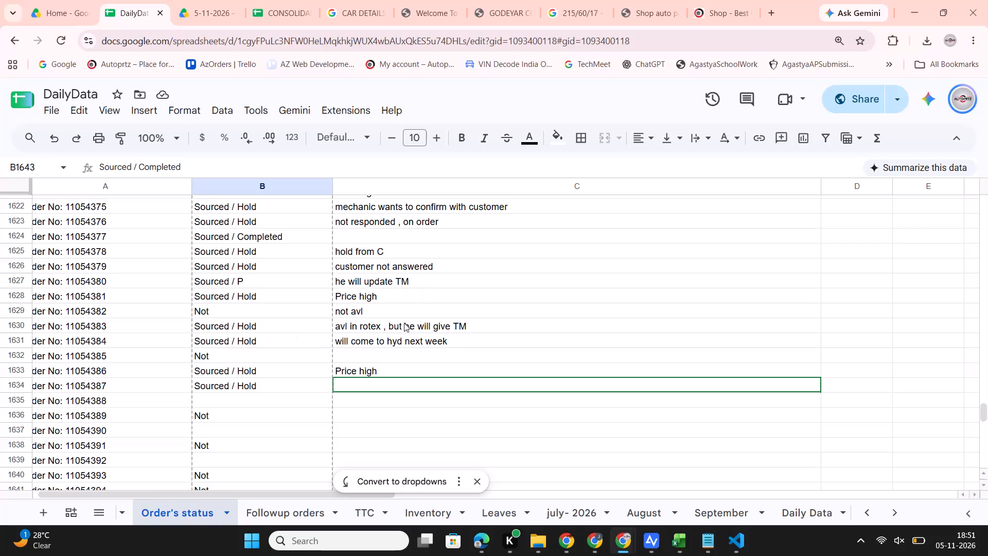
scroll(515, 333, "up", 6)
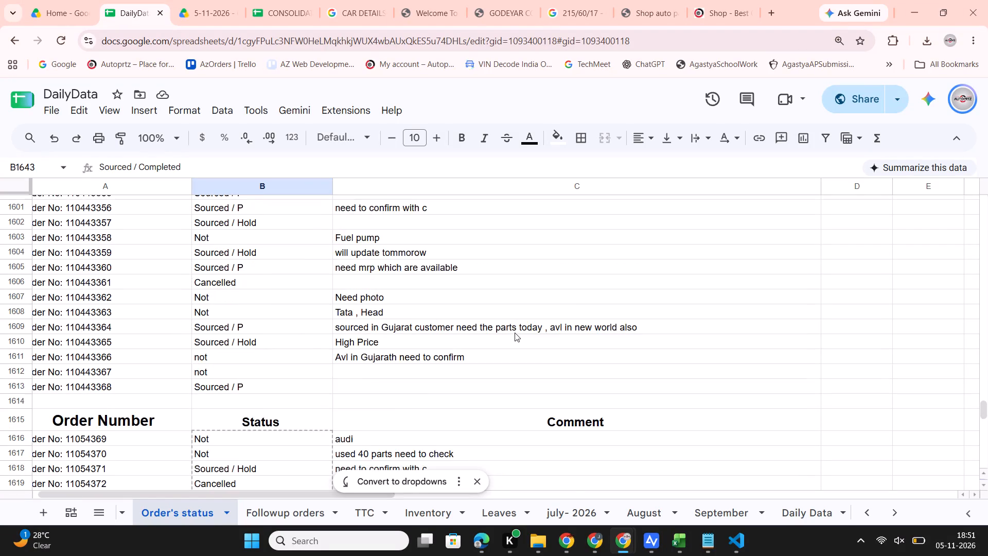
scroll(515, 333, "up", 4)
scroll(515, 333, "down", 12)
scroll(515, 329, "up", 10)
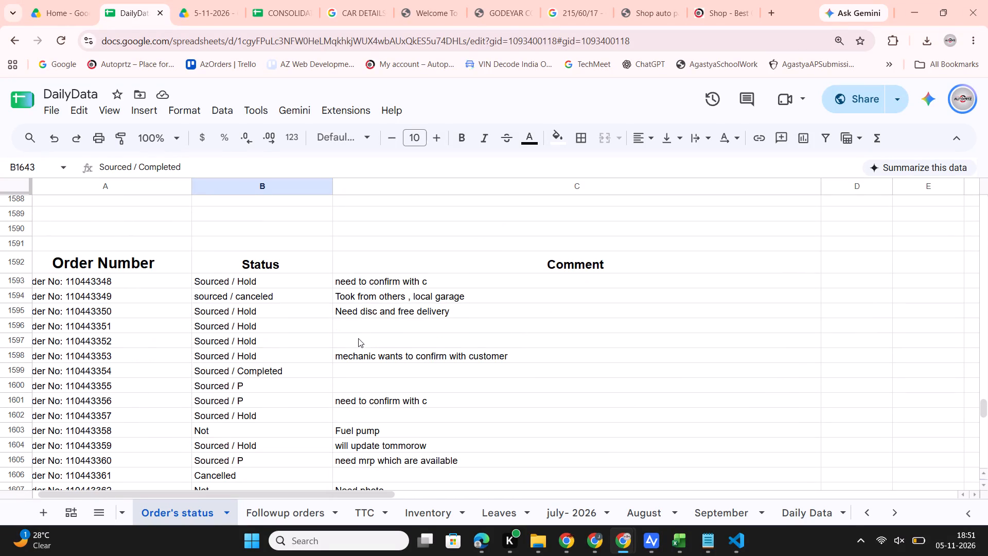
scroll(358, 338, "down", 7)
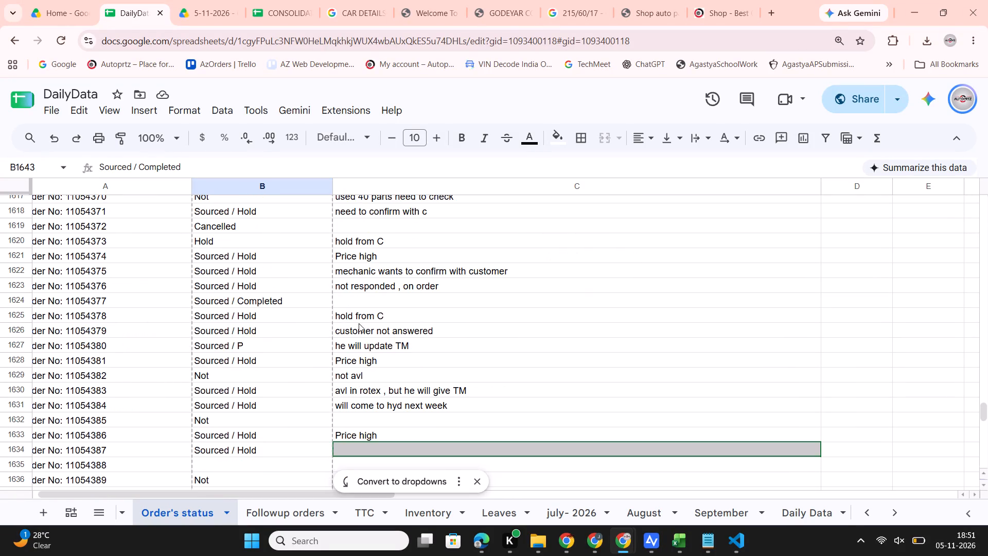
Set the status of Order No: 11054395 to Not by copying it from Order No: 11054394.
scroll(359, 317, "down", 3)
left_click(268, 375)
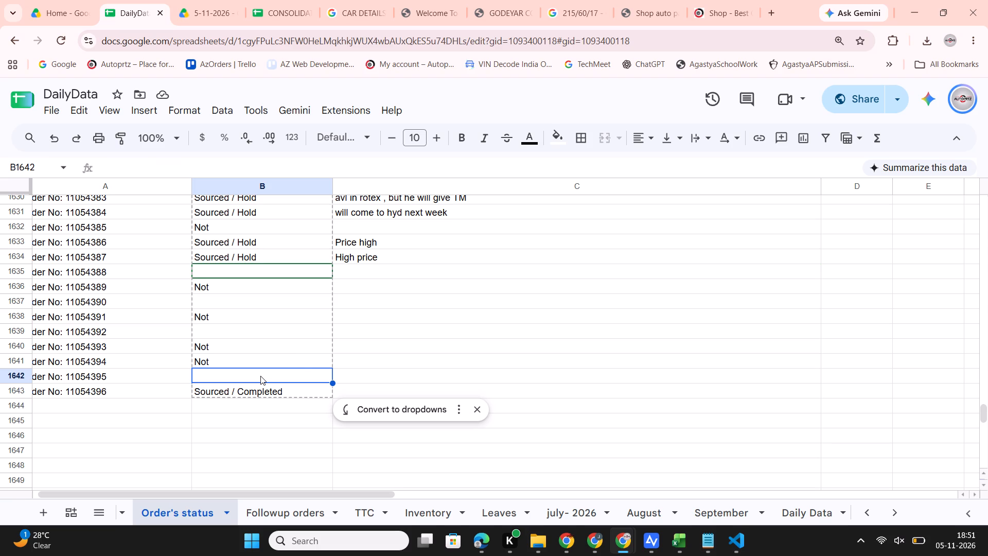
left_click(246, 365)
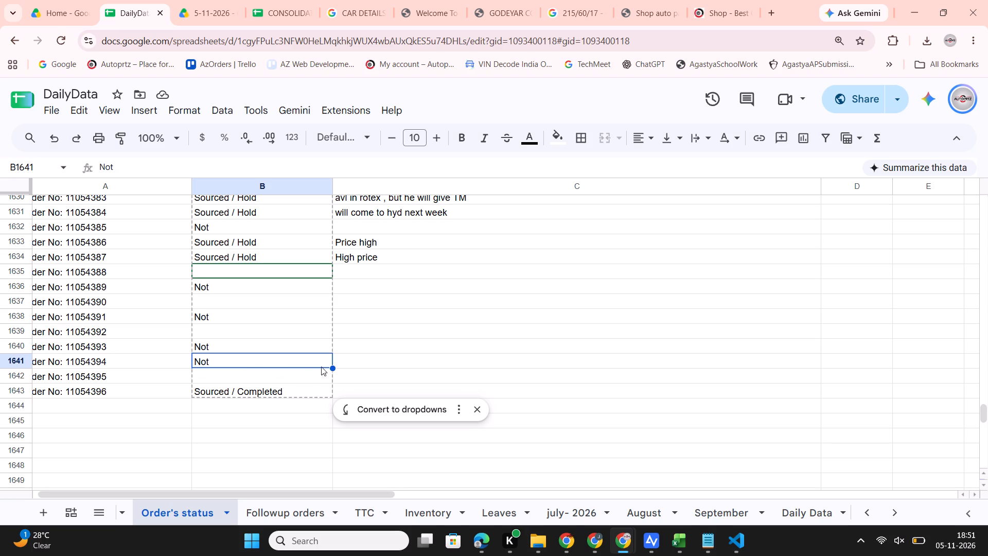
left_click_drag(332, 368, 333, 377)
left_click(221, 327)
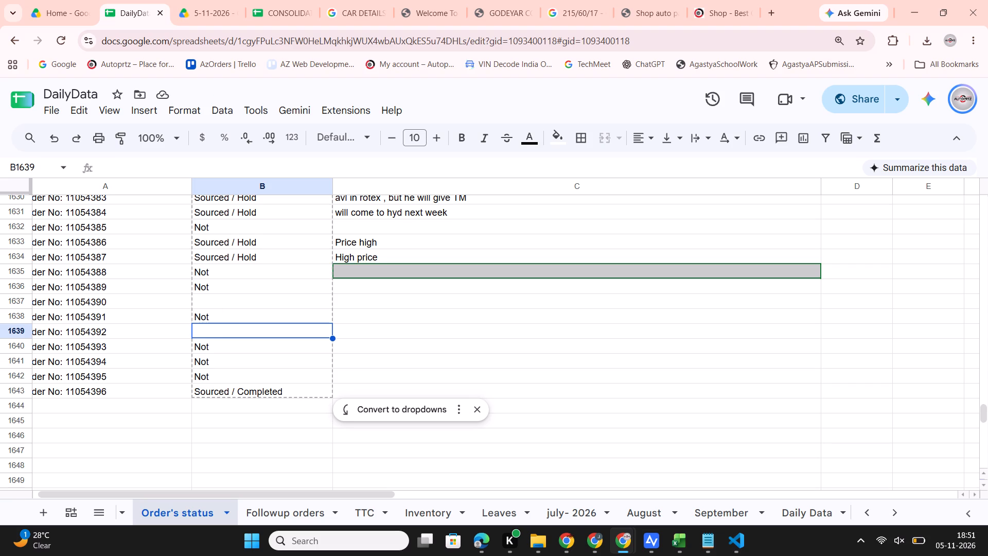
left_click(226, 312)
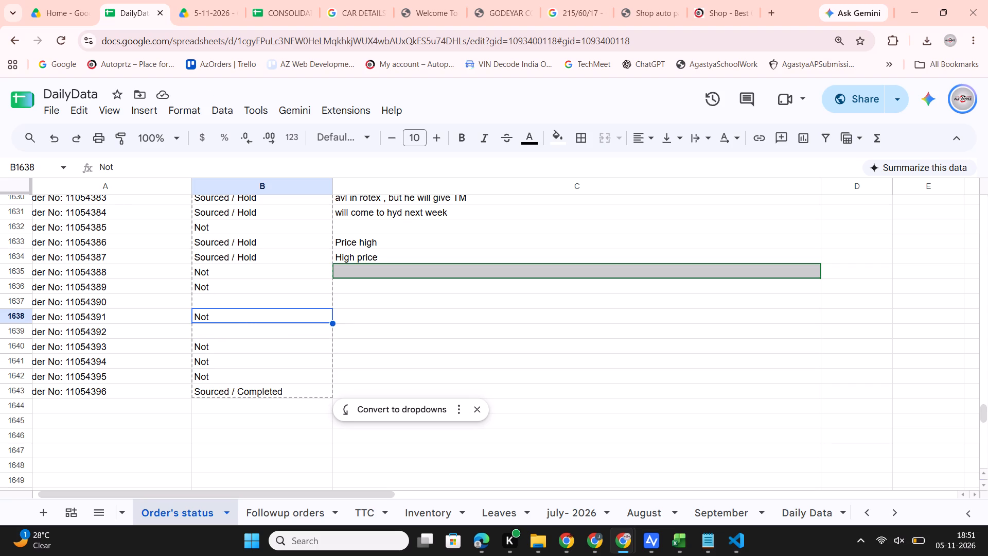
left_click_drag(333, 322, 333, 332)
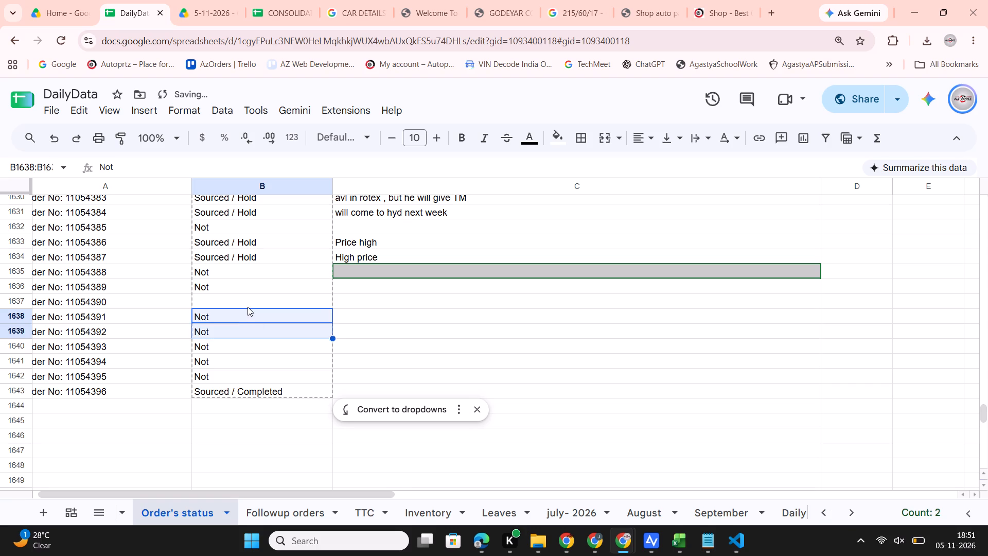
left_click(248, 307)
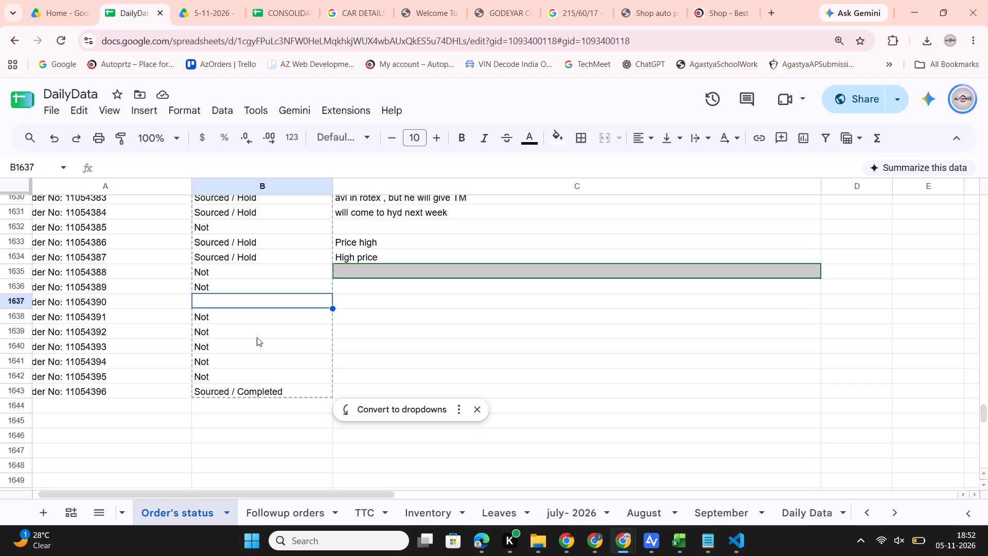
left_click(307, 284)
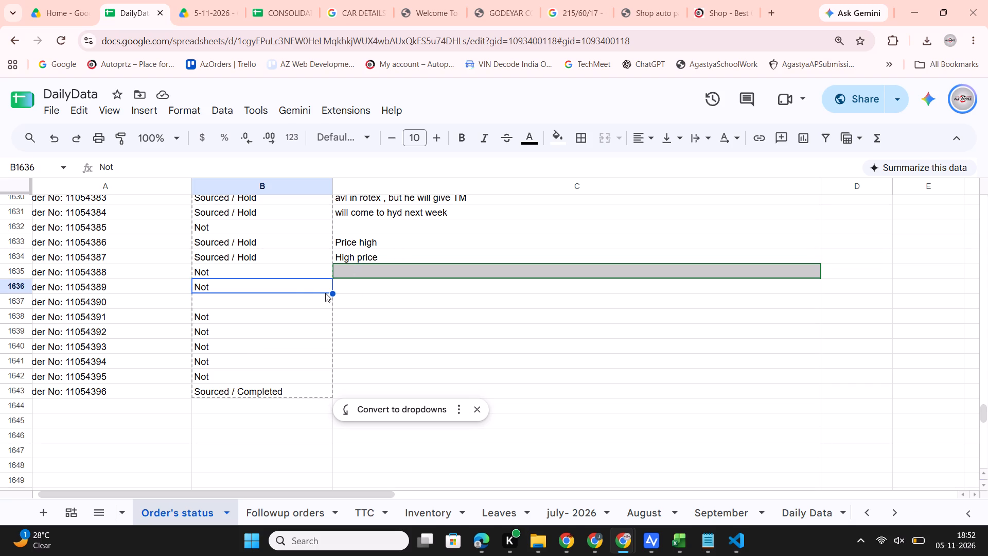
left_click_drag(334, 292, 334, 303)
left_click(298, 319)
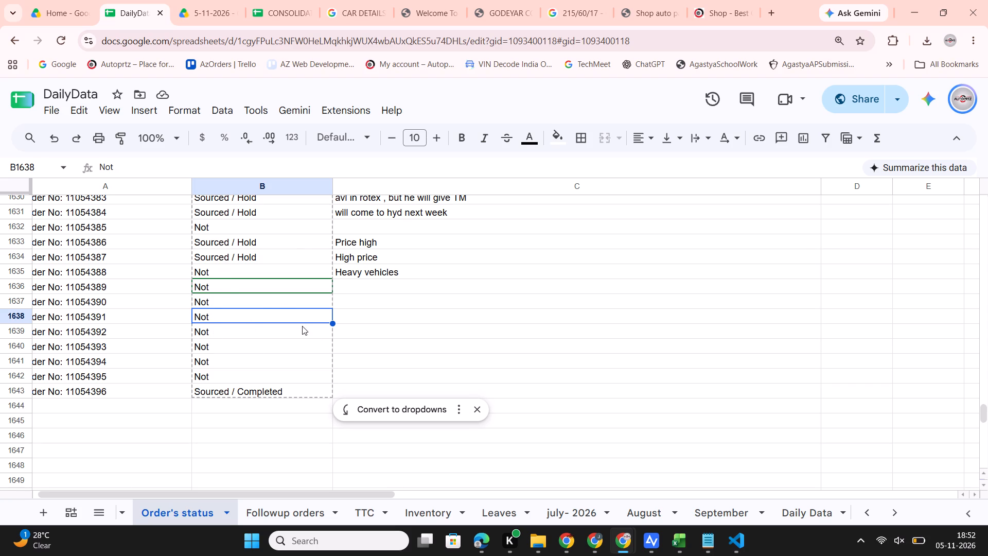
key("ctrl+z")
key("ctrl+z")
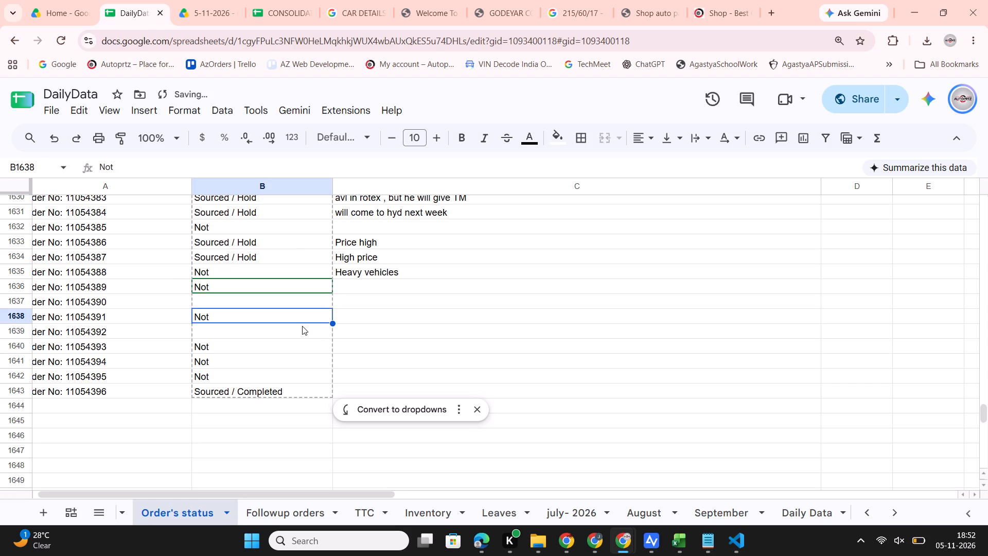
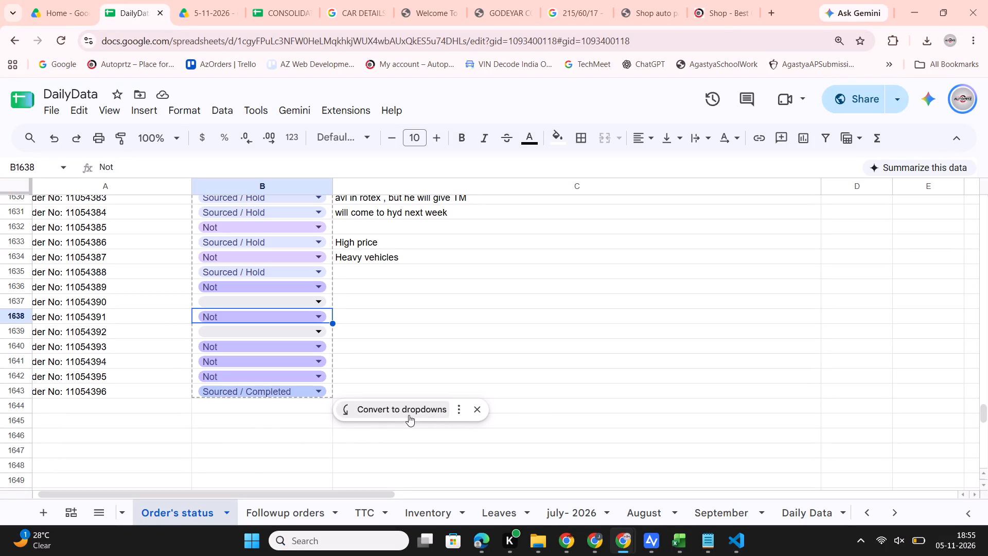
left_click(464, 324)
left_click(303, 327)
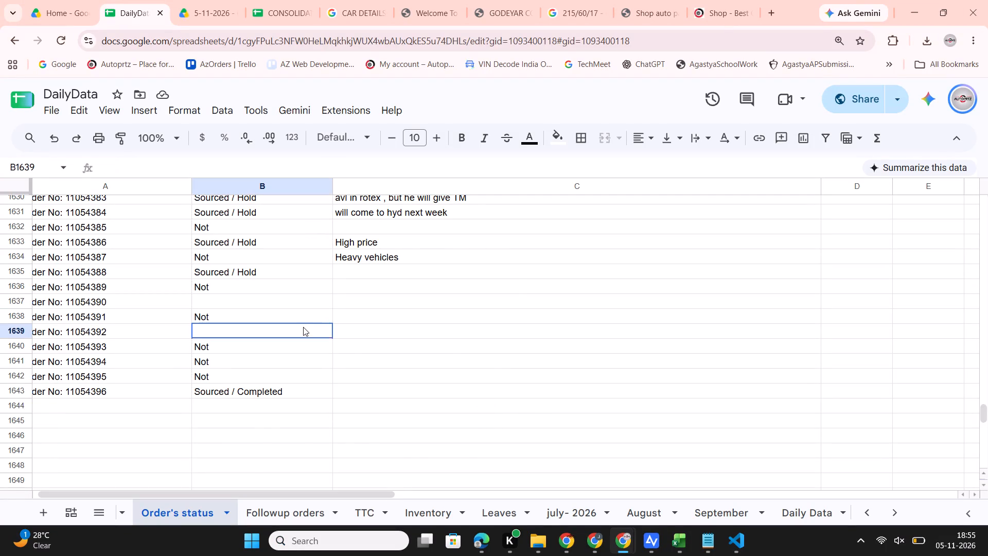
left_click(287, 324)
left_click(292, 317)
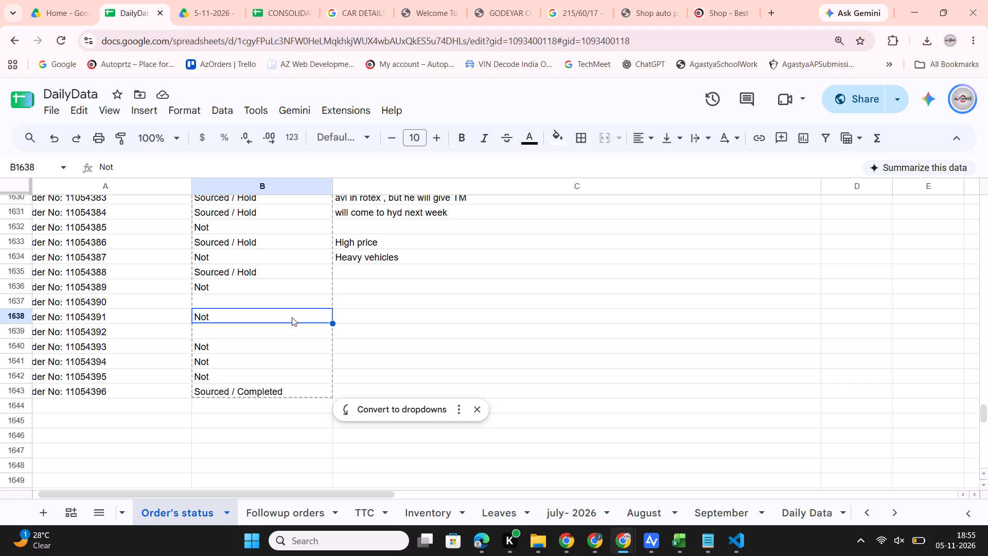
Look over the team members' daily entries across the columns of the TTC sheet, then return to the Order's status sheet.
left_click(370, 514)
scroll(841, 338, "left", 2)
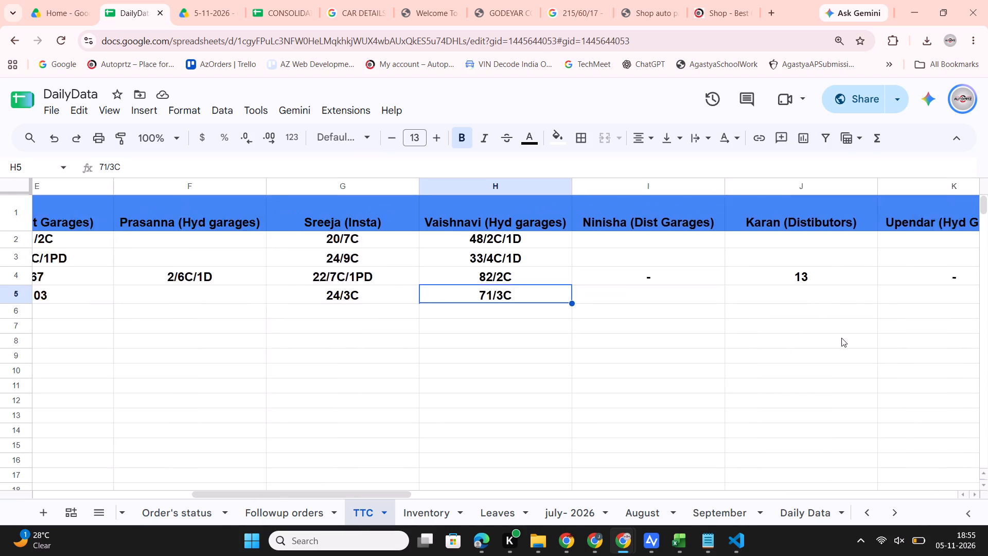
scroll(841, 338, "left", 2)
scroll(740, 277, "down", 1)
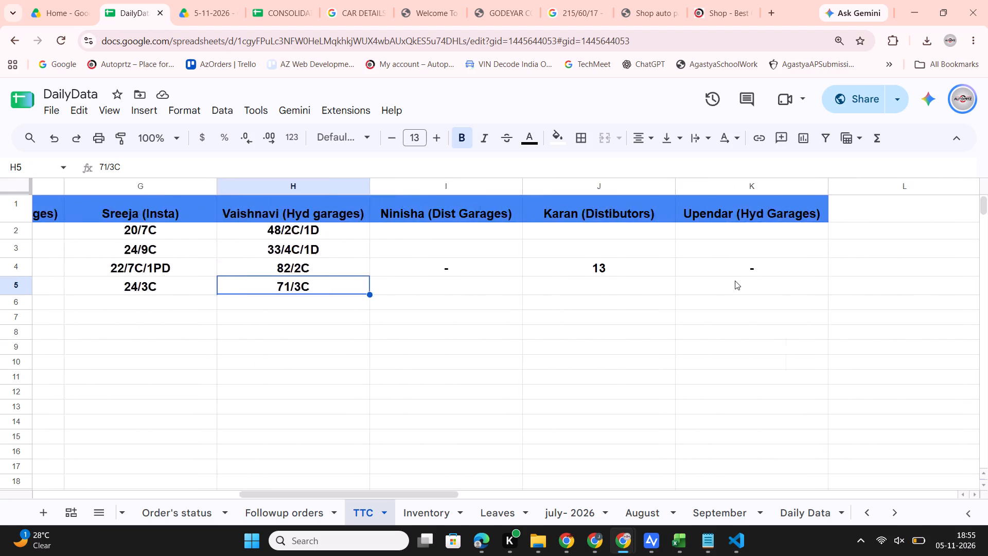
scroll(733, 281, "left", 6)
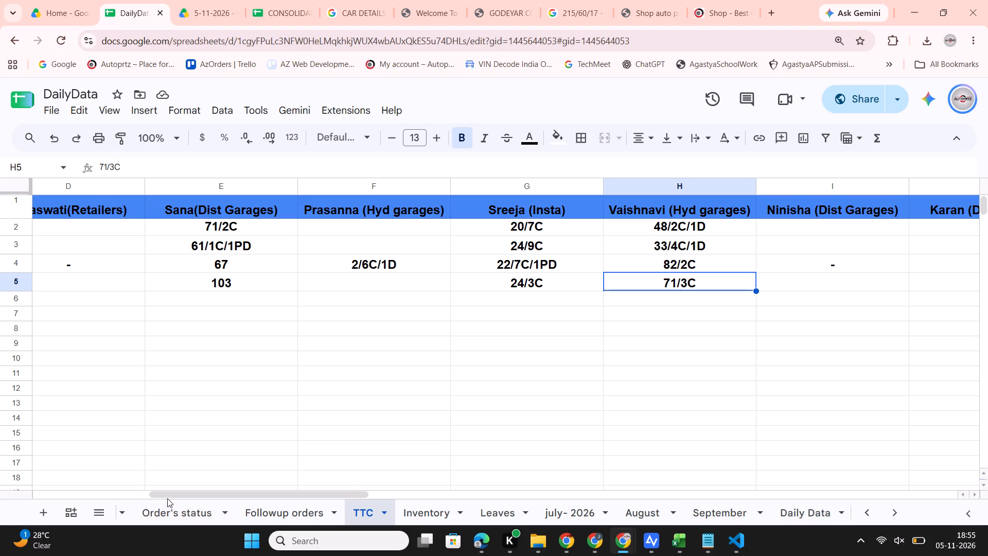
left_click(182, 507)
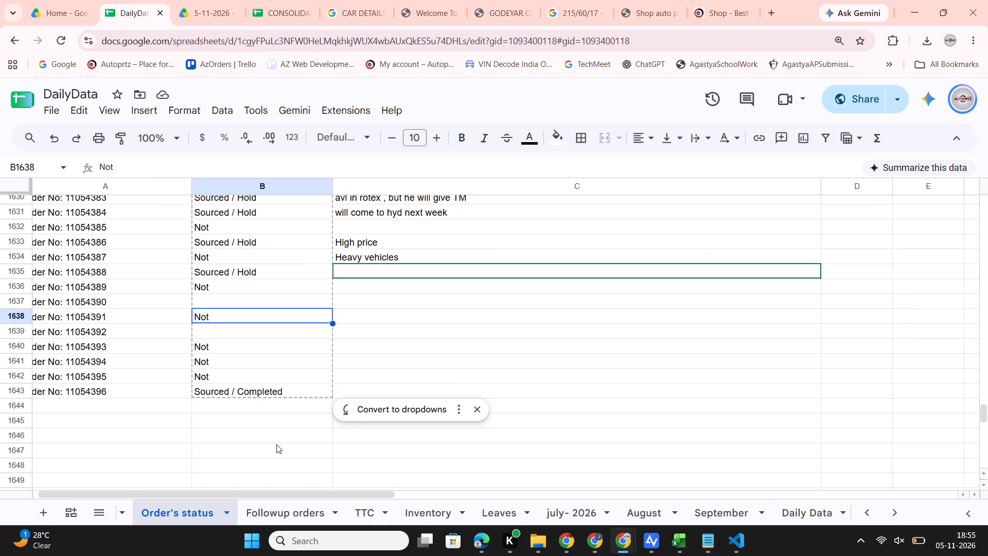
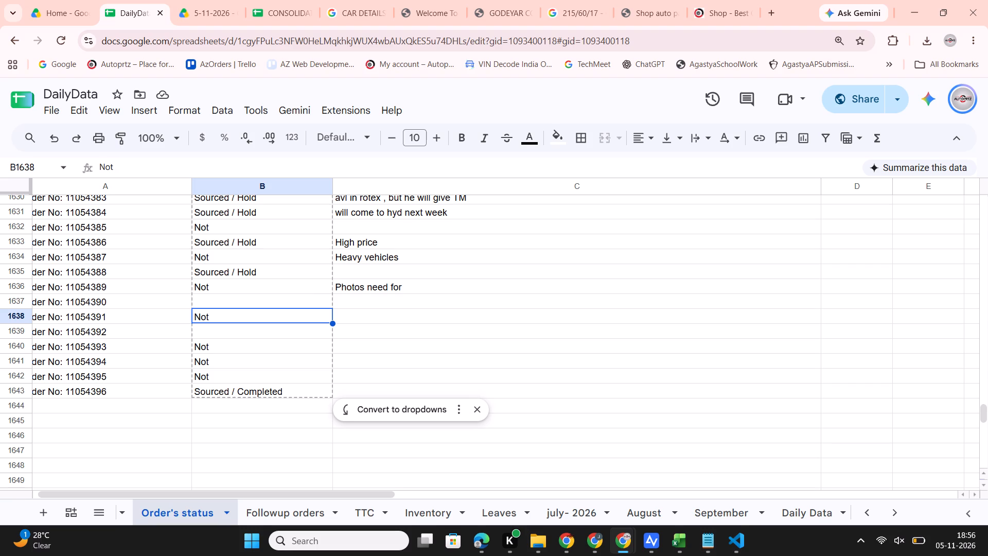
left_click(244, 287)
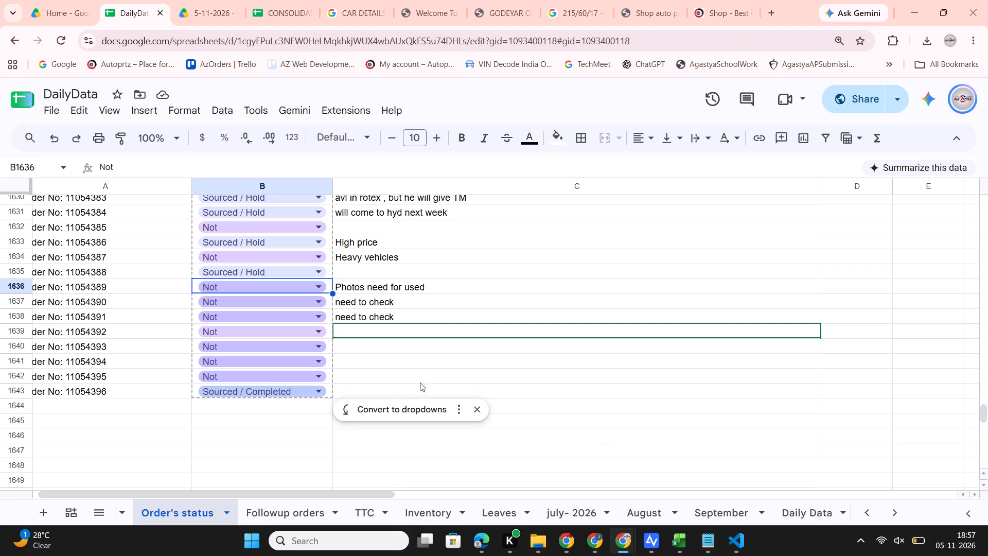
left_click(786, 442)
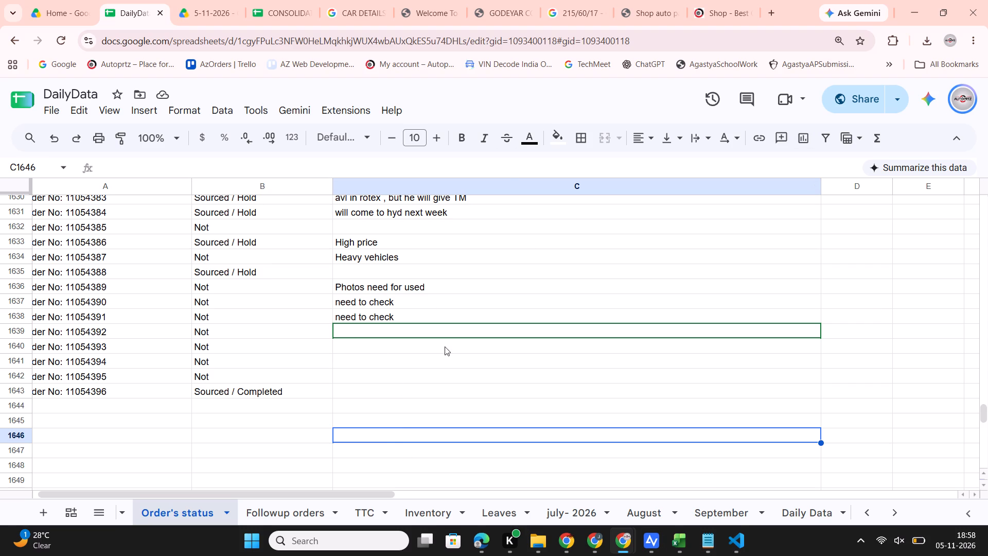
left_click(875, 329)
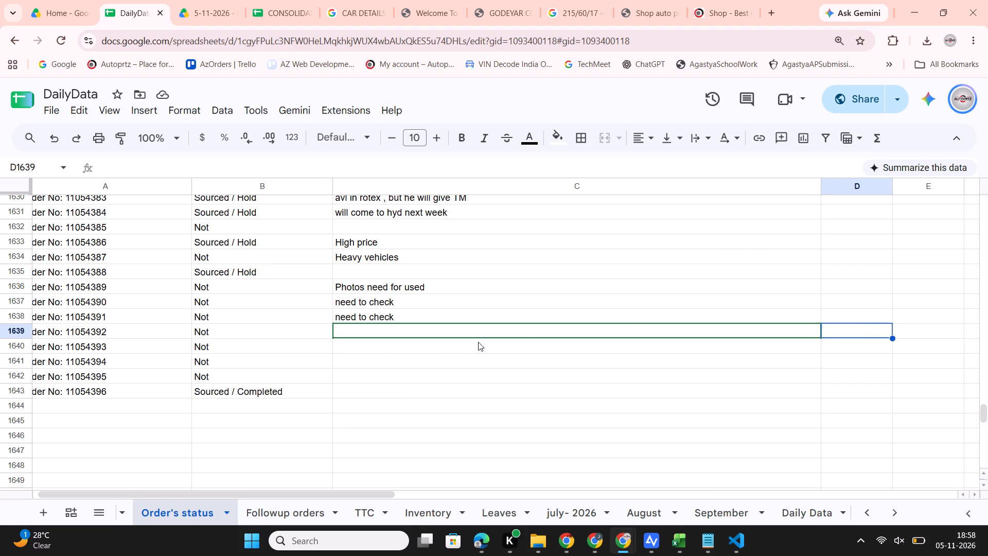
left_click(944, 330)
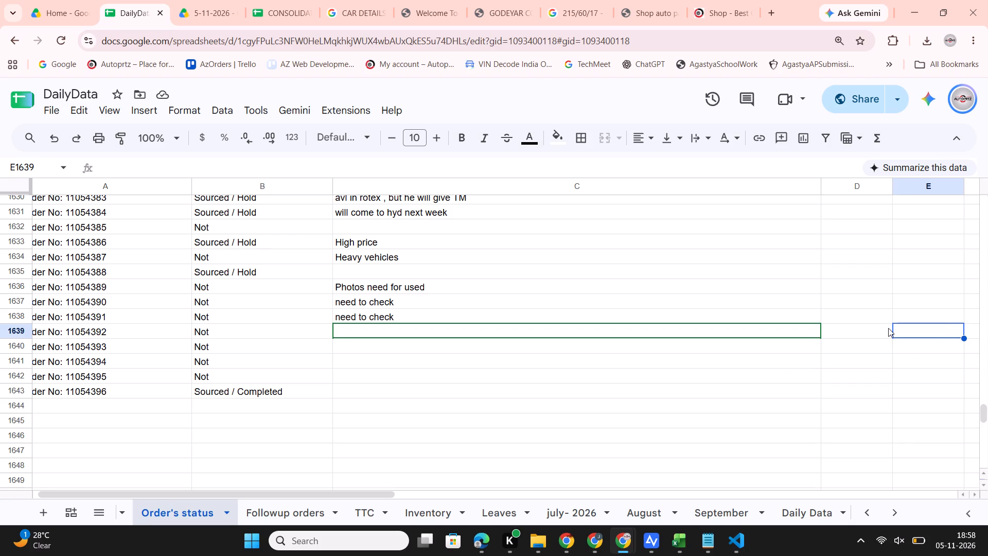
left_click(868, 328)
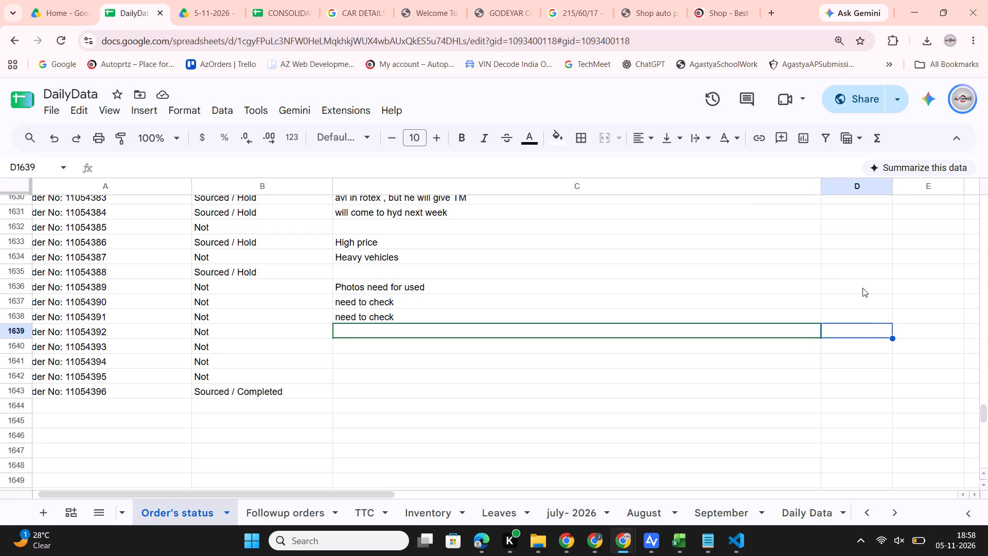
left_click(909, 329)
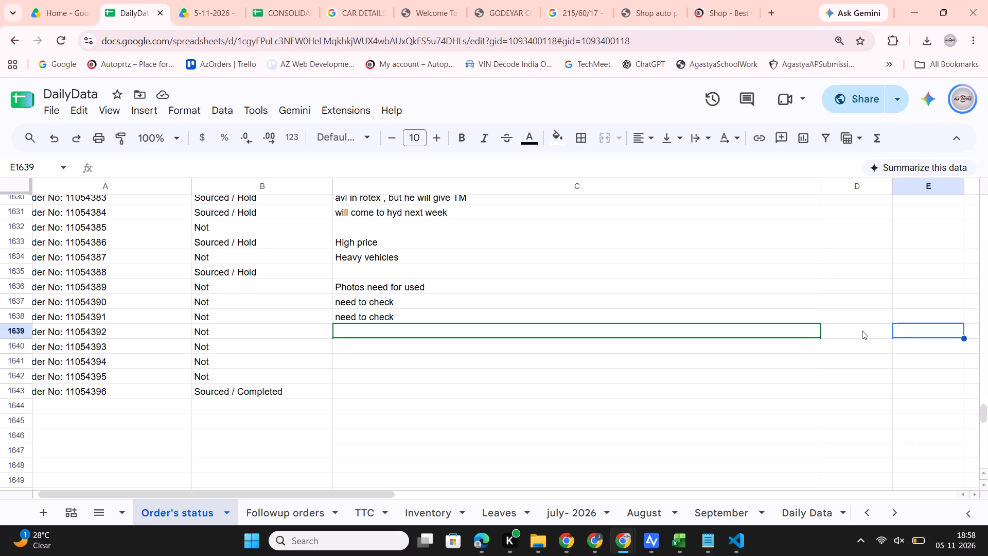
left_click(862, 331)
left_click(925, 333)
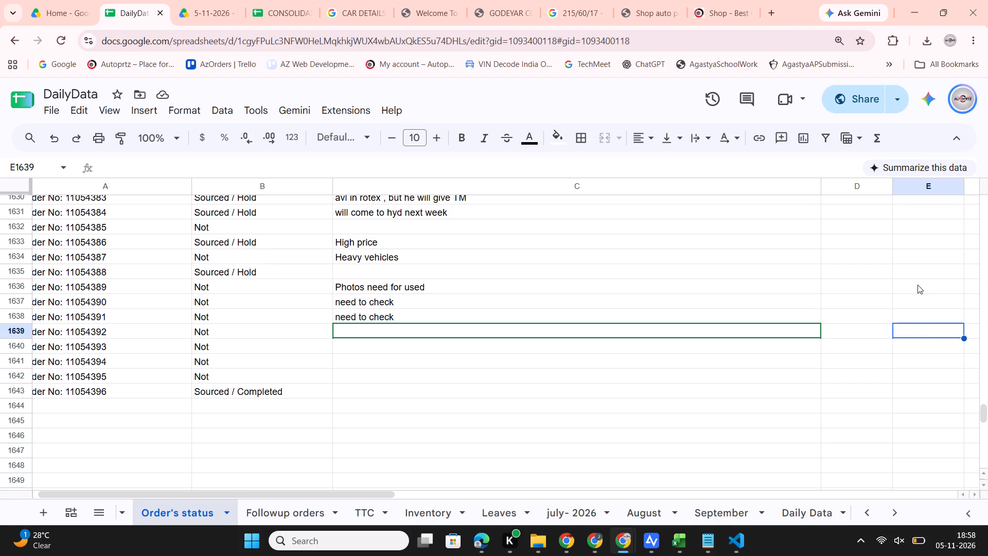
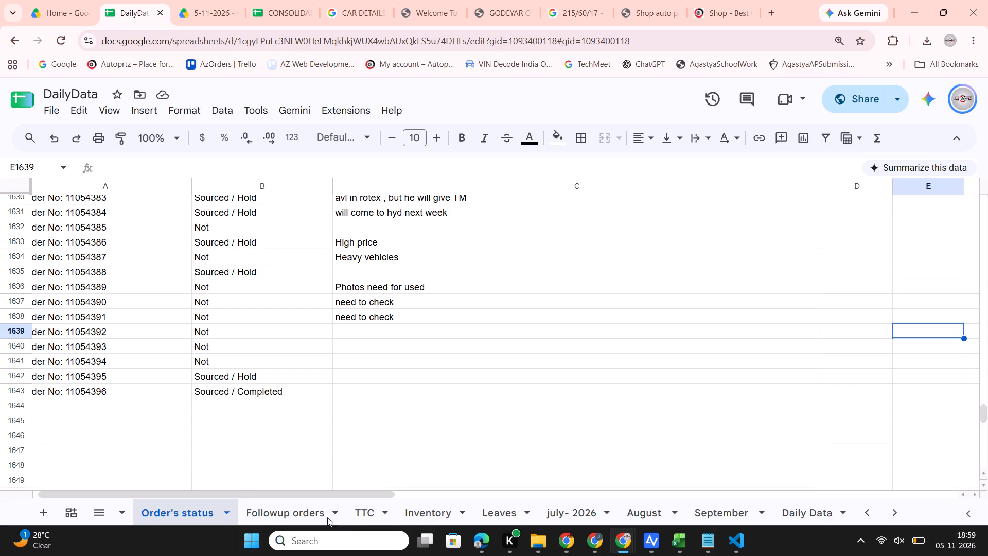
Open the TTC sheet and review the daily entries from 2-11 to 5-11 across all the team member columns.
left_click(356, 518)
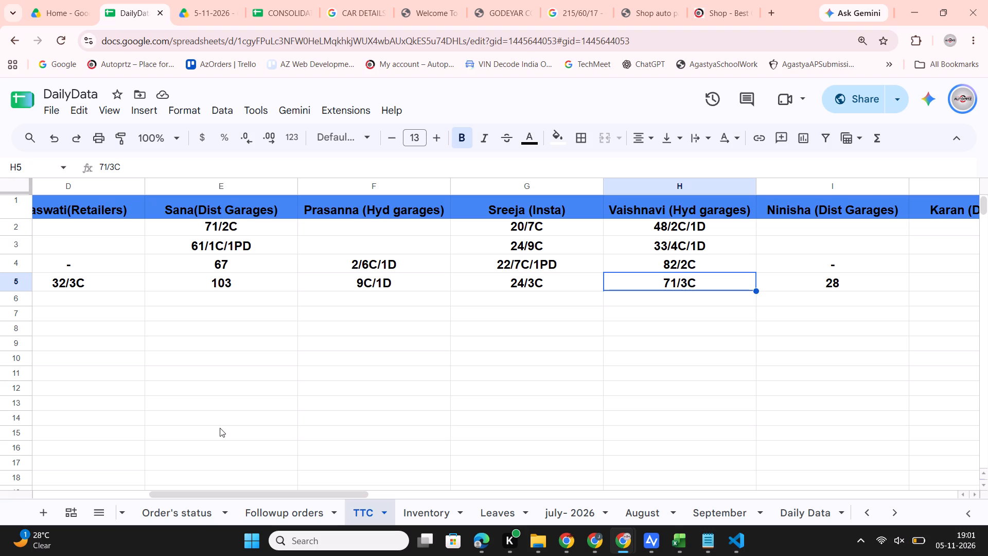
scroll(220, 428, "right", 13)
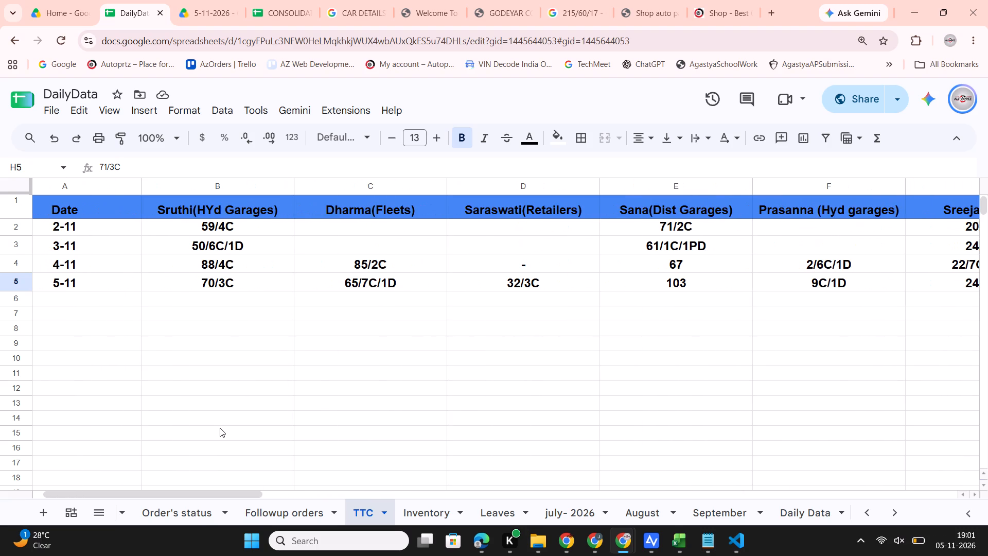
scroll(220, 428, "right", 8)
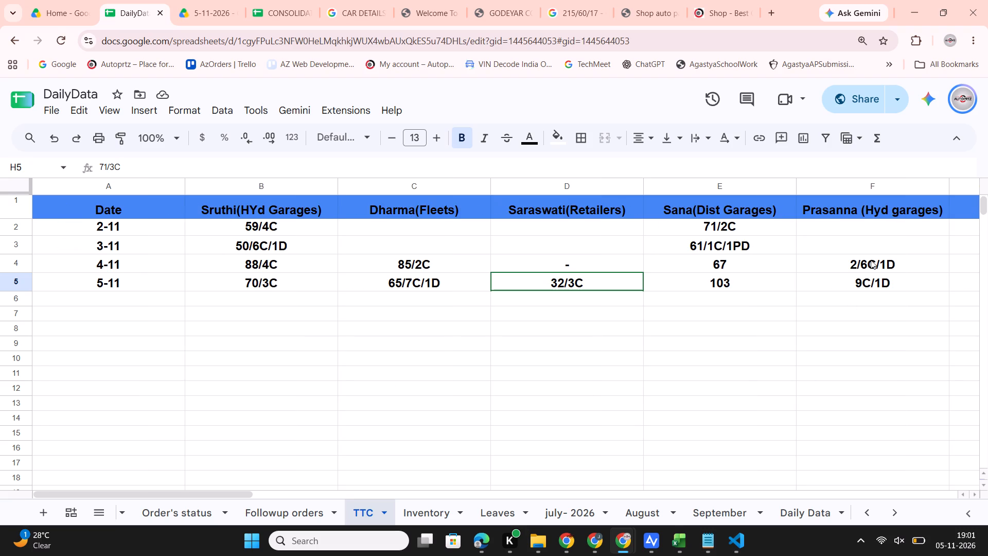
left_click(881, 283)
scroll(138, 252, "left", 5)
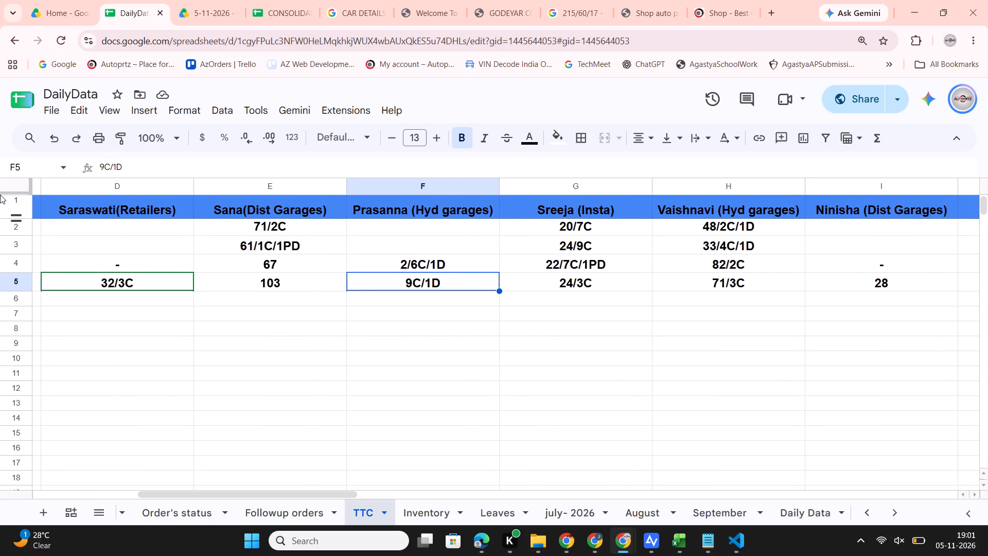
scroll(0, 195, "right", 6)
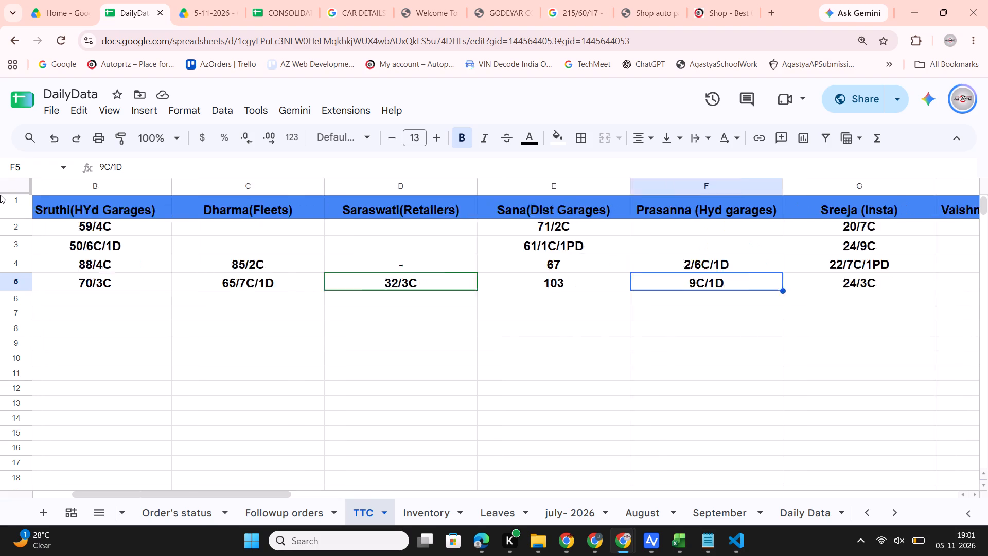
scroll(0, 195, "right", 6)
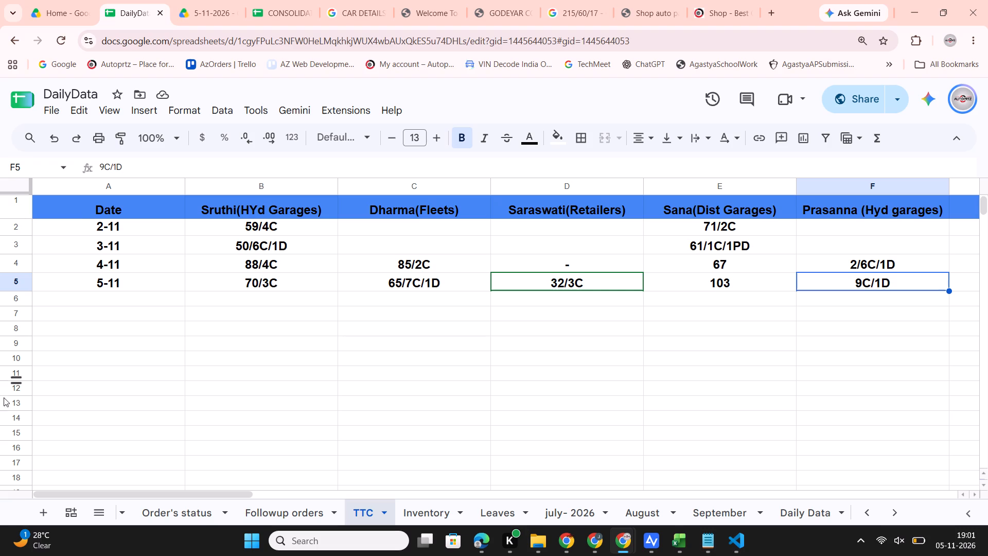
left_click(377, 497)
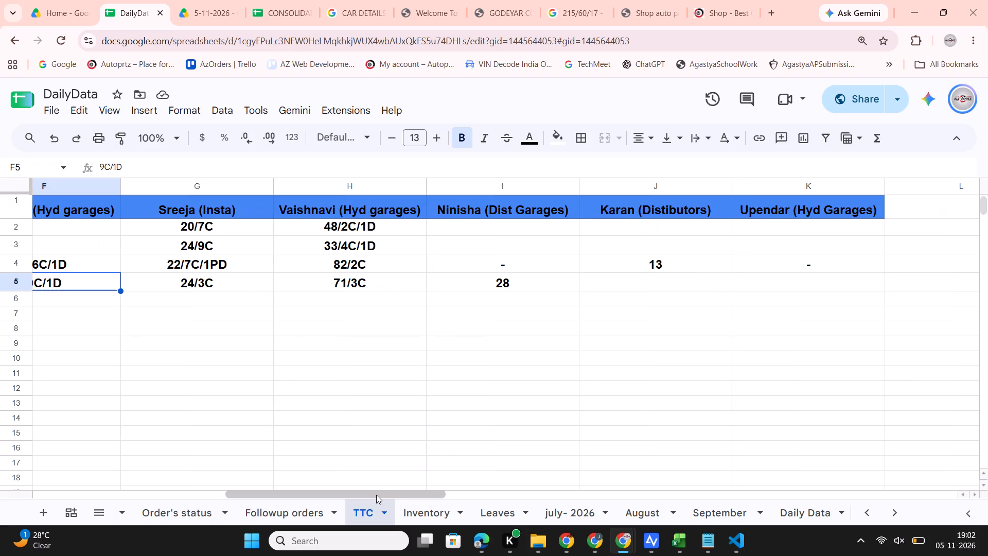
left_click(208, 484)
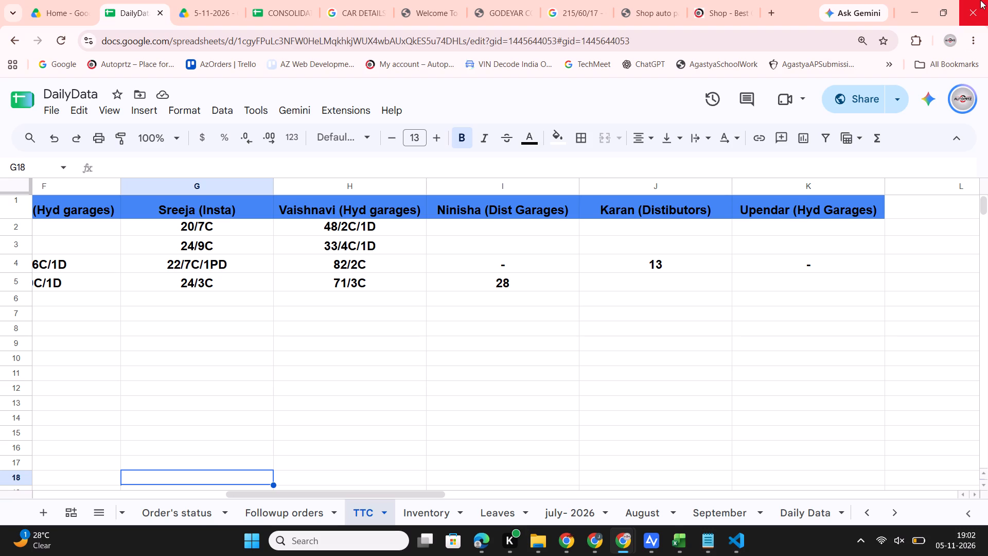
Close the browser window containing the DailyData spreadsheet.
left_click(980, 0)
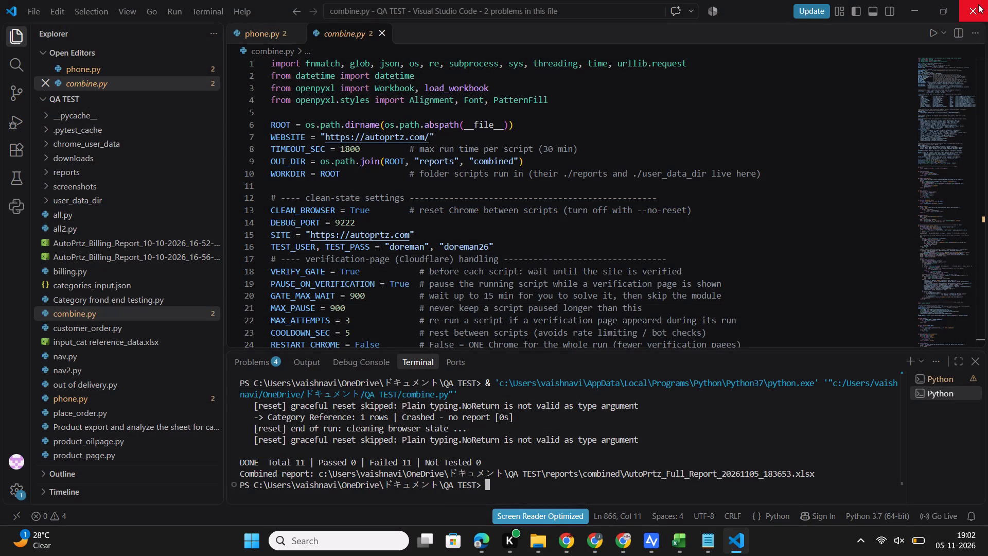
Close the code editor window containing the QA TEST project.
left_click(978, 4)
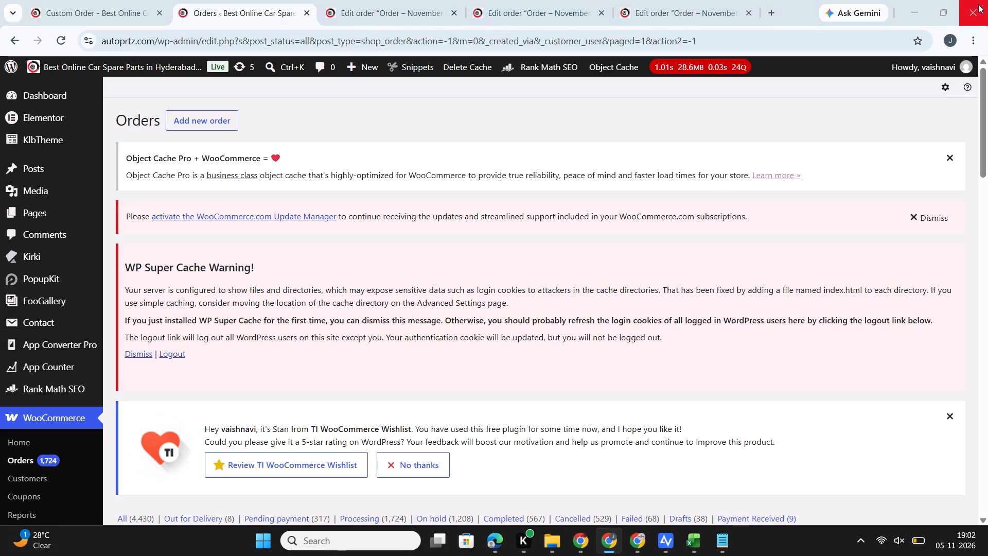
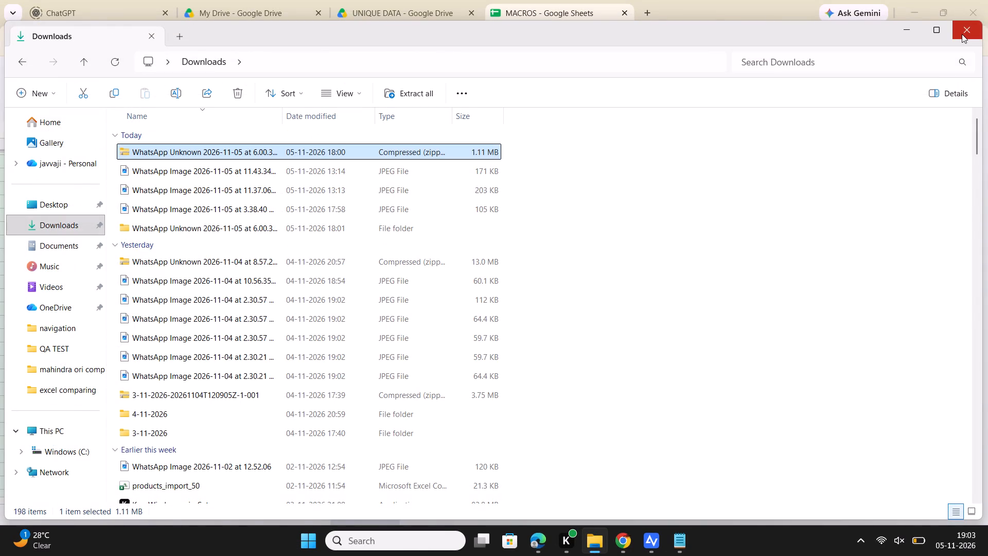
Close the Downloads folder window and the browser window containing the MACROS spreadsheet.
left_click(962, 34)
left_click(968, 16)
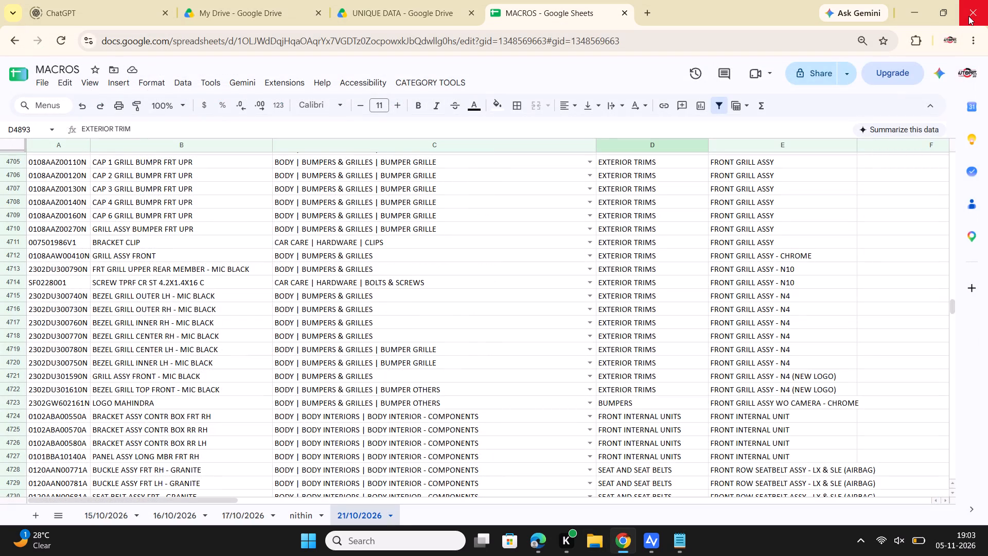
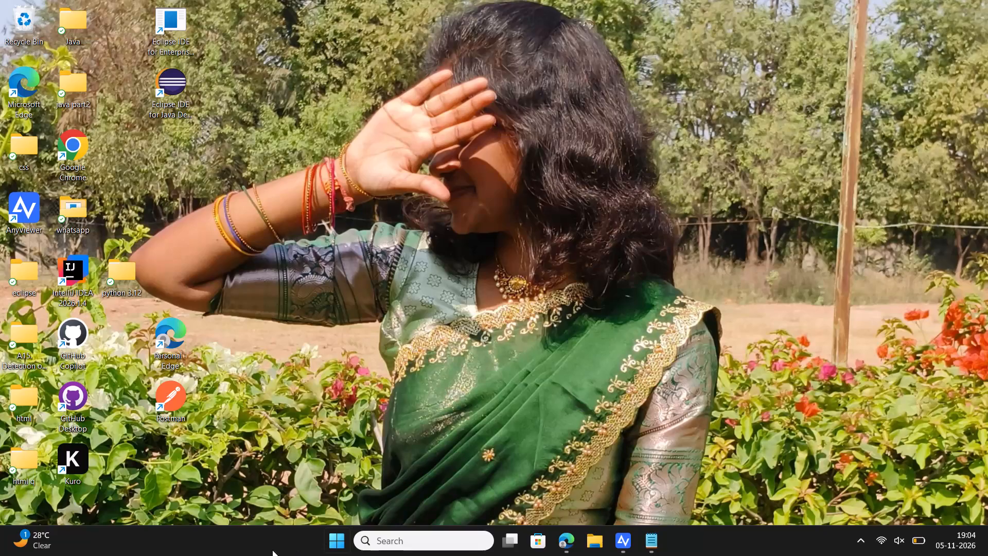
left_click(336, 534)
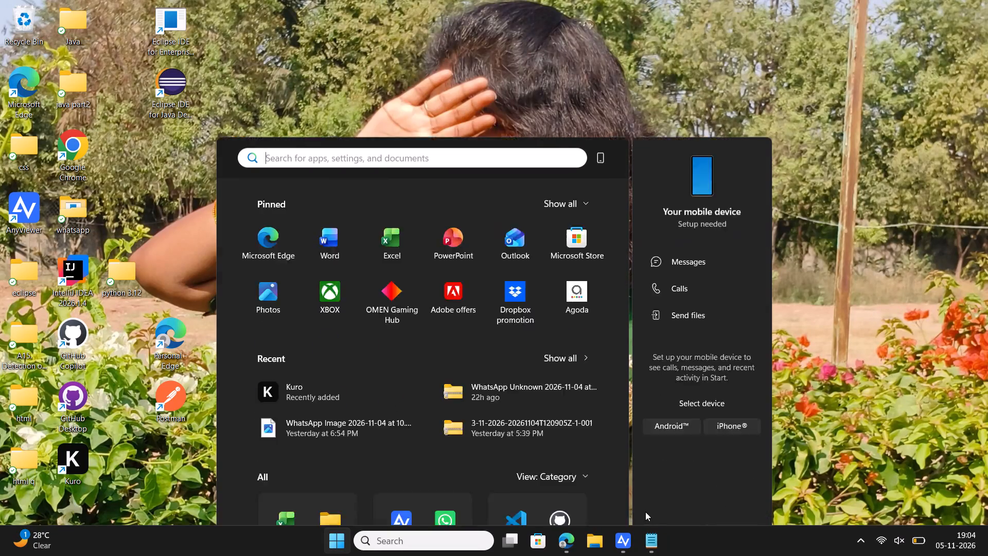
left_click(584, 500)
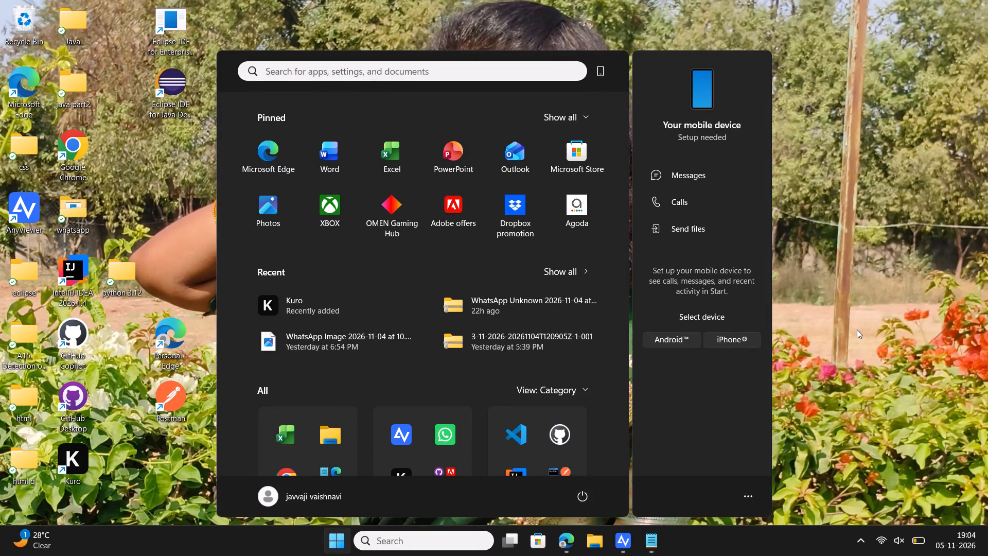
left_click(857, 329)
Close all remaining open windows: the AnyViewer remote session, the excel formulas Notepad file, Microsoft Edge and the main AnyViewer window.
left_click(471, 48)
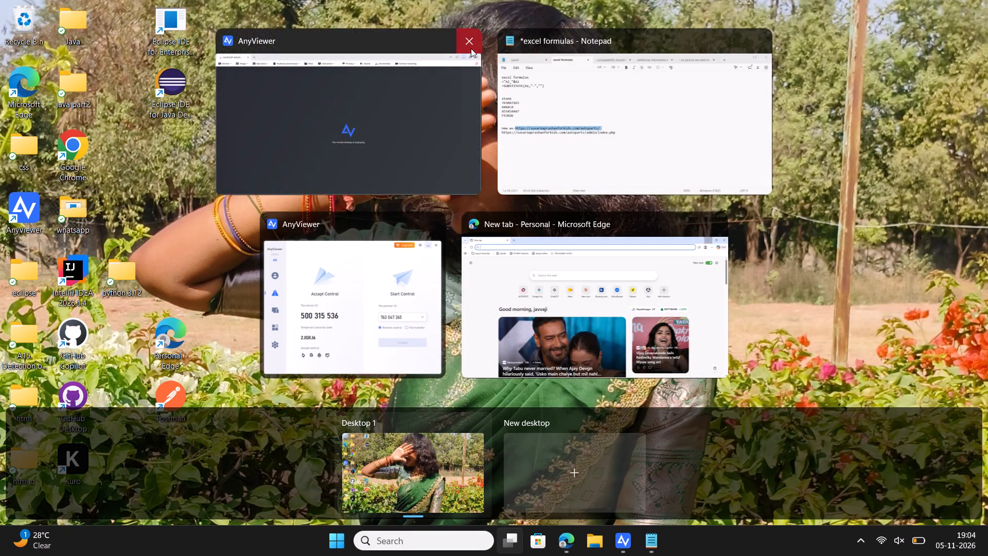
left_click(621, 30)
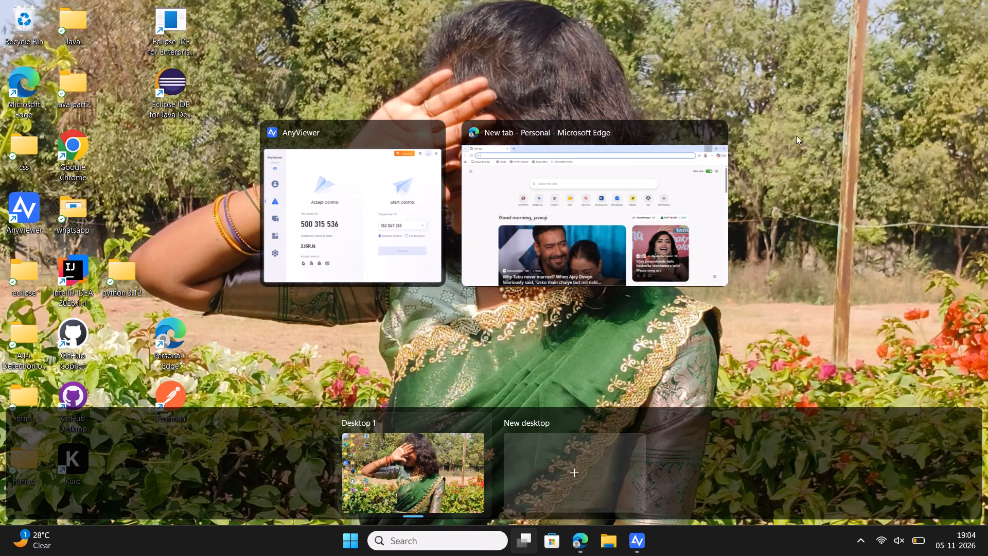
left_click(695, 129)
left_click(965, 22)
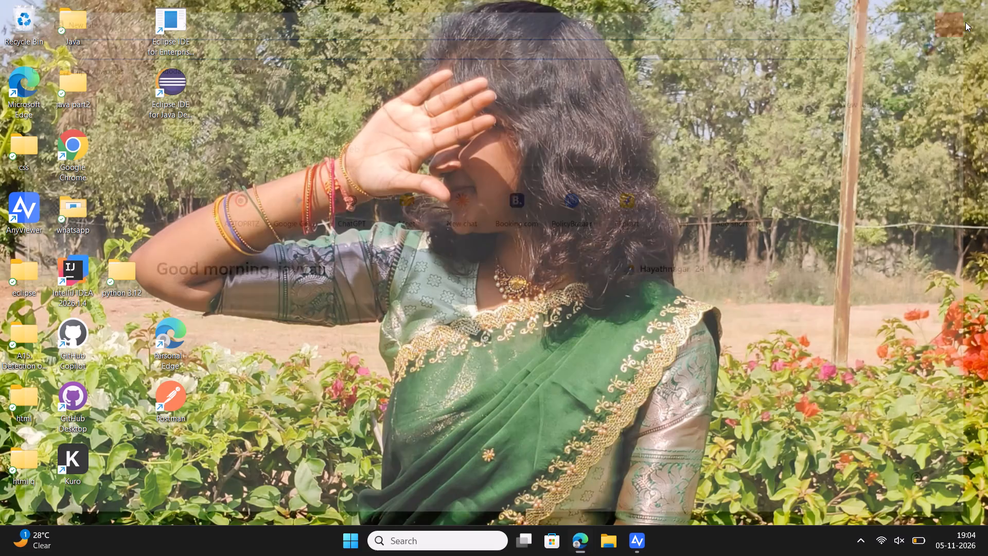
left_click(639, 541)
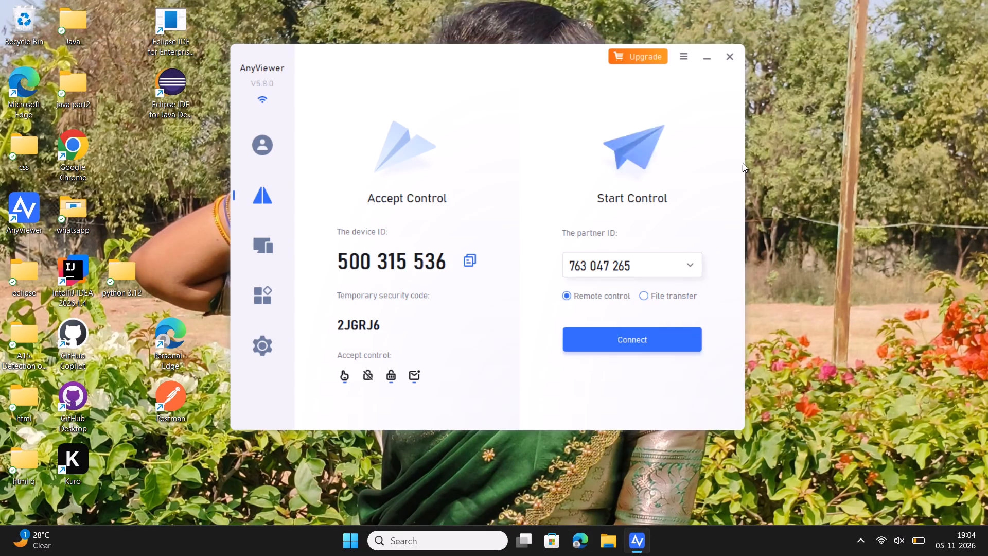
left_click(729, 53)
Shut down the computer.
left_click(363, 531)
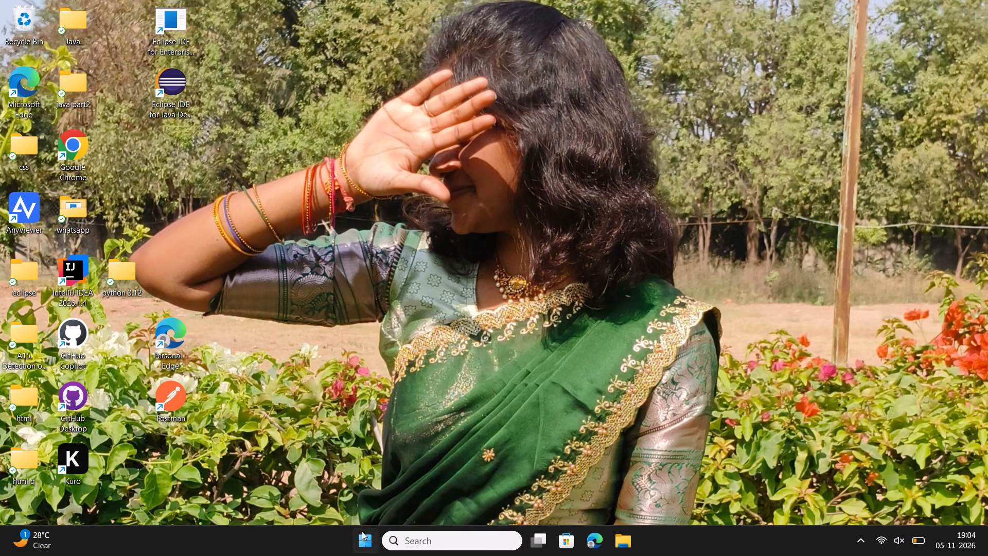
left_click(591, 501)
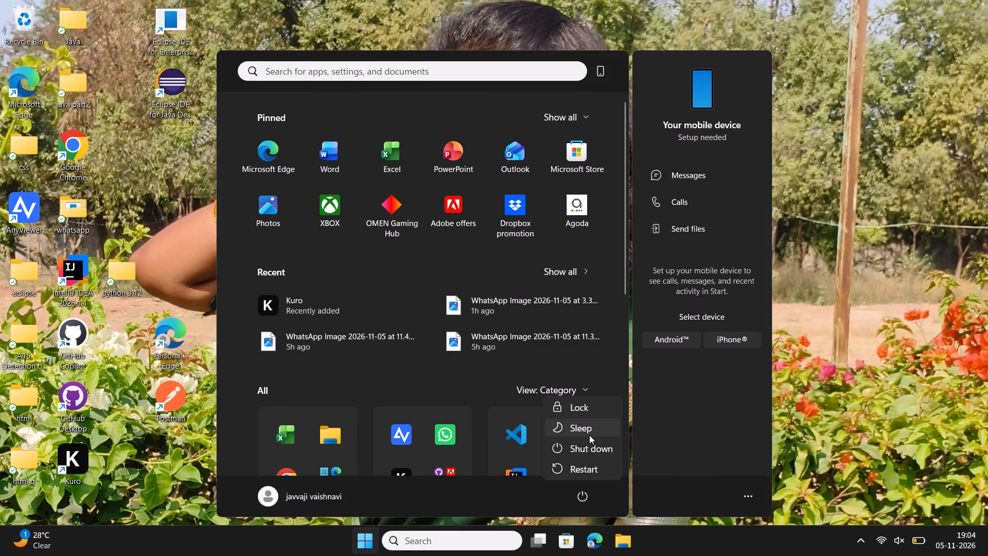
left_click(589, 446)
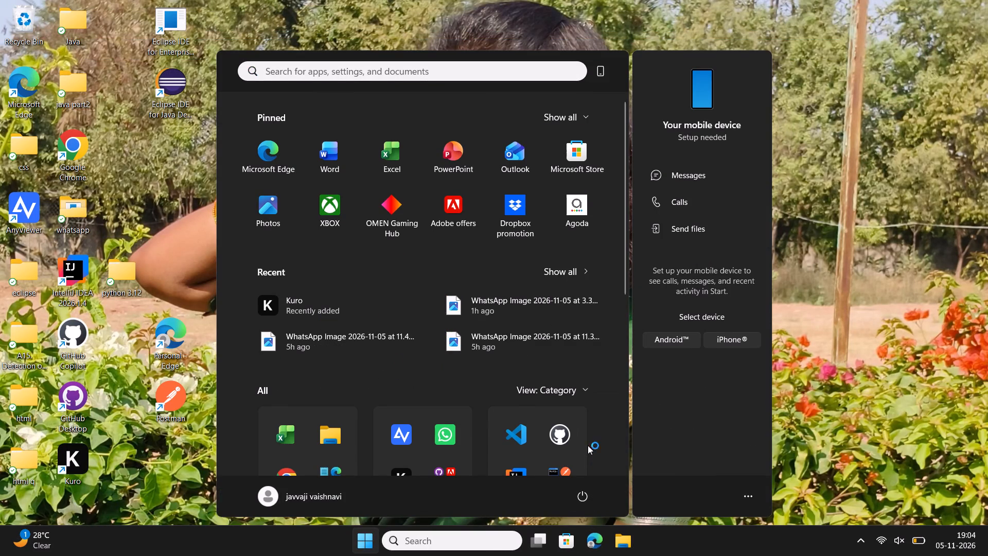